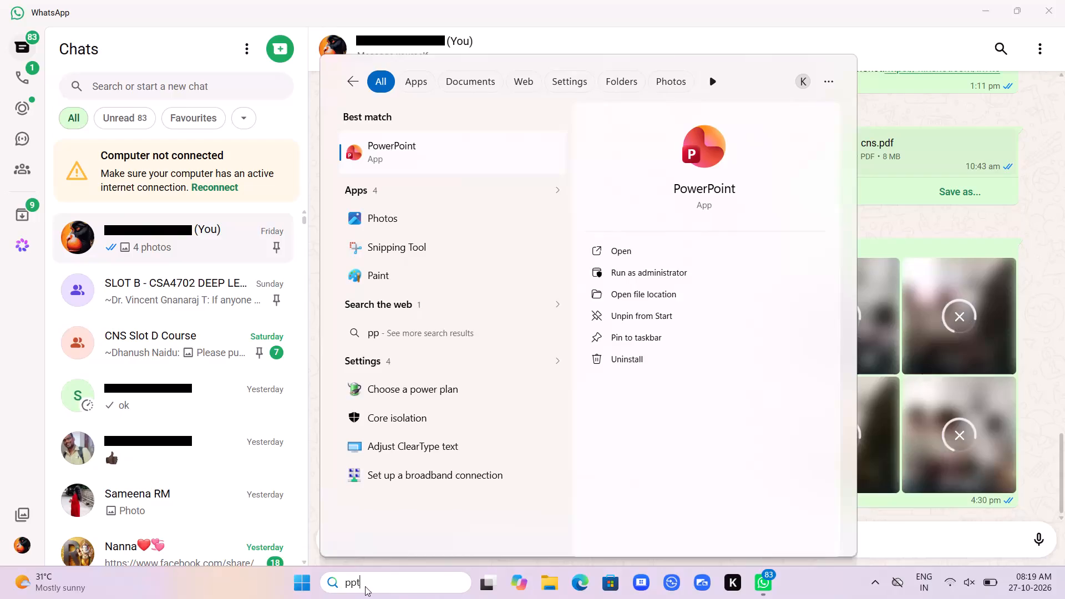
Open PowerPoint from the search results.
{"action": "left_click", "coordinate": [626, 248]}
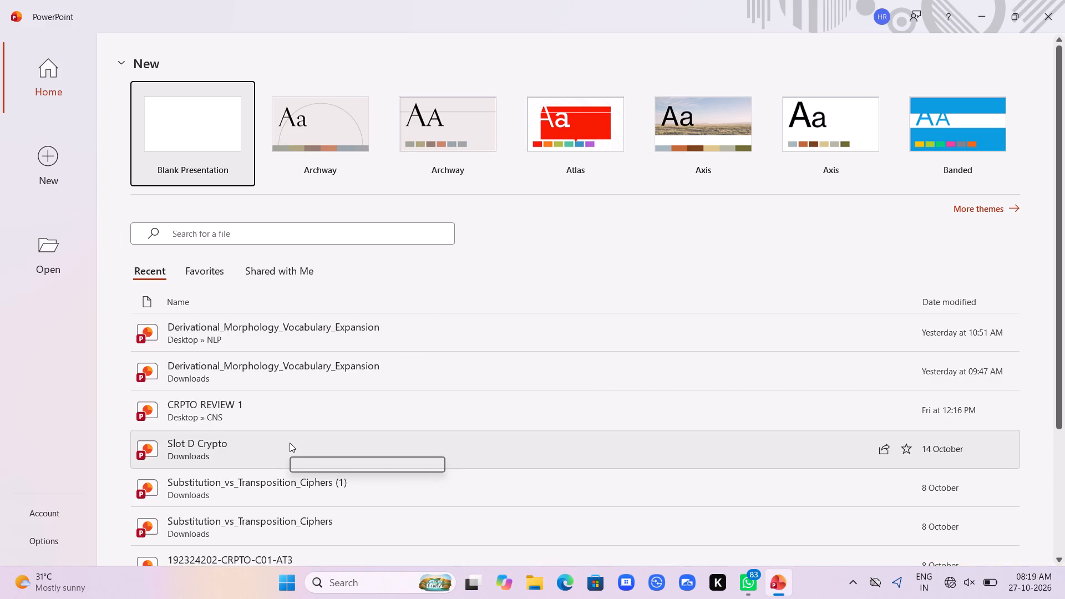
Look through the DEEP LEARNING, Desktop, IP and Downloads folders in File Explorer for the needed file.
{"action": "left_click", "coordinate": [532, 573]}
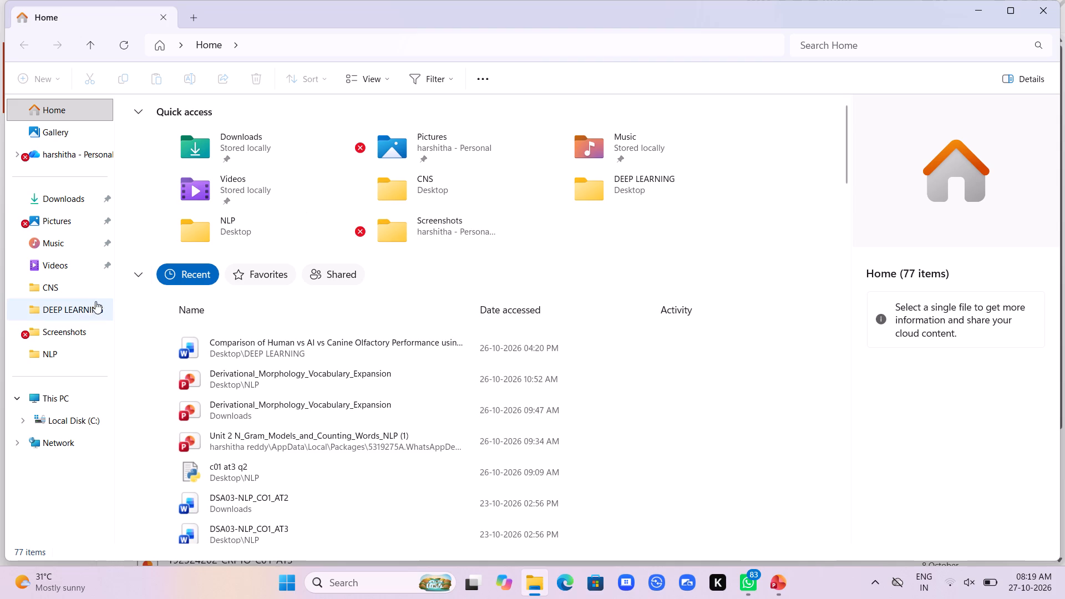
{"action": "left_click", "coordinate": [81, 309]}
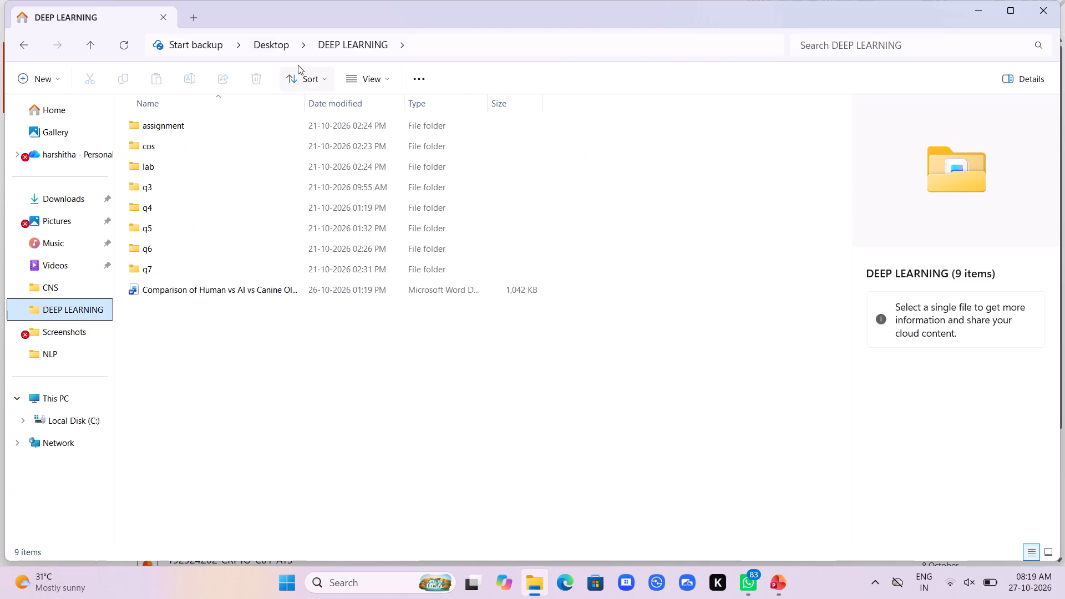
{"action": "left_click", "coordinate": [271, 43]}
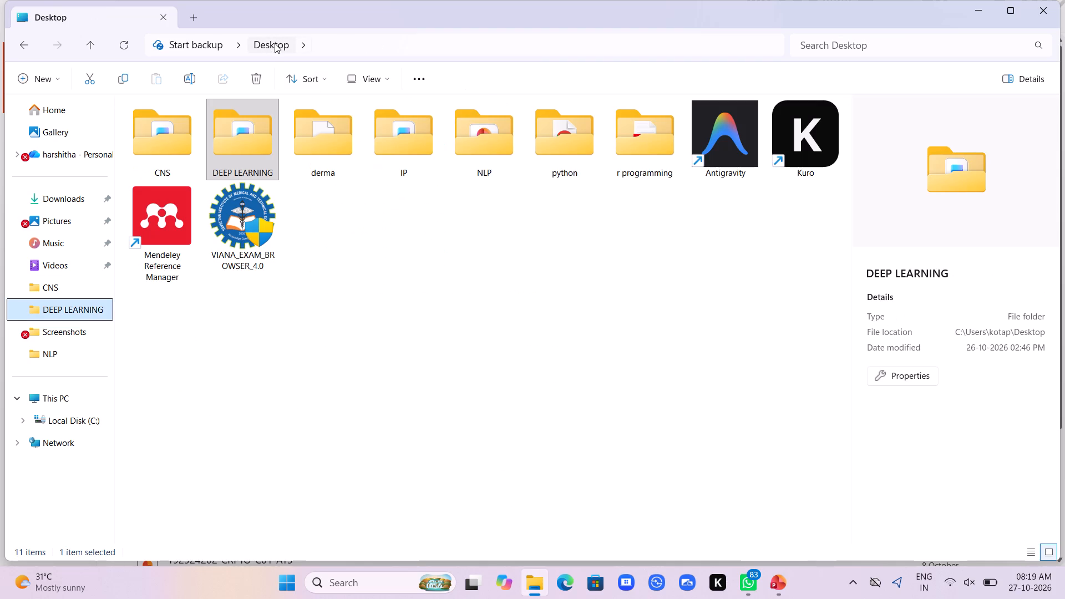
{"action": "double_click", "coordinate": [392, 148]}
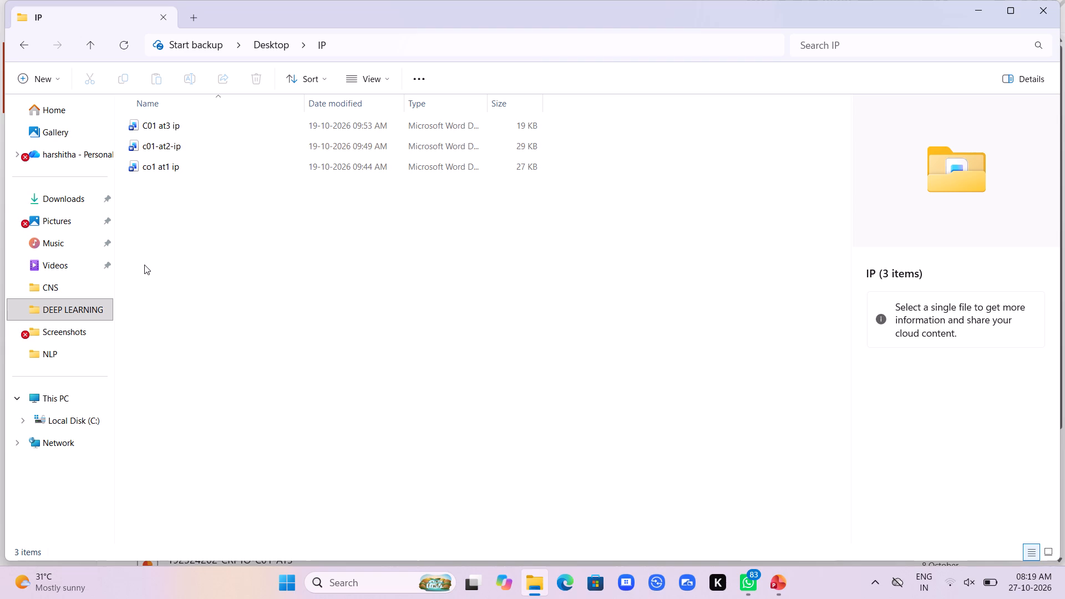
{"action": "left_click", "coordinate": [70, 202]}
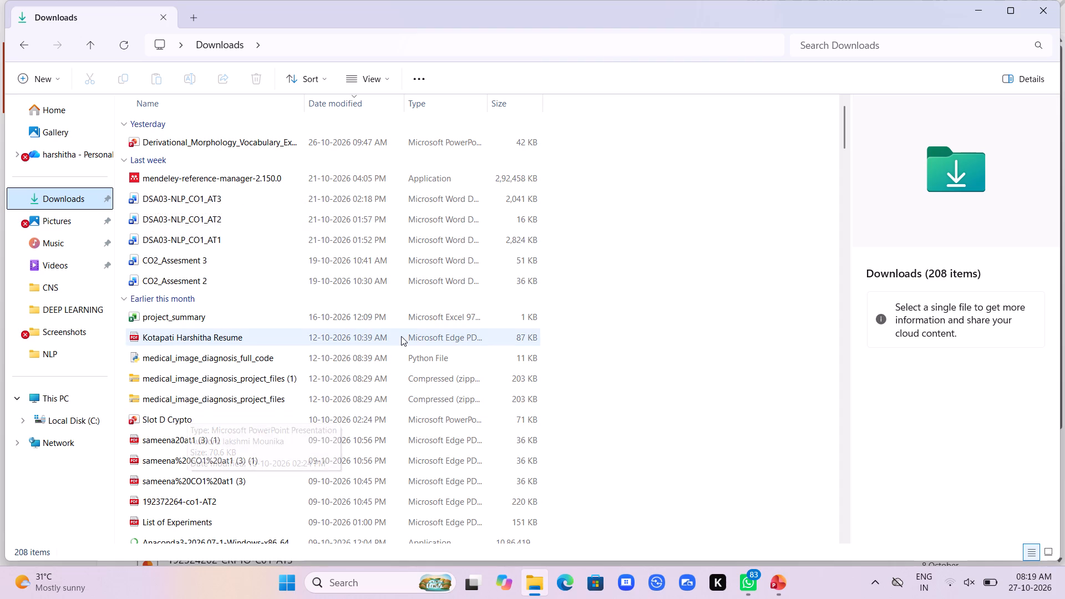
Switch to the WhatsApp window.
{"action": "left_click", "coordinate": [755, 590]}
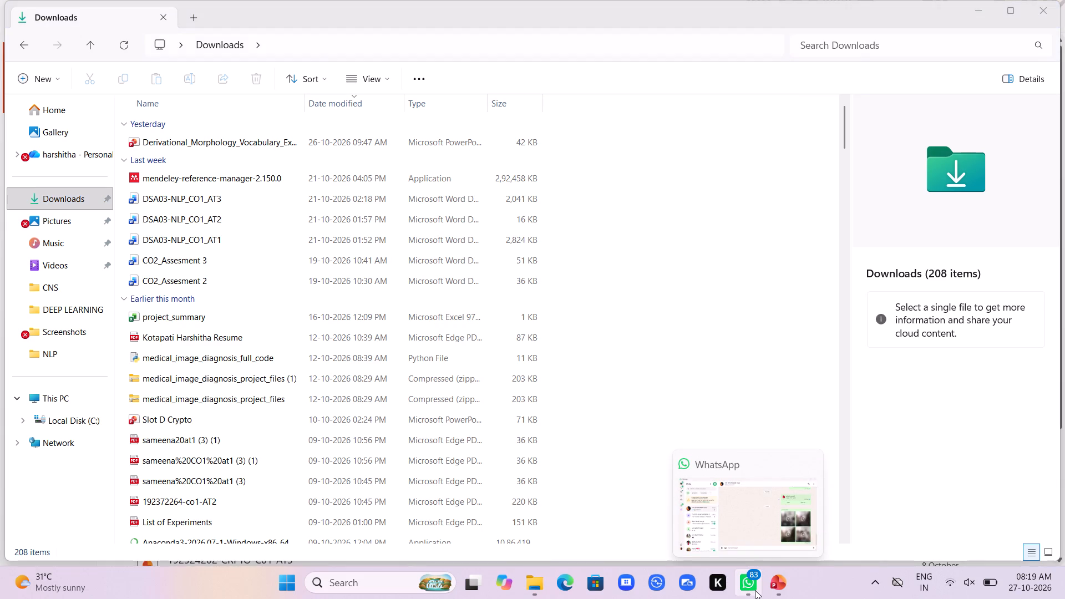
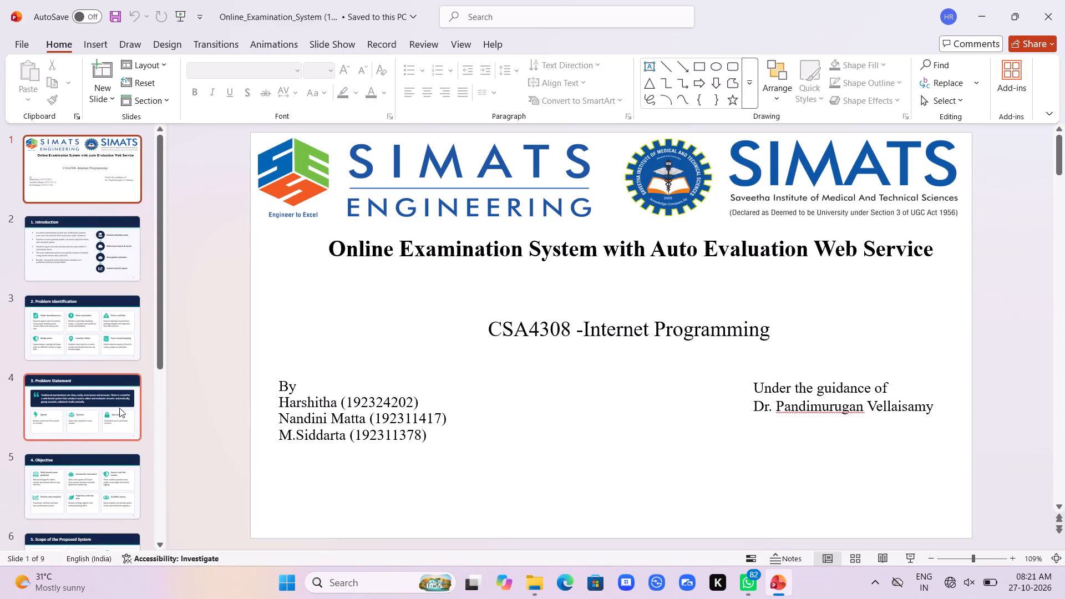
Look through the slide thumbnails of the Online_Examination_System presentation from the title slide to Future Scope.
{"action": "scroll", "coordinate": [92, 425], "scroll_direction": "down", "scroll_amount": 5}
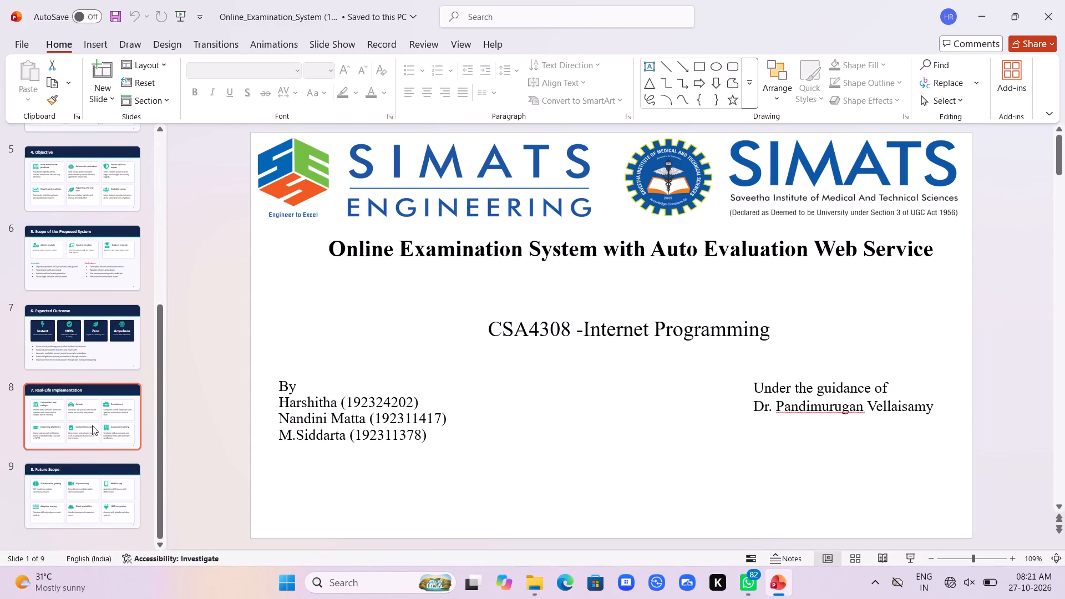
{"action": "scroll", "coordinate": [92, 425], "scroll_direction": "down", "scroll_amount": 6}
{"action": "scroll", "coordinate": [92, 425], "scroll_direction": "up", "scroll_amount": 7}
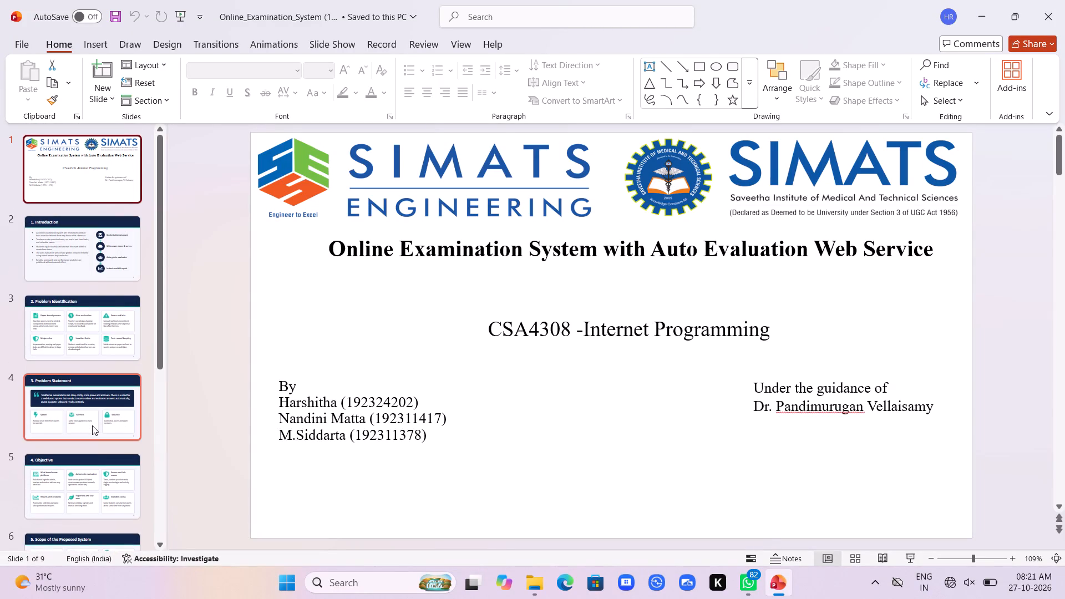
{"action": "scroll", "coordinate": [92, 425], "scroll_direction": "up", "scroll_amount": 6}
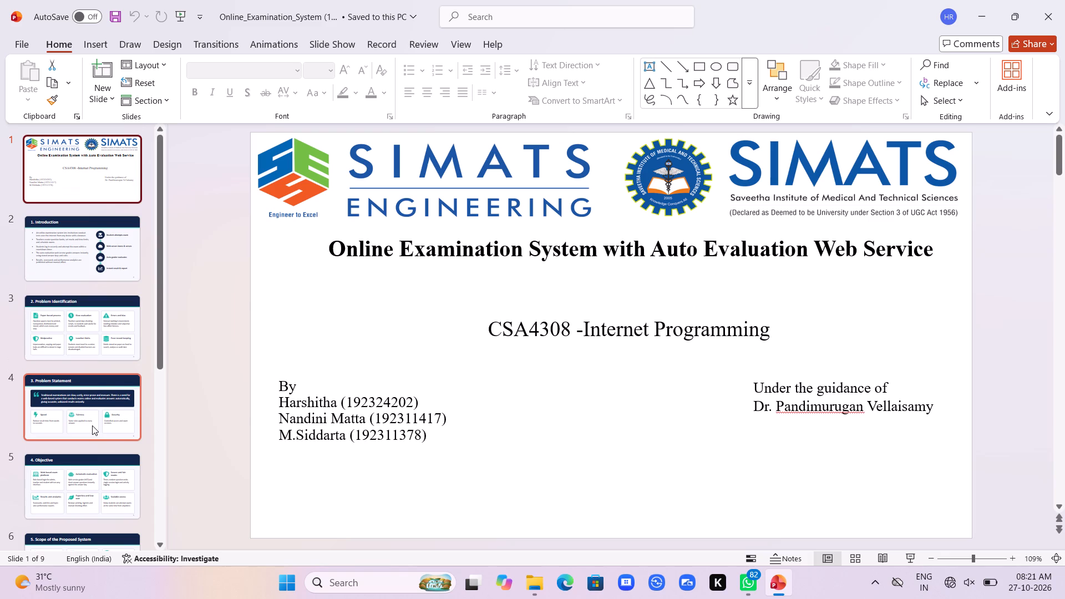
{"action": "scroll", "coordinate": [92, 425], "scroll_direction": "down", "scroll_amount": 3}
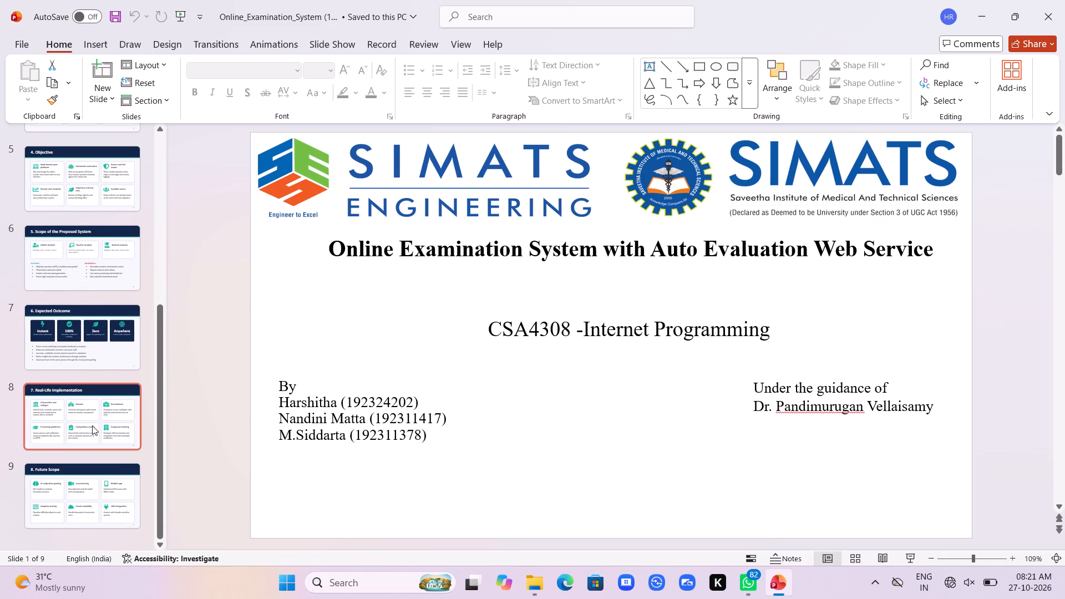
{"action": "scroll", "coordinate": [92, 425], "scroll_direction": "down", "scroll_amount": 2}
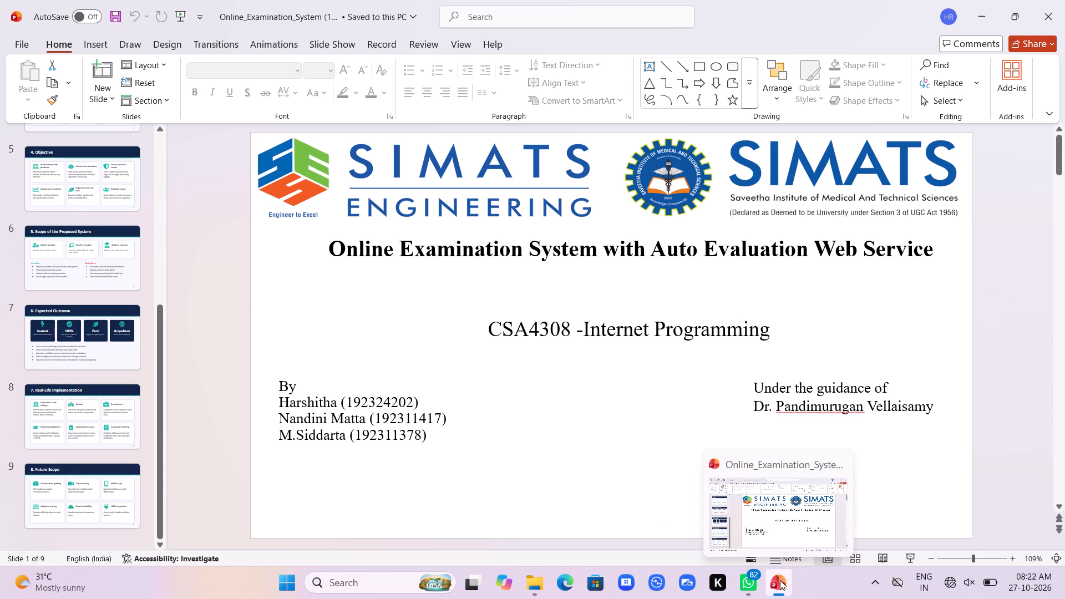
{"action": "left_click", "coordinate": [776, 554]}
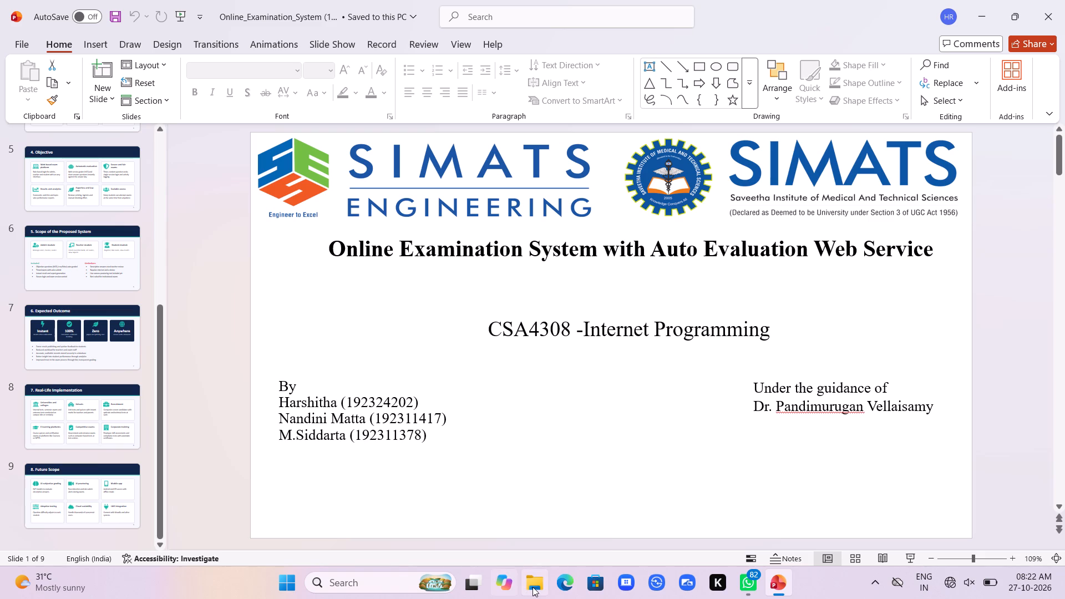
Switch to File Explorer and search the Downloads folder for "online".
{"action": "left_click", "coordinate": [524, 523]}
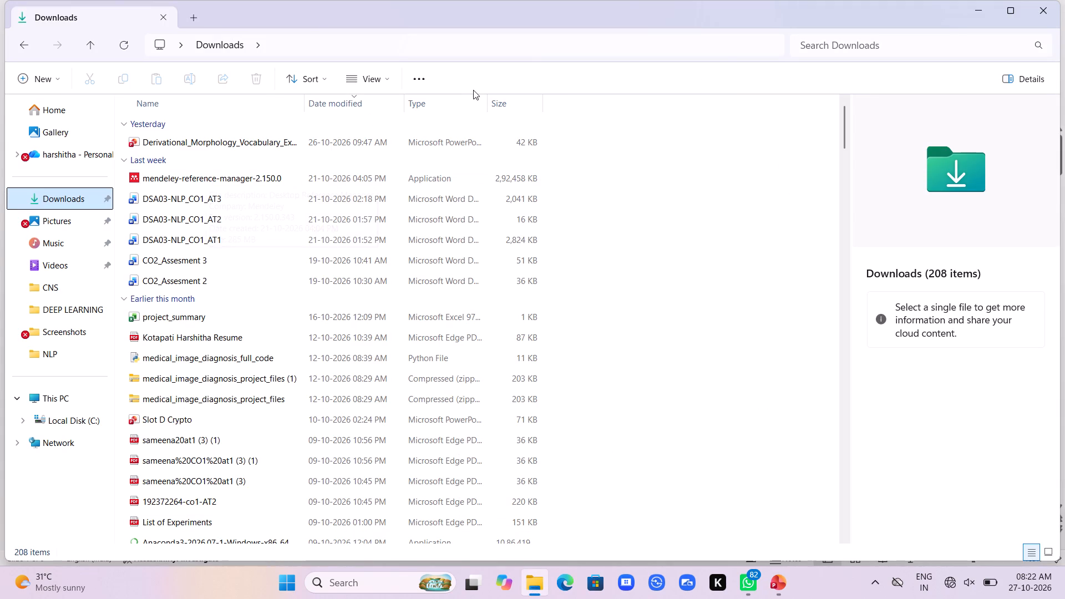
{"action": "left_click", "coordinate": [823, 42]}
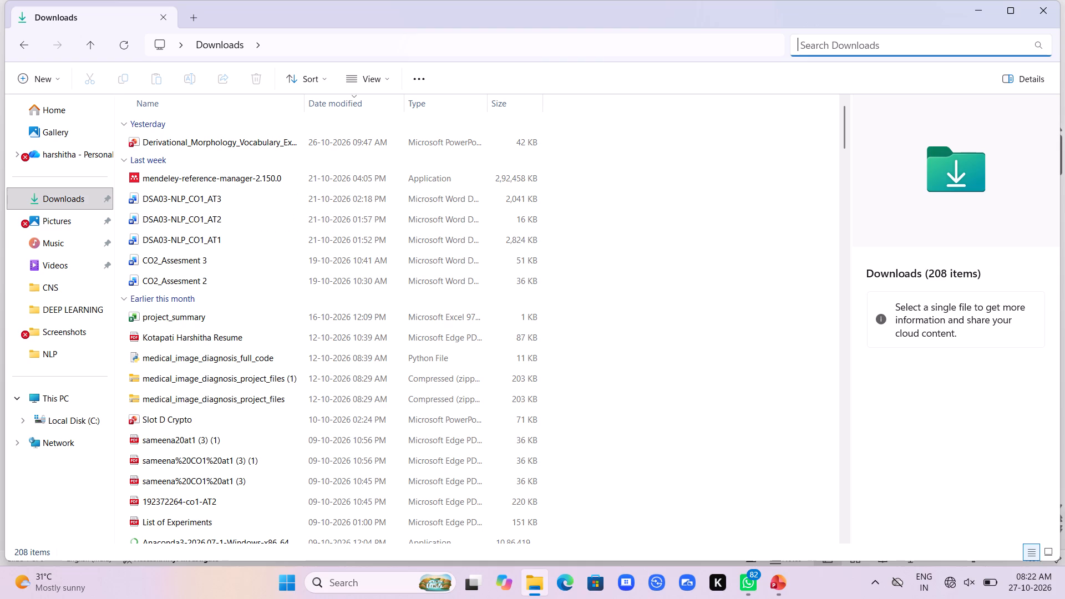
{"action": "type", "text": "on"}
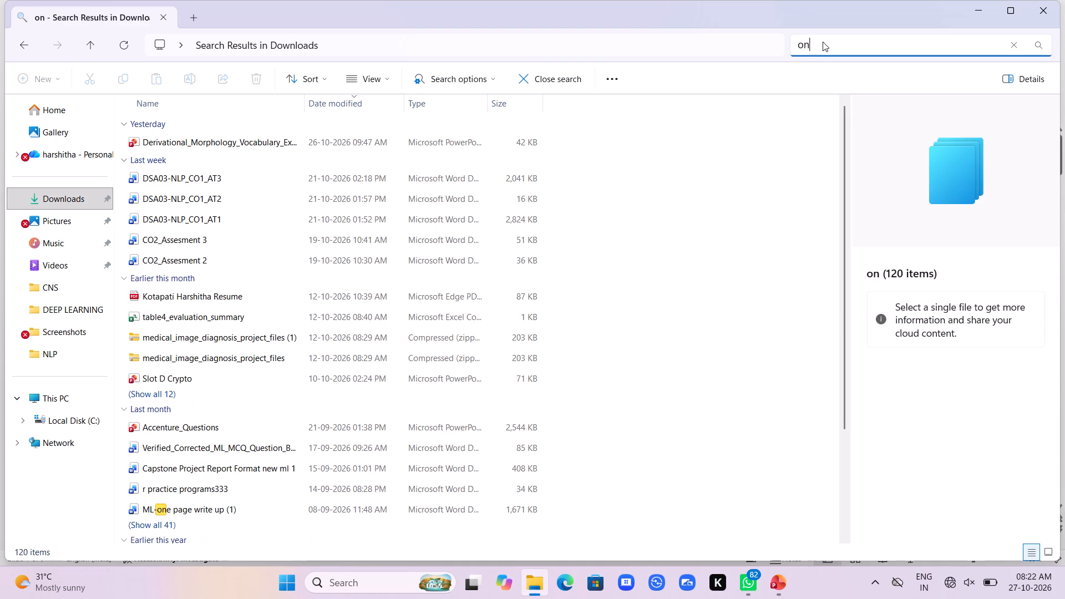
{"action": "type", "text": "lin"}
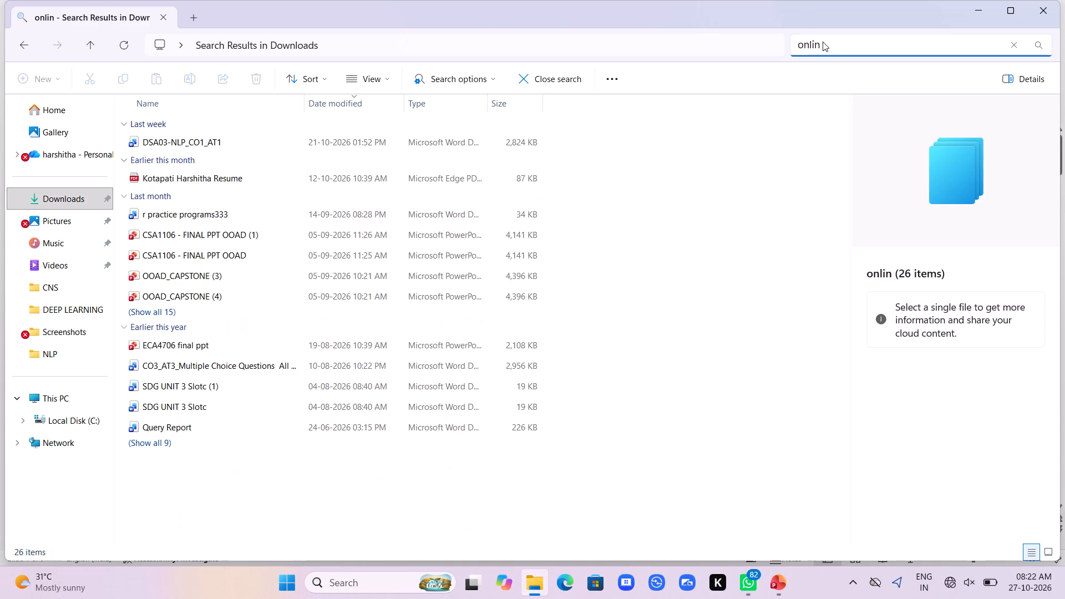
{"action": "key", "text": "e"}
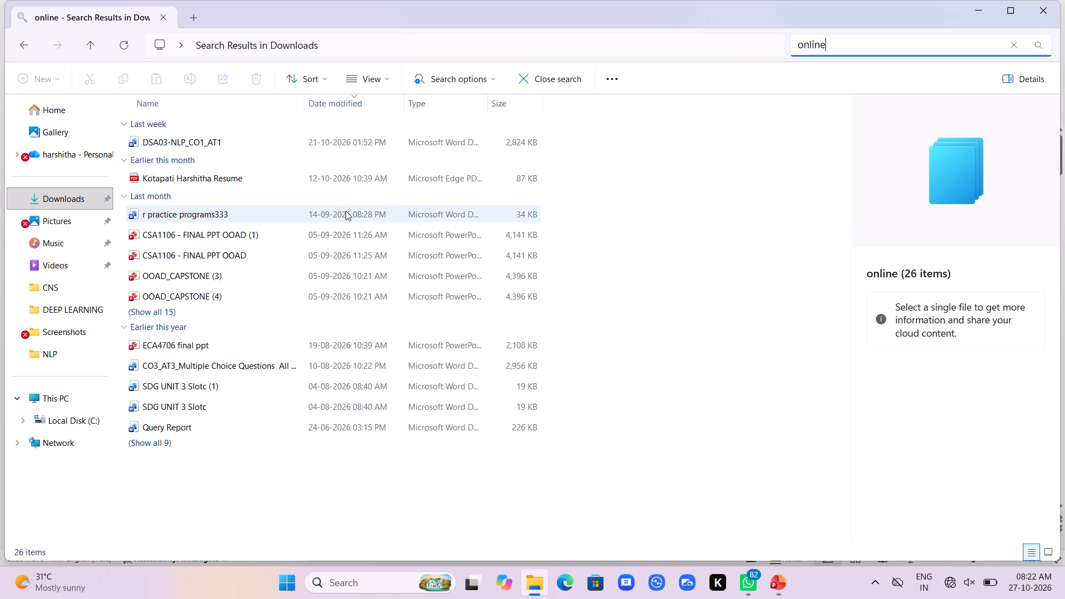
{"action": "scroll", "coordinate": [89, 225], "scroll_direction": "left", "scroll_amount": 1}
{"action": "scroll", "coordinate": [61, 229], "scroll_direction": "up", "scroll_amount": 8}
{"action": "scroll", "coordinate": [61, 229], "scroll_direction": "right", "scroll_amount": 6}
Switch back to the Online_Examination_System presentation in PowerPoint and check its slide thumbnails.
{"action": "left_click", "coordinate": [748, 516]}
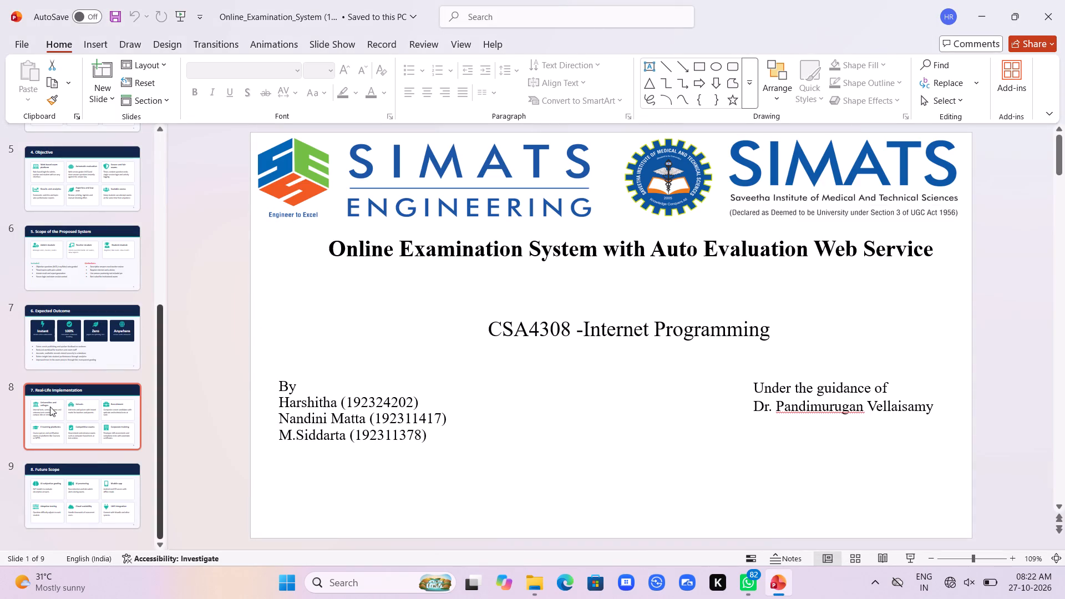
{"action": "scroll", "coordinate": [63, 412], "scroll_direction": "down", "scroll_amount": 7}
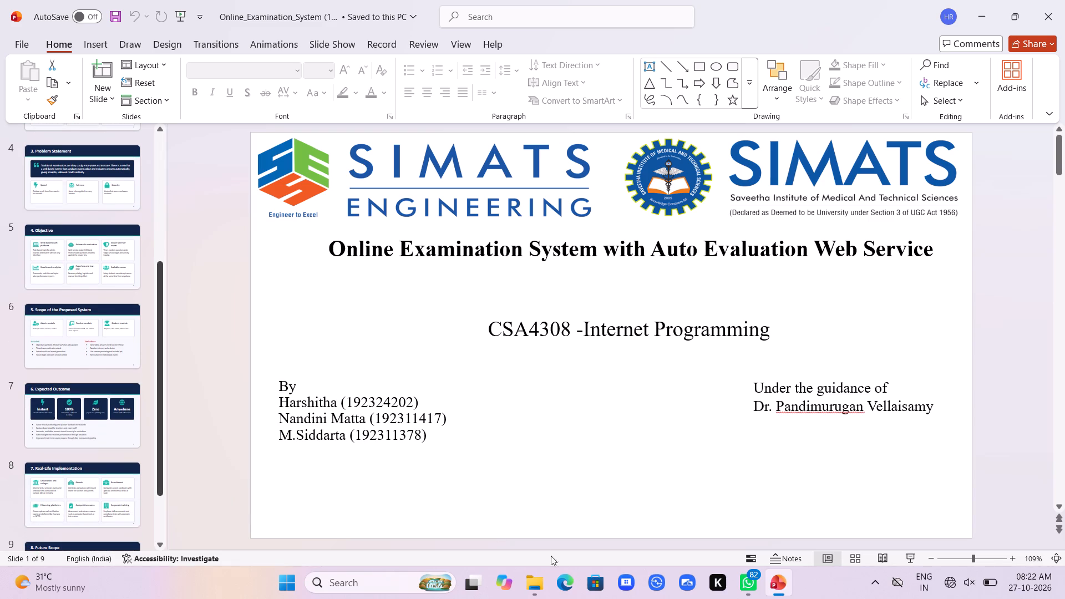
Return to File Explorer, clear the Downloads search and look through the folder's full file list.
{"action": "left_click", "coordinate": [518, 502]}
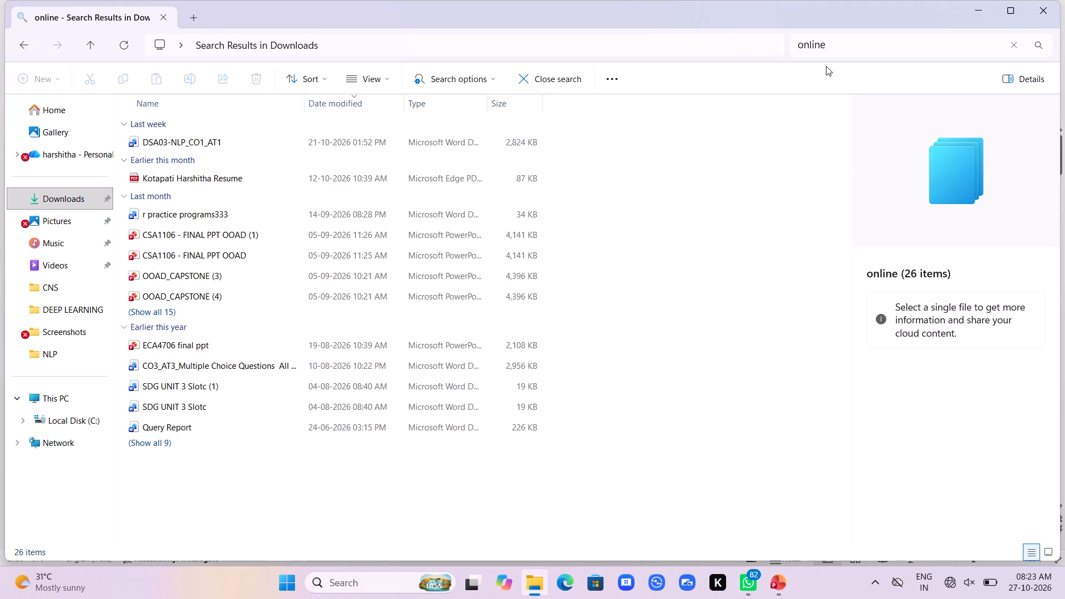
{"action": "left_click", "coordinate": [841, 36]}
{"action": "key", "text": "BackSpace"}
{"action": "key", "text": "BackSpace"}
{"action": "key", "text": "BackSpace"}
{"action": "key", "text": "BackSpace"}
{"action": "key", "text": "BackSpace"}
{"action": "key", "text": "BackSpace"}
{"action": "key", "text": "BackSpace"}
{"action": "key", "text": "BackSpace"}
{"action": "key", "text": "BackSpace"}
{"action": "key", "text": "BackSpace"}
{"action": "key", "text": "BackSpace"}
{"action": "key", "text": "BackSpace"}
{"action": "key", "text": "BackSpace"}
{"action": "key", "text": "BackSpace"}
{"action": "key", "text": "BackSpace"}
{"action": "key", "text": "BackSpace"}
{"action": "key", "text": "BackSpace"}
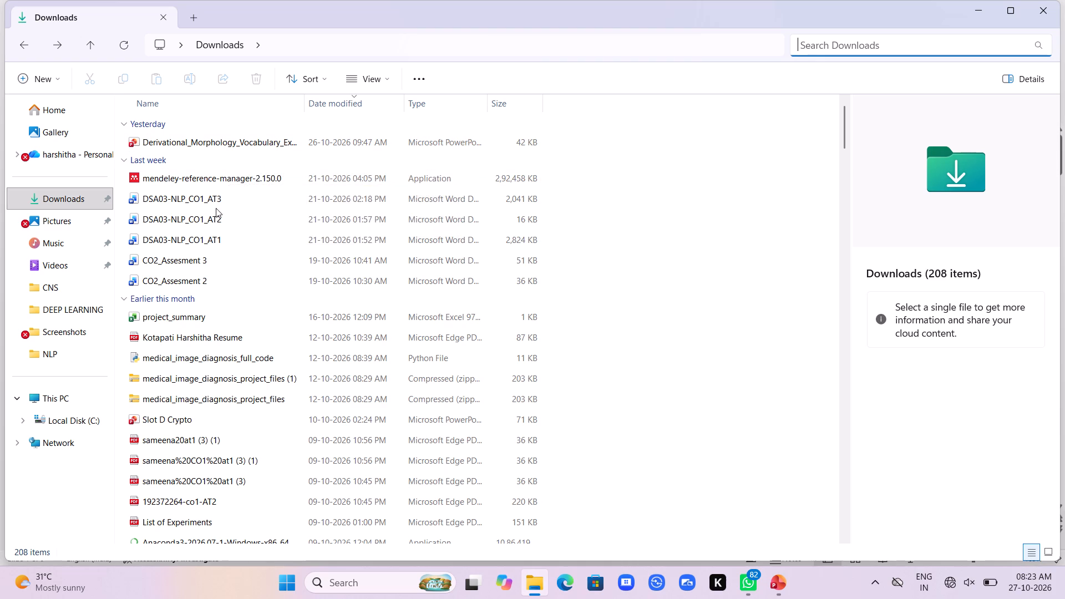
{"action": "scroll", "coordinate": [256, 316], "scroll_direction": "down", "scroll_amount": 2}
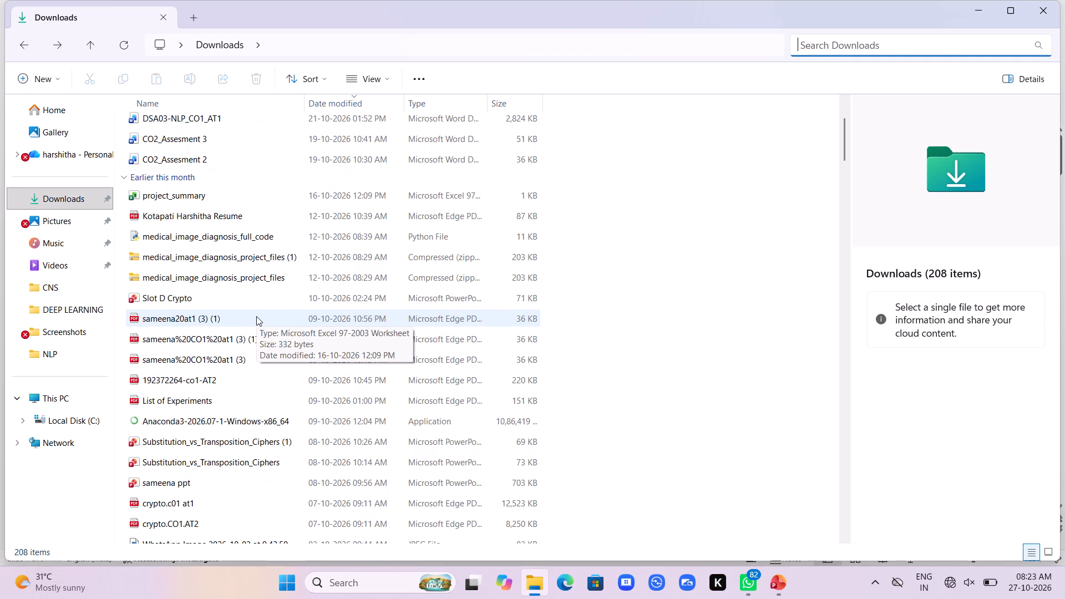
{"action": "scroll", "coordinate": [120, 219], "scroll_direction": "down", "scroll_amount": 1}
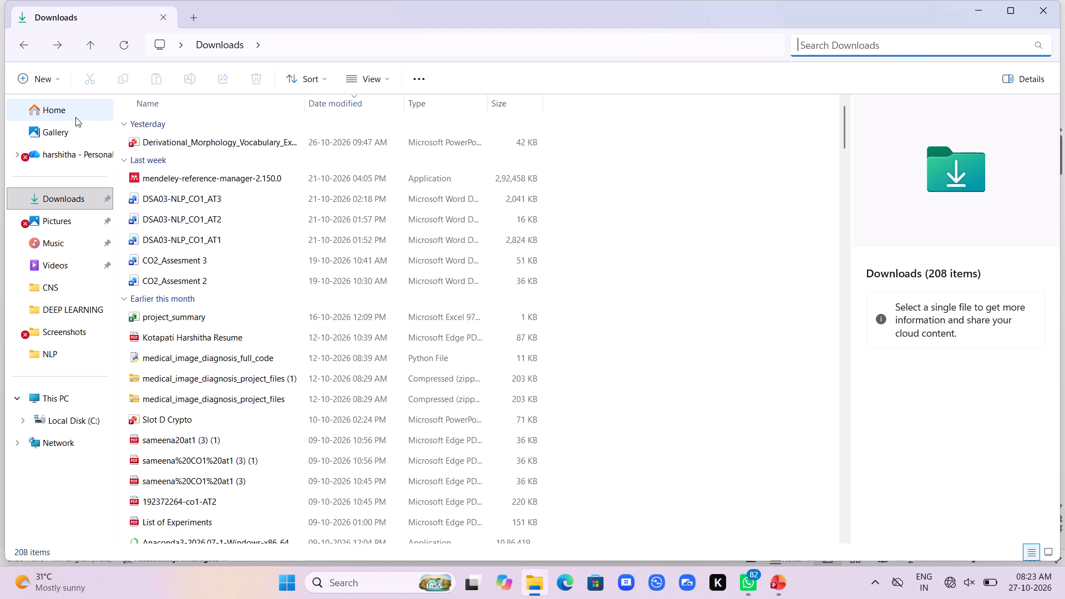
Open File Explorer's Home view and look through the recent files for the online examination presentation.
{"action": "left_click", "coordinate": [64, 111]}
{"action": "scroll", "coordinate": [173, 80], "scroll_direction": "right", "scroll_amount": 2}
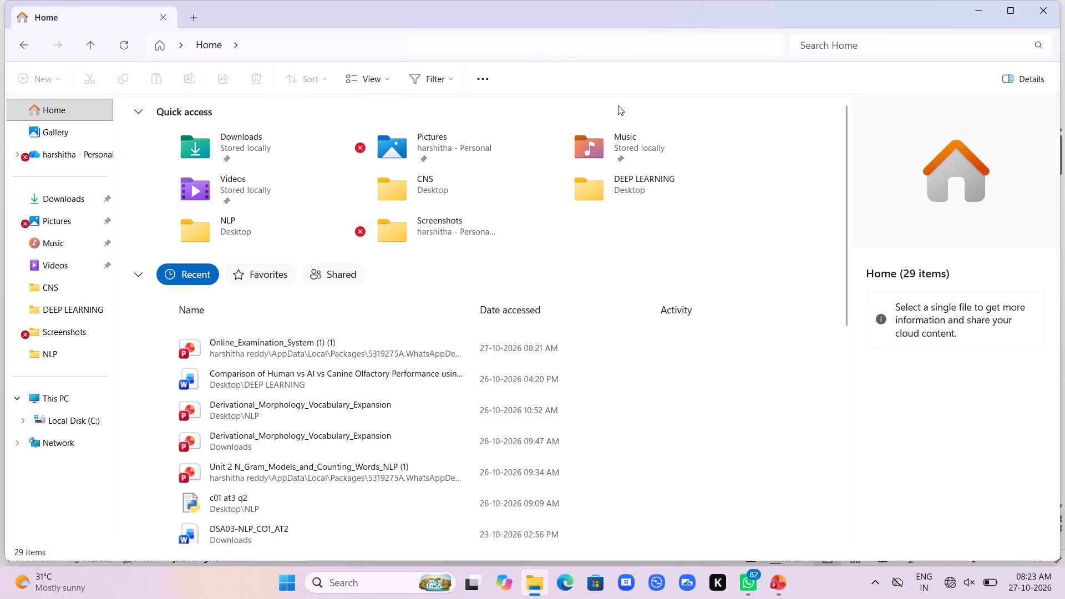
{"action": "scroll", "coordinate": [661, 275], "scroll_direction": "up", "scroll_amount": 1}
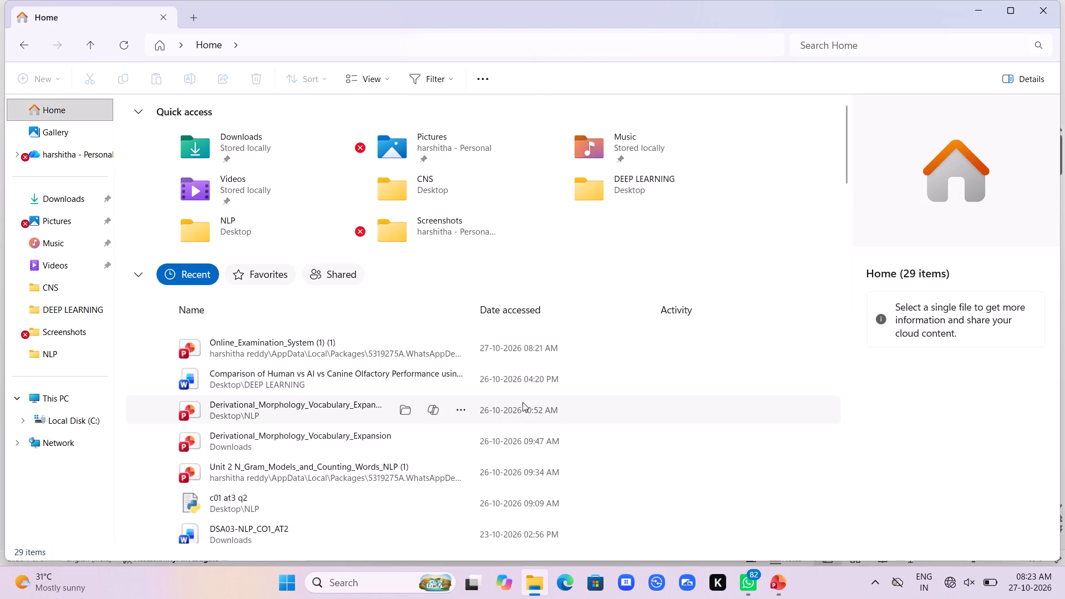
{"action": "scroll", "coordinate": [523, 402], "scroll_direction": "up", "scroll_amount": 1}
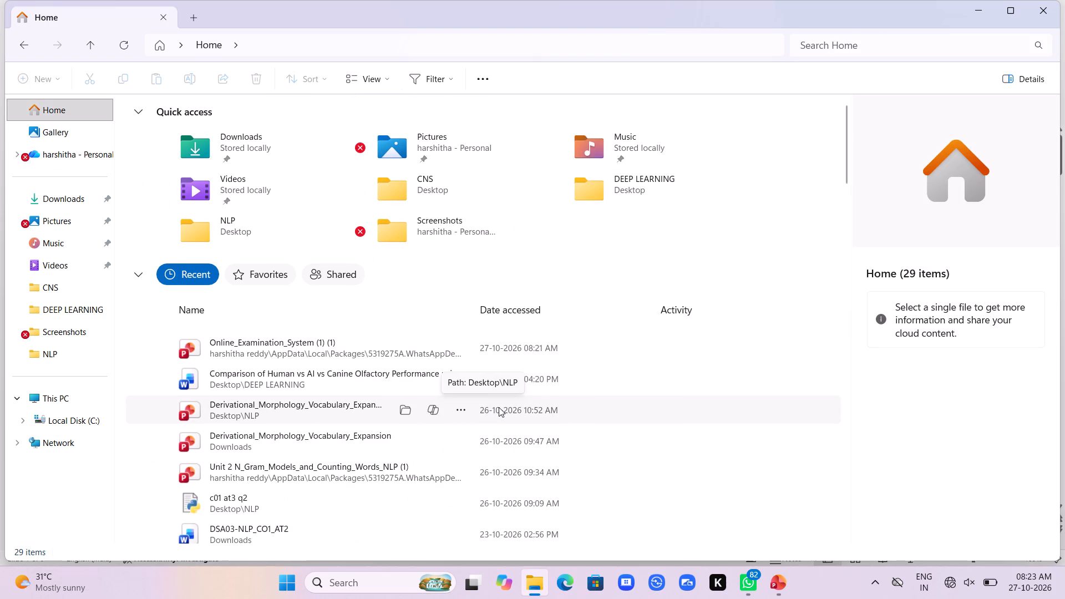
{"action": "scroll", "coordinate": [499, 407], "scroll_direction": "down", "scroll_amount": 2}
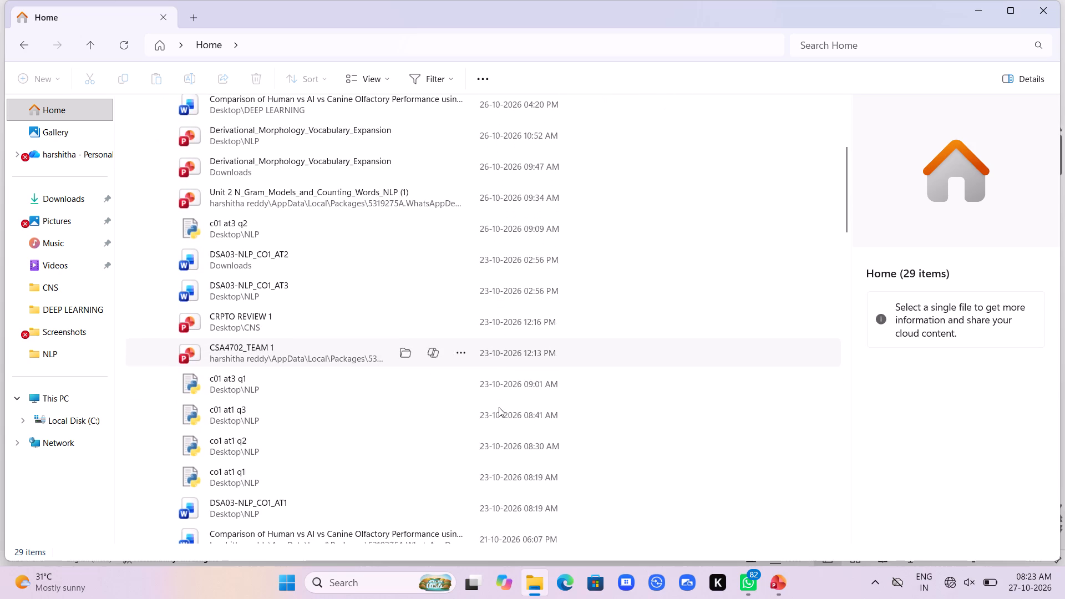
{"action": "scroll", "coordinate": [499, 407], "scroll_direction": "down", "scroll_amount": 1}
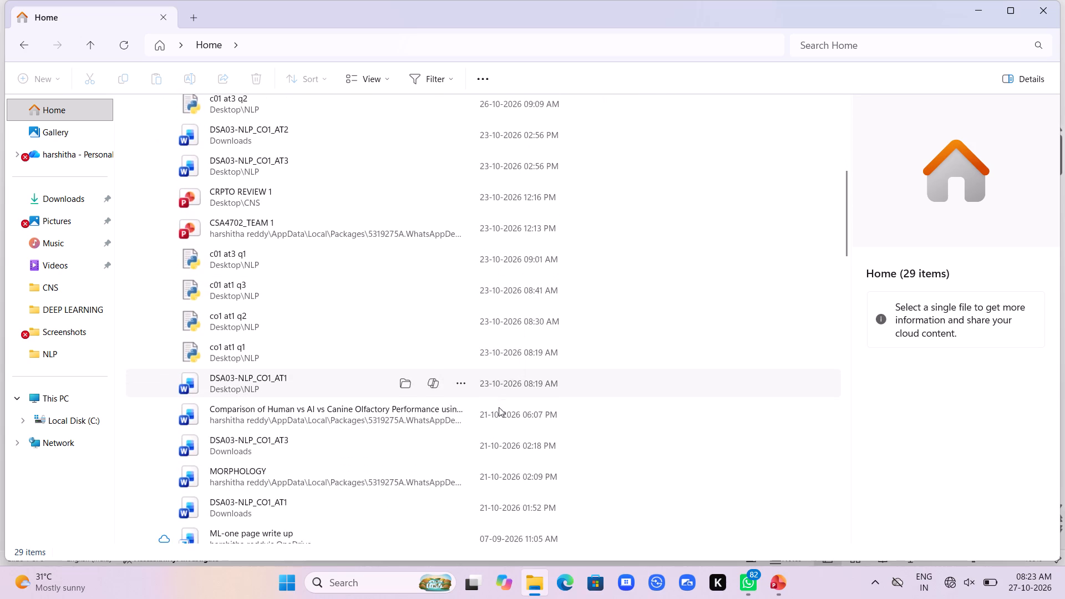
{"action": "scroll", "coordinate": [499, 407], "scroll_direction": "down", "scroll_amount": 3}
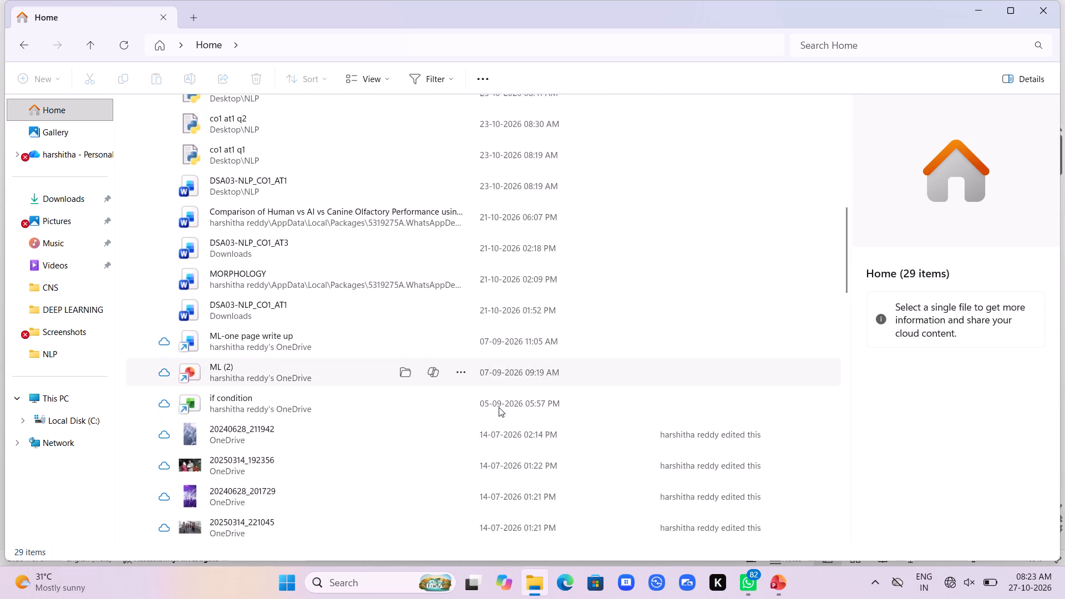
{"action": "scroll", "coordinate": [499, 407], "scroll_direction": "down", "scroll_amount": 2}
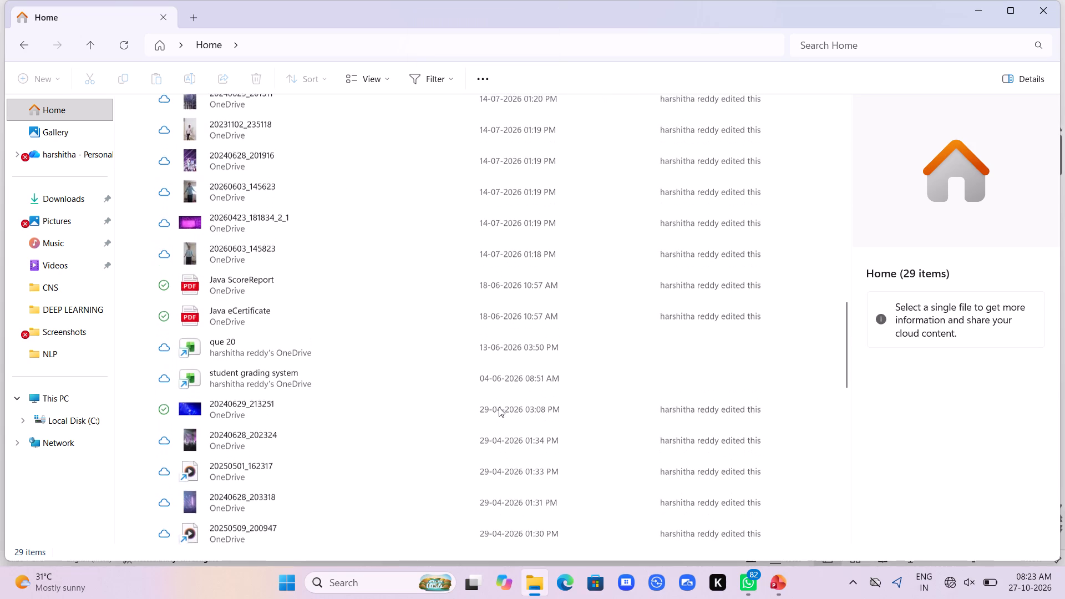
{"action": "scroll", "coordinate": [499, 407], "scroll_direction": "down", "scroll_amount": 3}
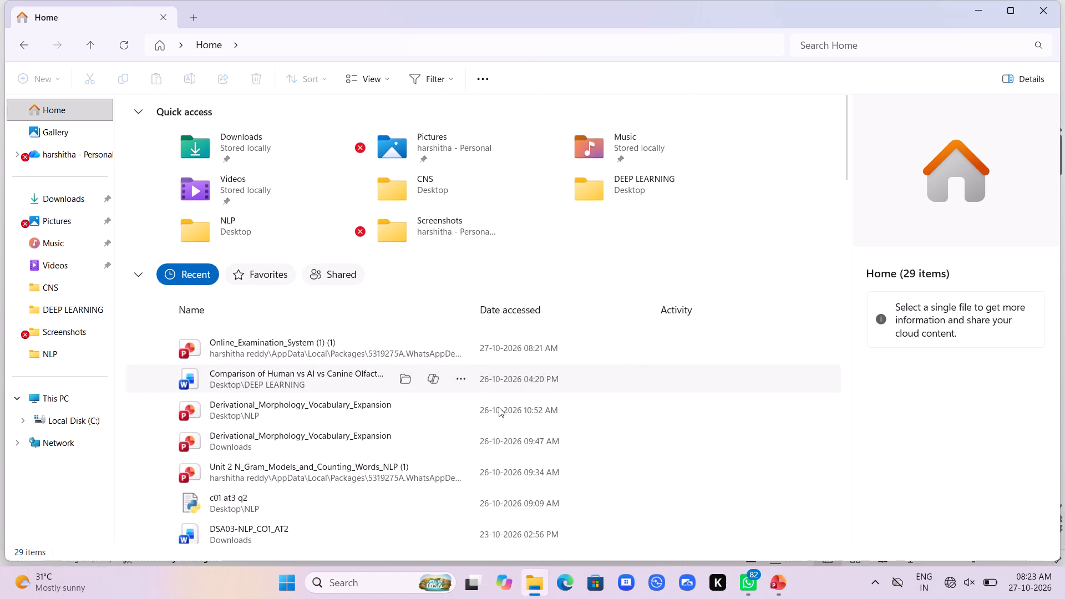
{"action": "scroll", "coordinate": [499, 407], "scroll_direction": "down", "scroll_amount": 1}
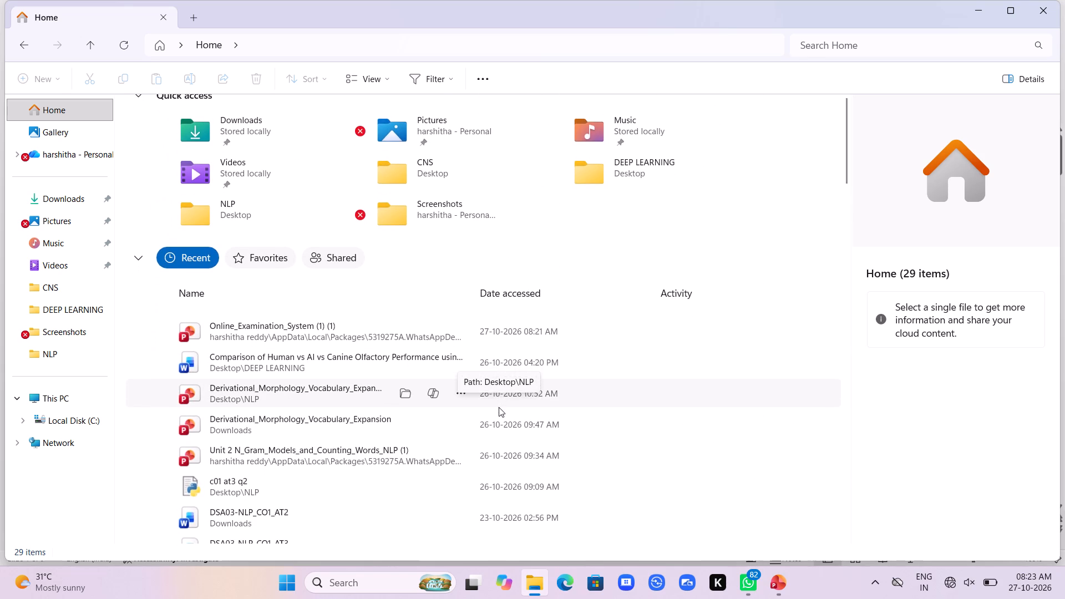
{"action": "scroll", "coordinate": [499, 407], "scroll_direction": "down", "scroll_amount": 1}
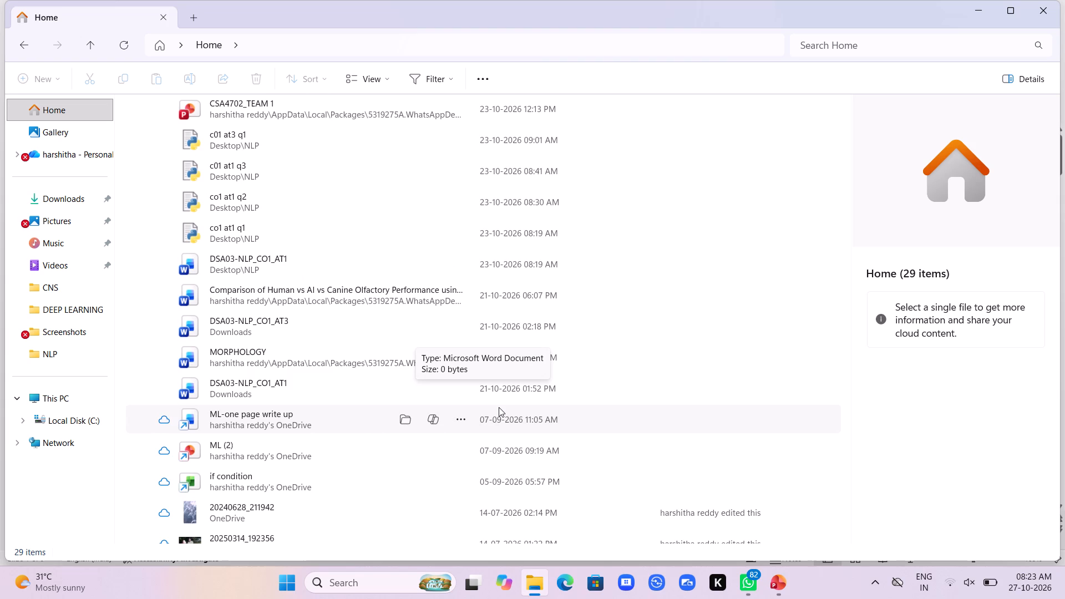
{"action": "scroll", "coordinate": [441, 222], "scroll_direction": "up", "scroll_amount": 1}
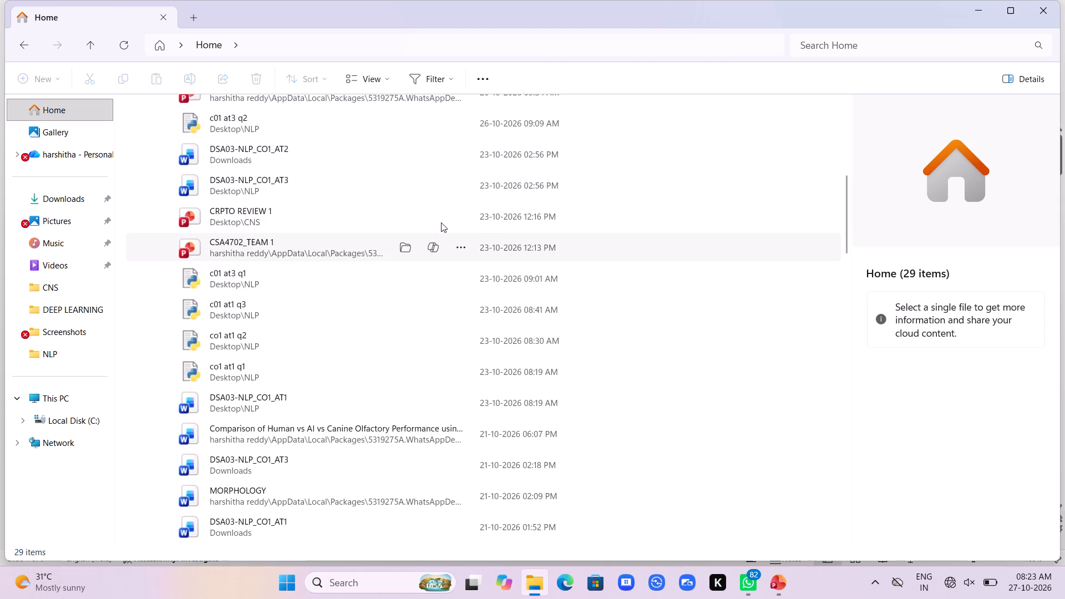
{"action": "scroll", "coordinate": [441, 222], "scroll_direction": "up", "scroll_amount": 1}
{"action": "scroll", "coordinate": [441, 222], "scroll_direction": "right", "scroll_amount": 3}
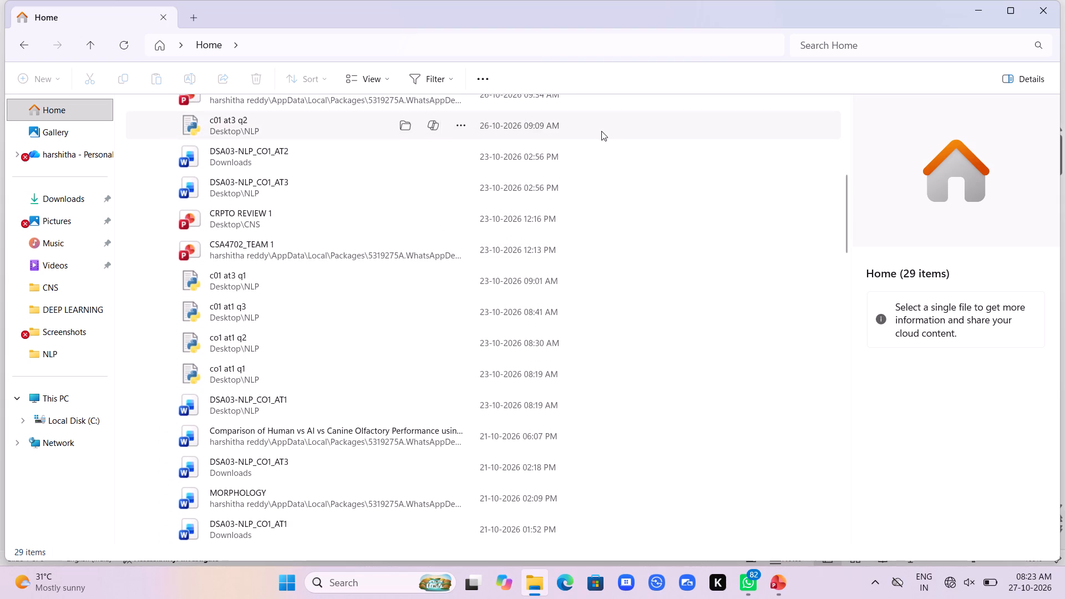
Search File Explorer's Home for "online" and open the Online_Examination_System (1) (1) presentation from the results.
{"action": "left_click", "coordinate": [870, 39]}
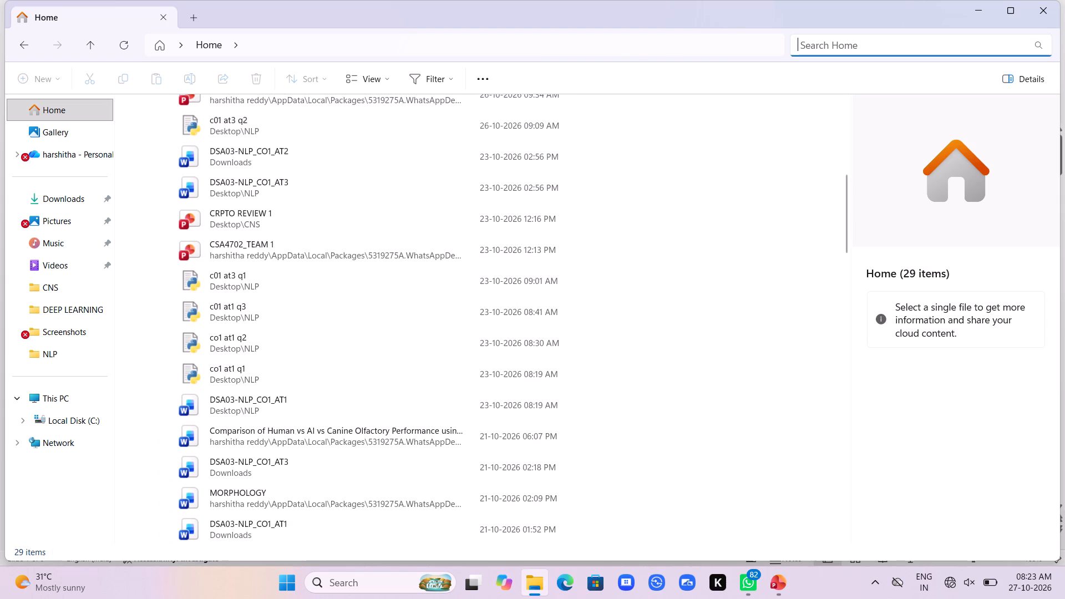
{"action": "type", "text": "onl"}
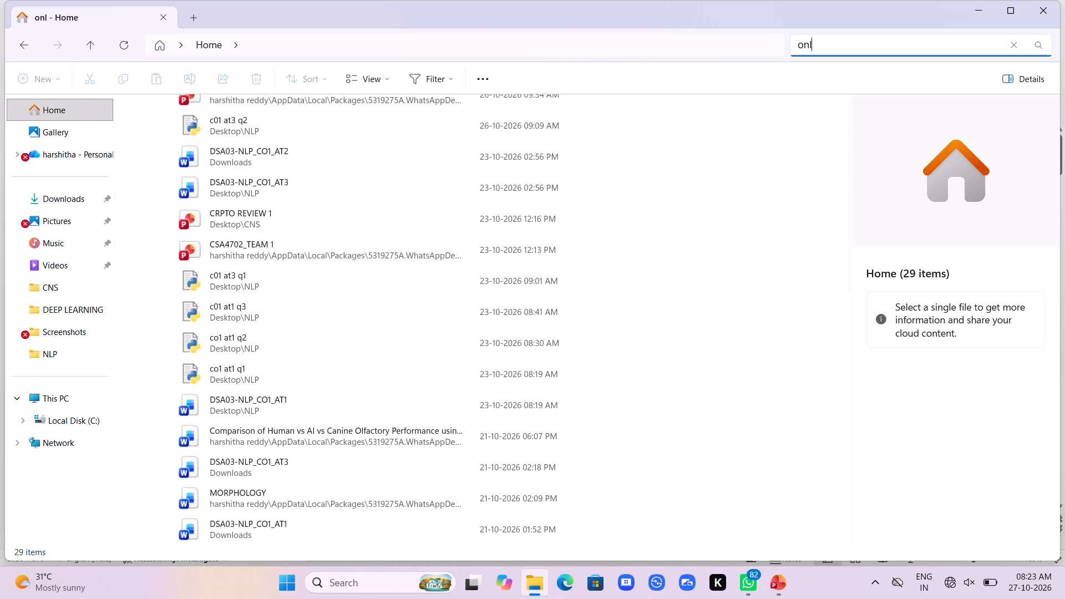
{"action": "type", "text": "in"}
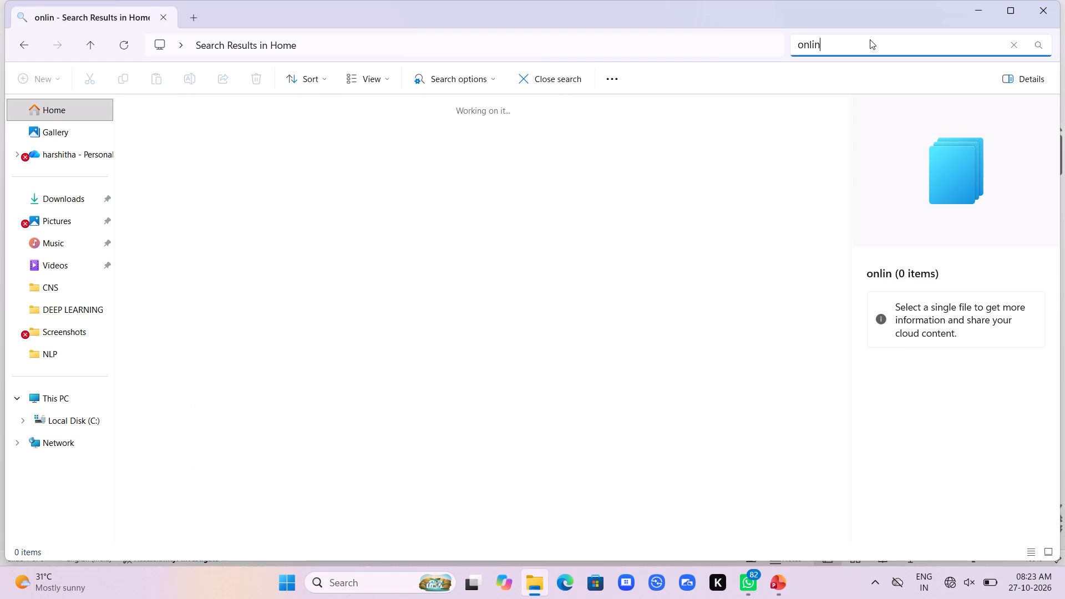
{"action": "key", "text": "e"}
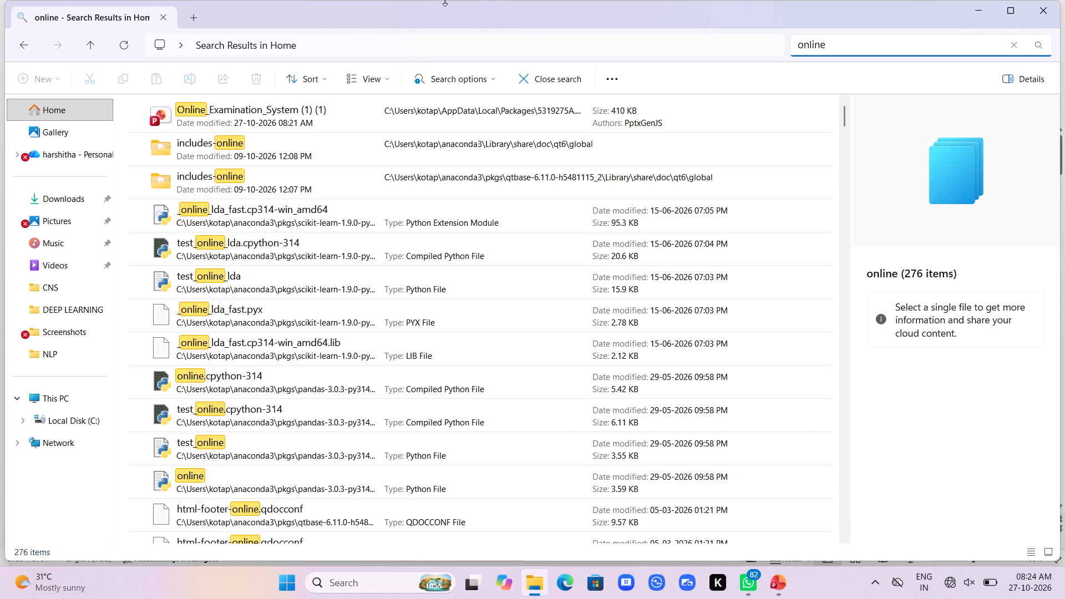
{"action": "double_click", "coordinate": [261, 109]}
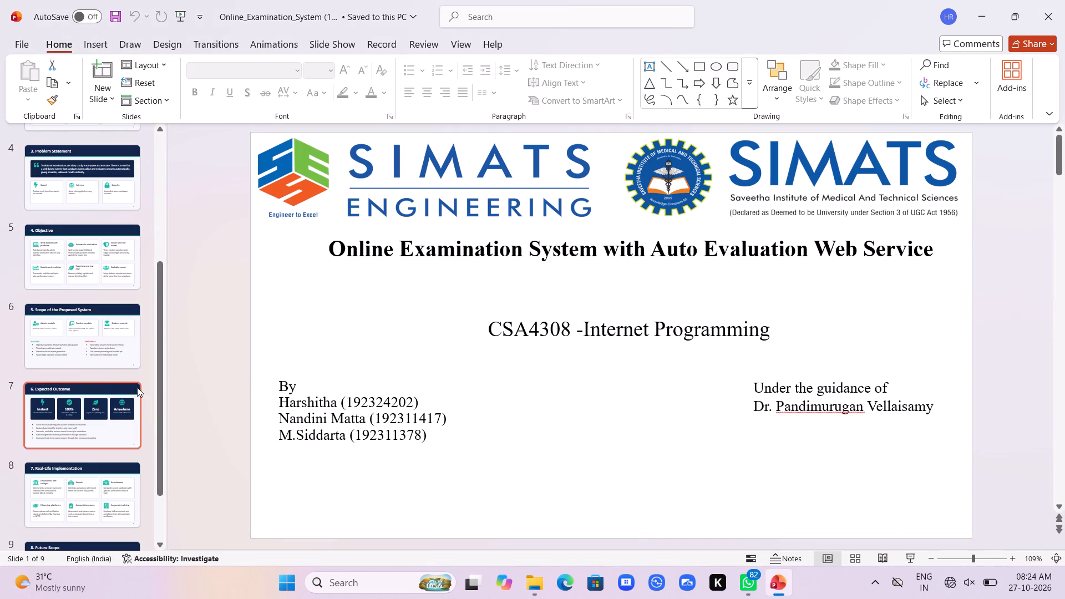
Review the presentation's slide thumbnails and view the Real-Life Implementation and Expected Outcome slides.
{"action": "scroll", "coordinate": [111, 383], "scroll_direction": "down", "scroll_amount": 1}
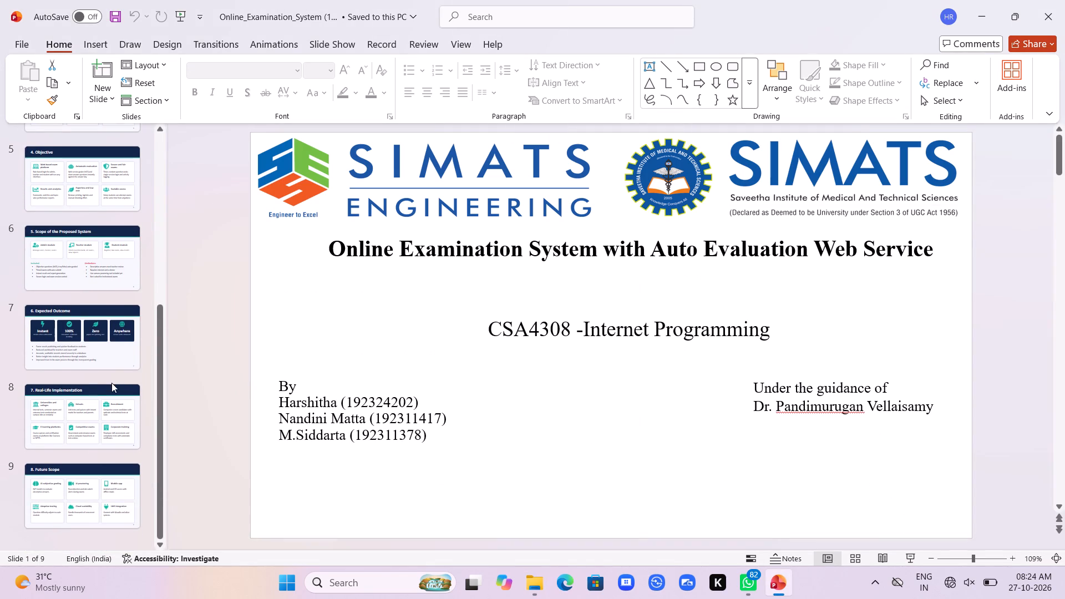
{"action": "scroll", "coordinate": [111, 383], "scroll_direction": "down", "scroll_amount": 1}
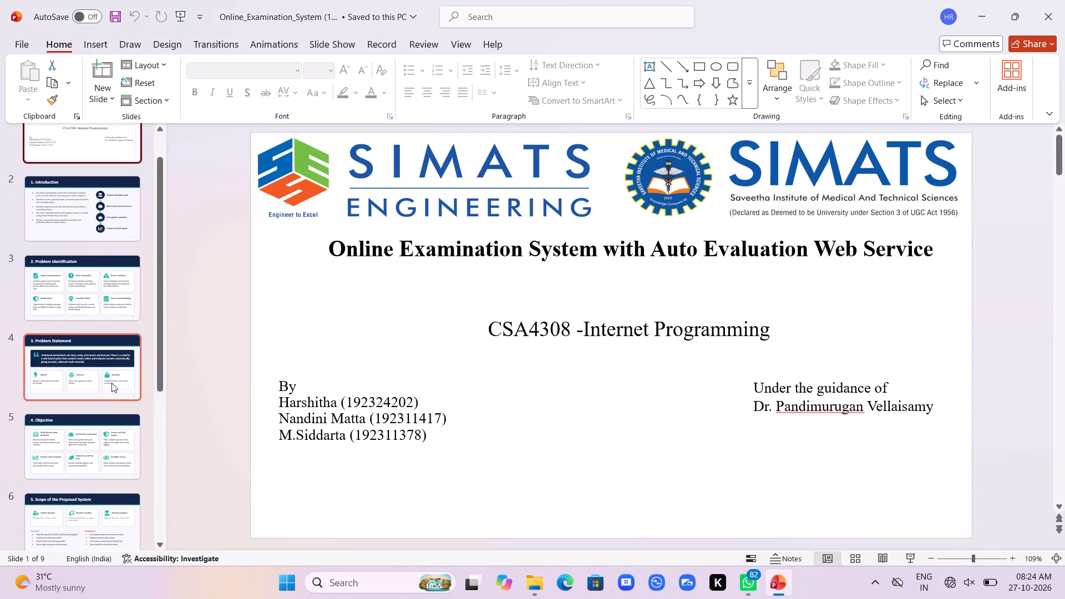
{"action": "scroll", "coordinate": [111, 383], "scroll_direction": "down", "scroll_amount": 1}
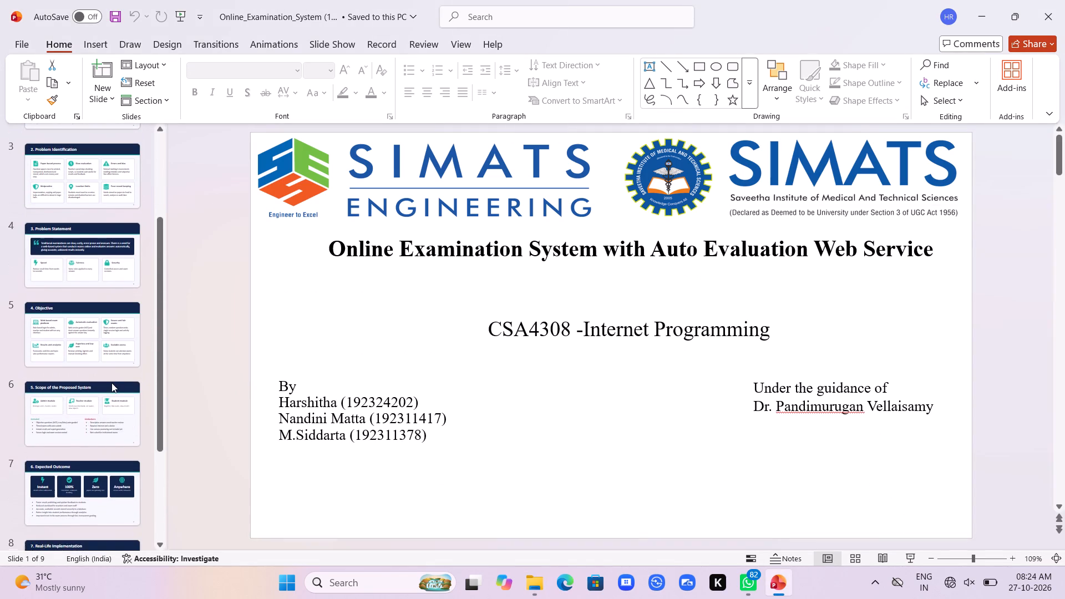
{"action": "scroll", "coordinate": [111, 383], "scroll_direction": "down", "scroll_amount": 1}
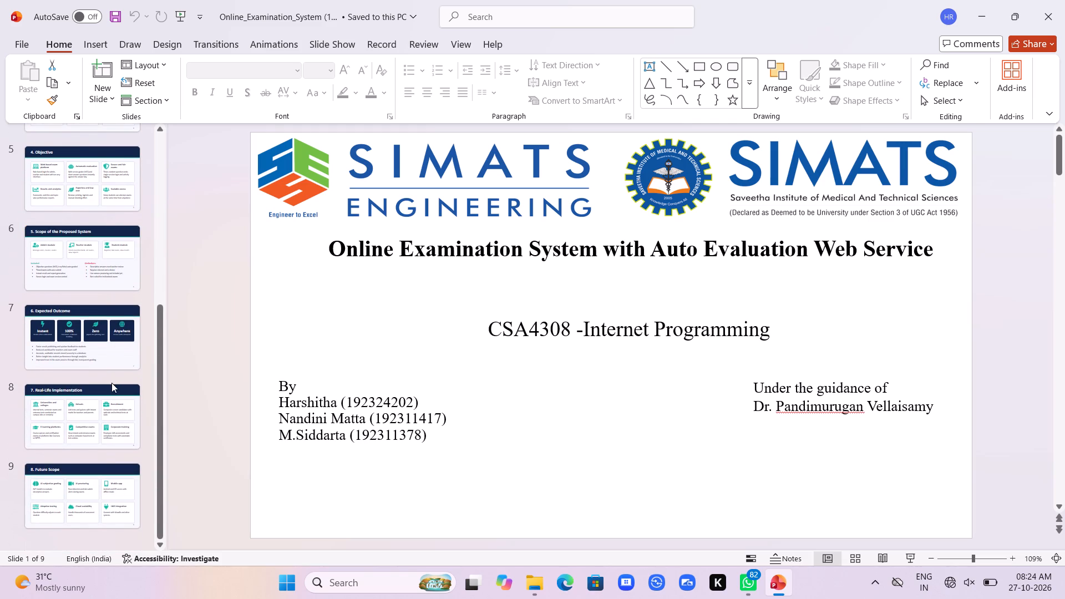
{"action": "scroll", "coordinate": [111, 383], "scroll_direction": "down", "scroll_amount": 1}
{"action": "left_click", "coordinate": [788, 571]}
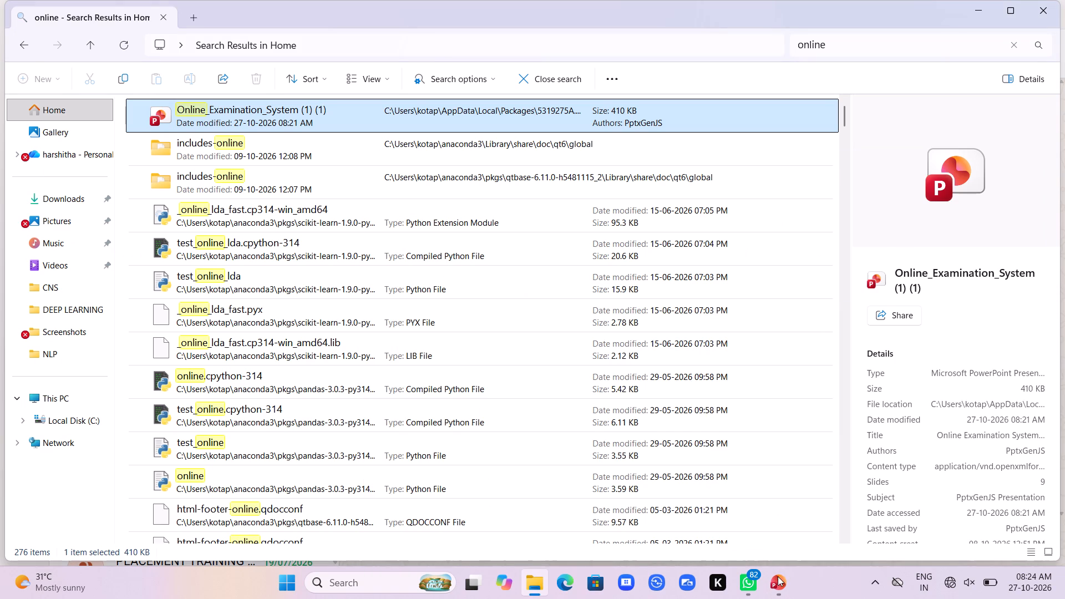
{"action": "left_click", "coordinate": [781, 577]}
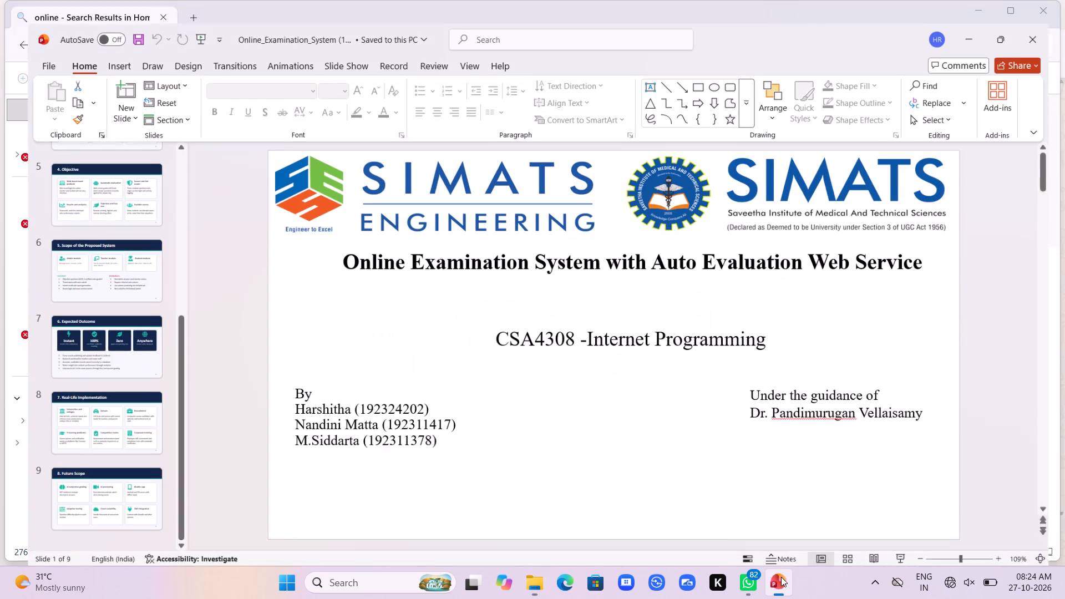
{"action": "left_click", "coordinate": [77, 417]}
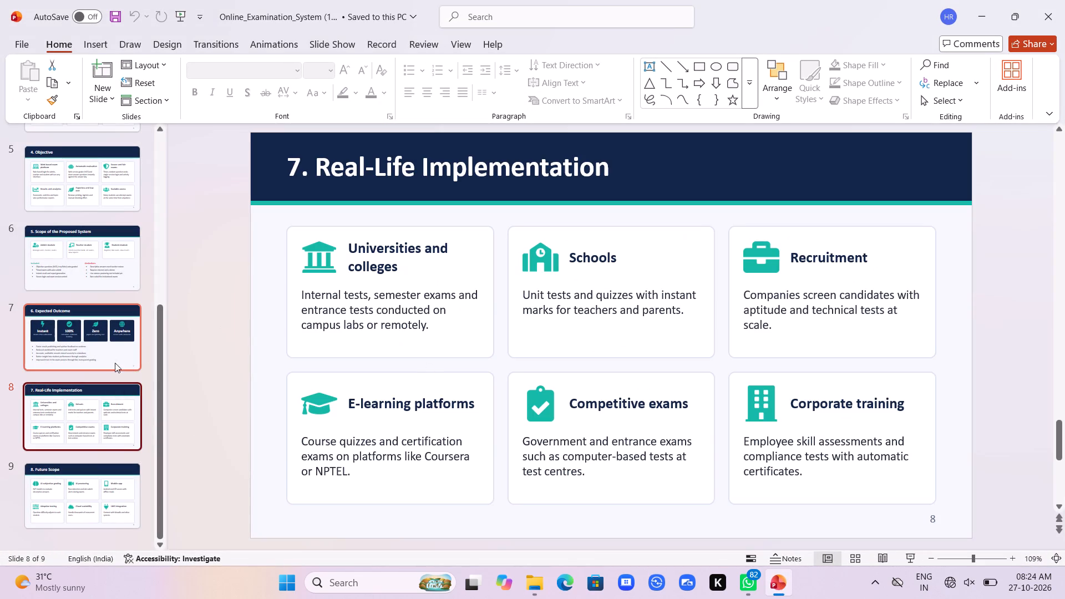
{"action": "left_click", "coordinate": [102, 353]}
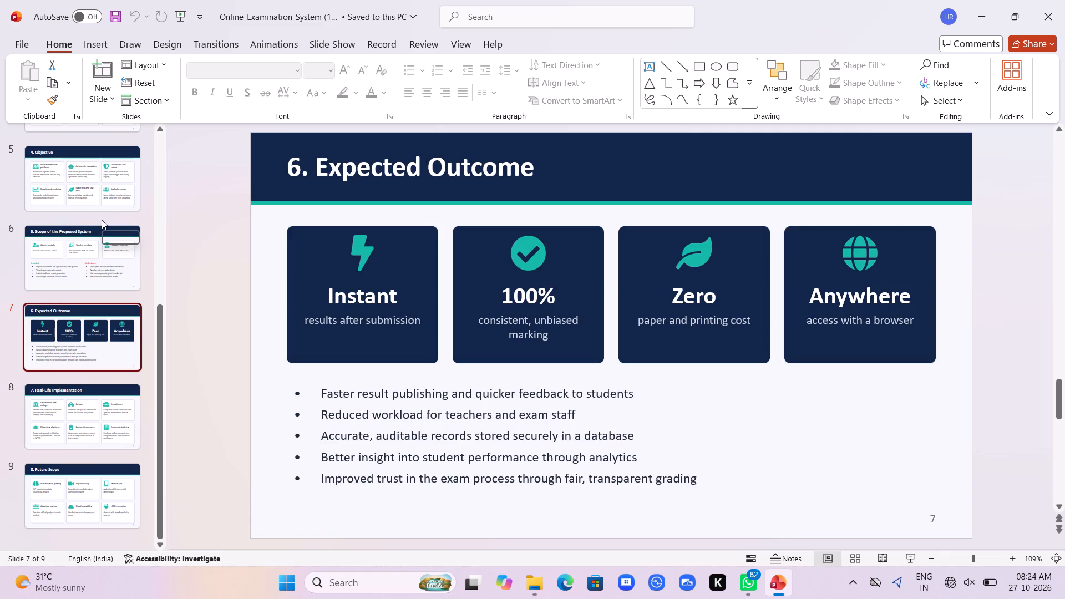
{"action": "scroll", "coordinate": [102, 220], "scroll_direction": "up", "scroll_amount": 2}
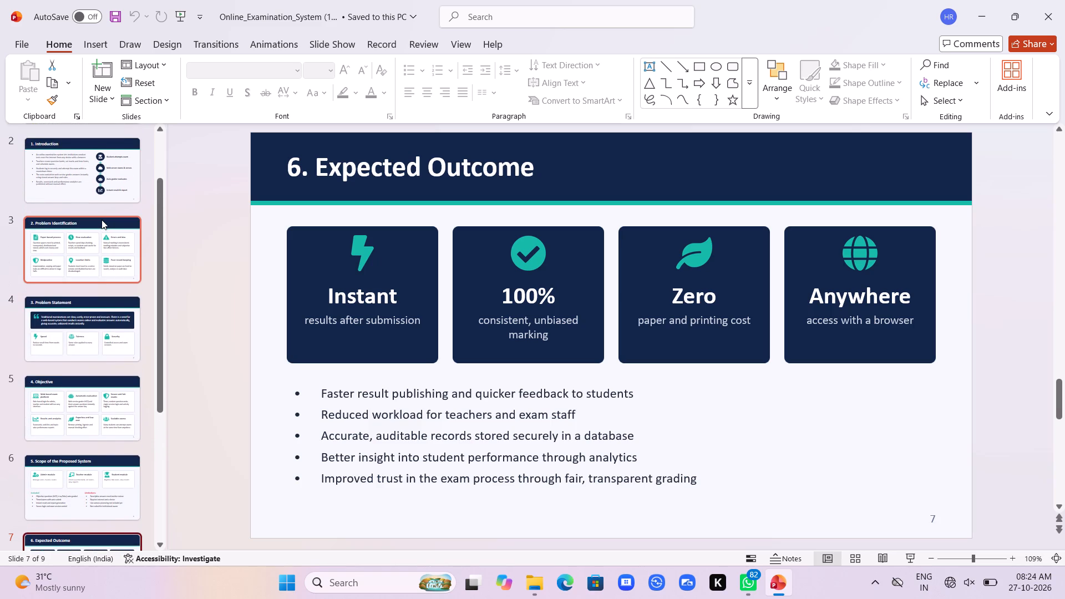
{"action": "scroll", "coordinate": [102, 220], "scroll_direction": "up", "scroll_amount": 2}
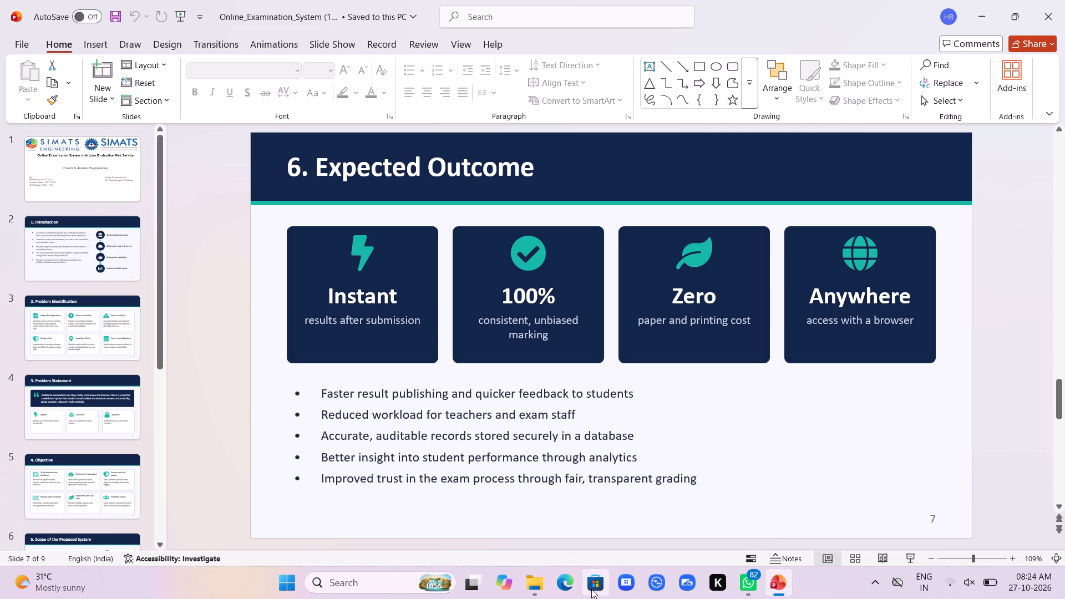
Return to File Explorer and look through the "online" search results.
{"action": "left_click", "coordinate": [535, 582]}
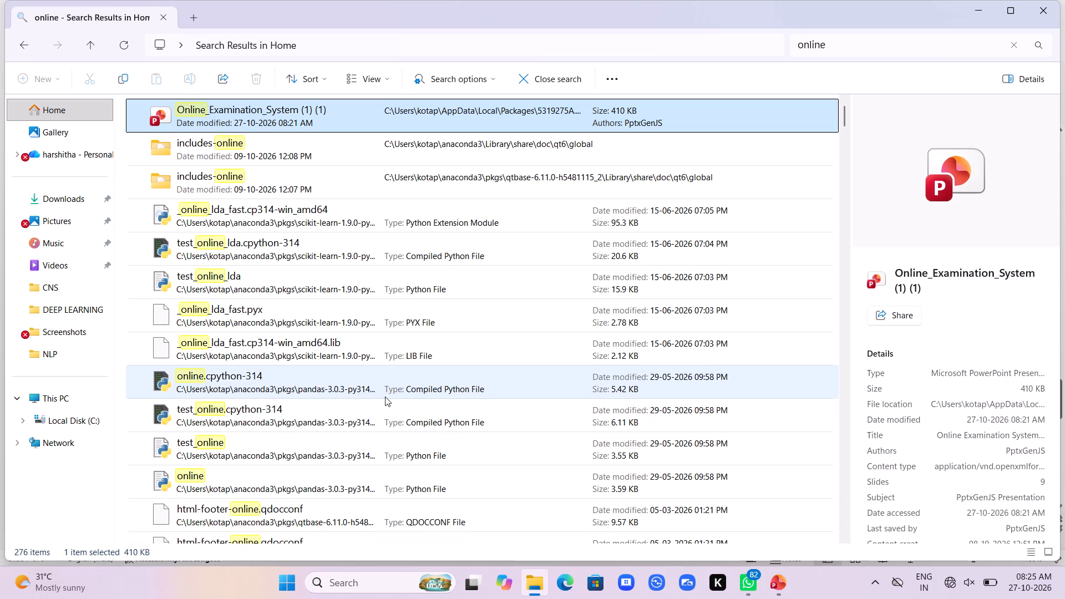
{"action": "scroll", "coordinate": [385, 397], "scroll_direction": "down", "scroll_amount": 4}
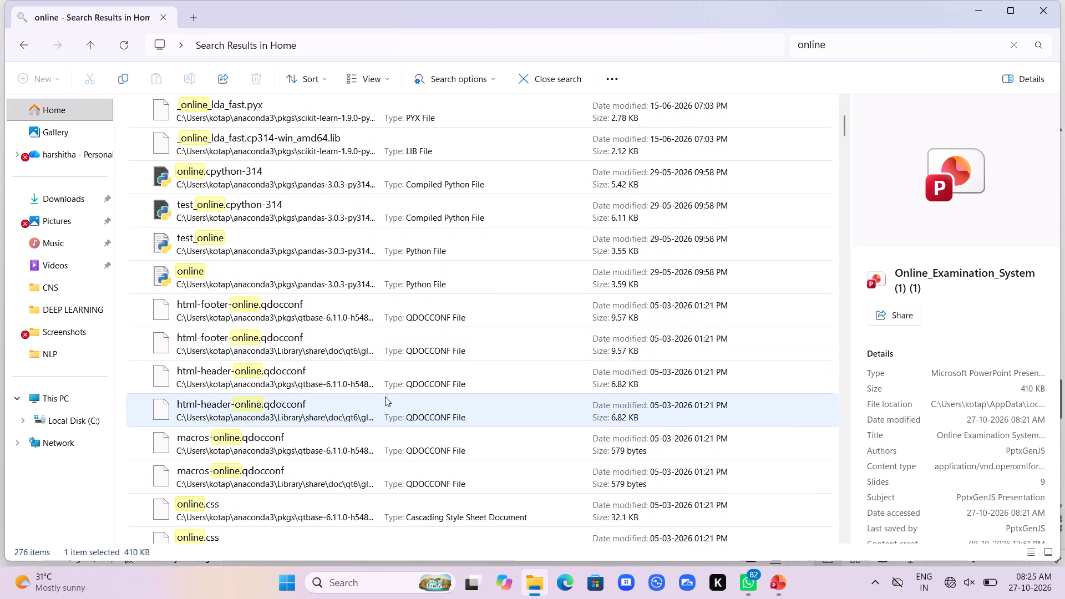
{"action": "scroll", "coordinate": [385, 397], "scroll_direction": "right", "scroll_amount": 2}
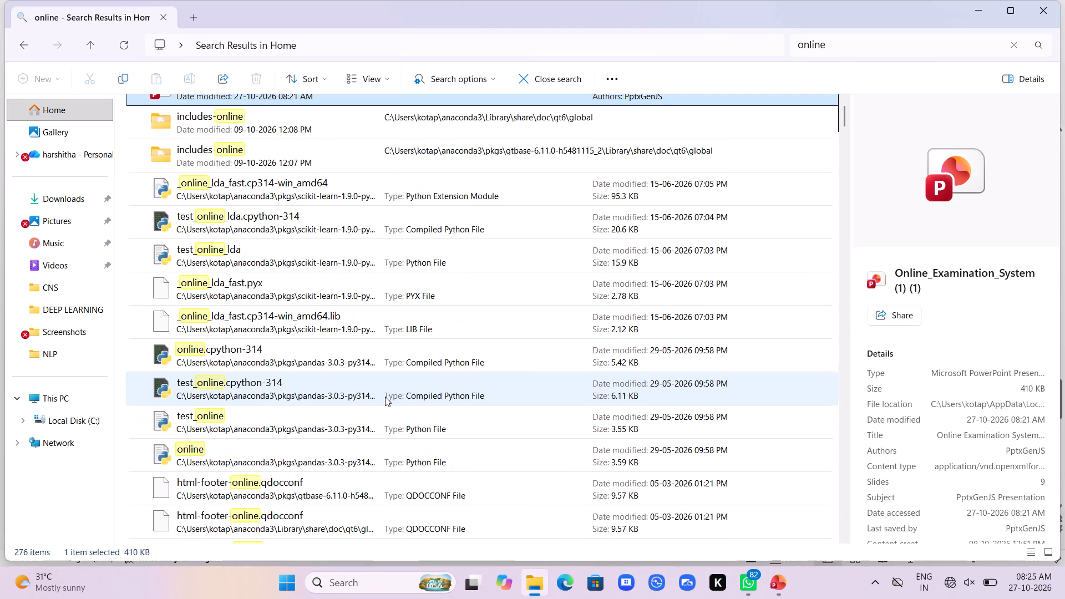
{"action": "scroll", "coordinate": [70, 243], "scroll_direction": "up", "scroll_amount": 8}
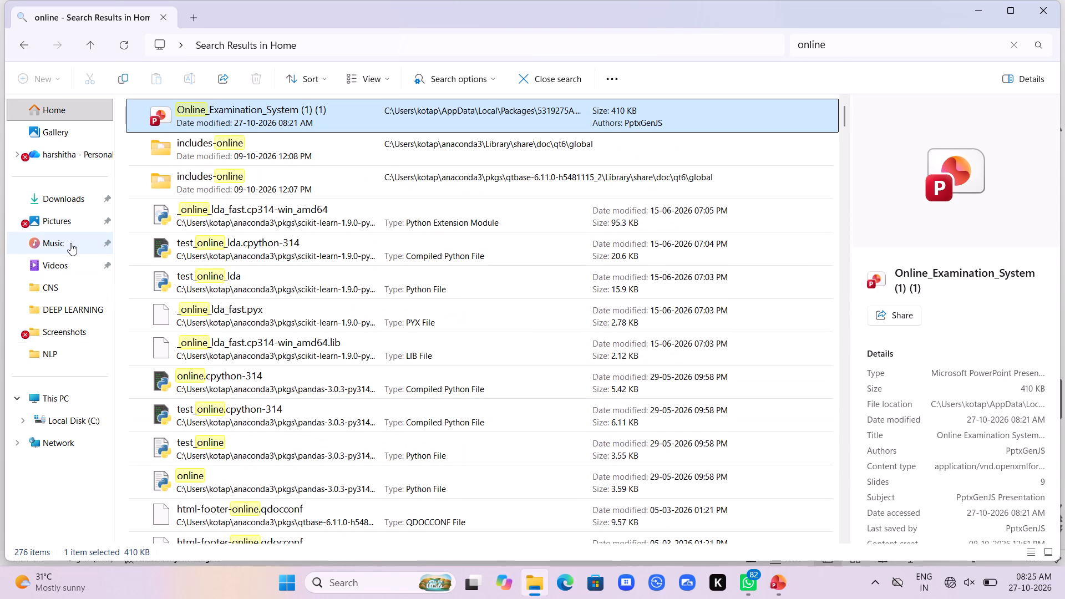
{"action": "scroll", "coordinate": [70, 243], "scroll_direction": "up", "scroll_amount": 5}
In the personal OneDrive's Documents folder, delete the ooad sameena ppt and machine presentations.
{"action": "left_click", "coordinate": [86, 157]}
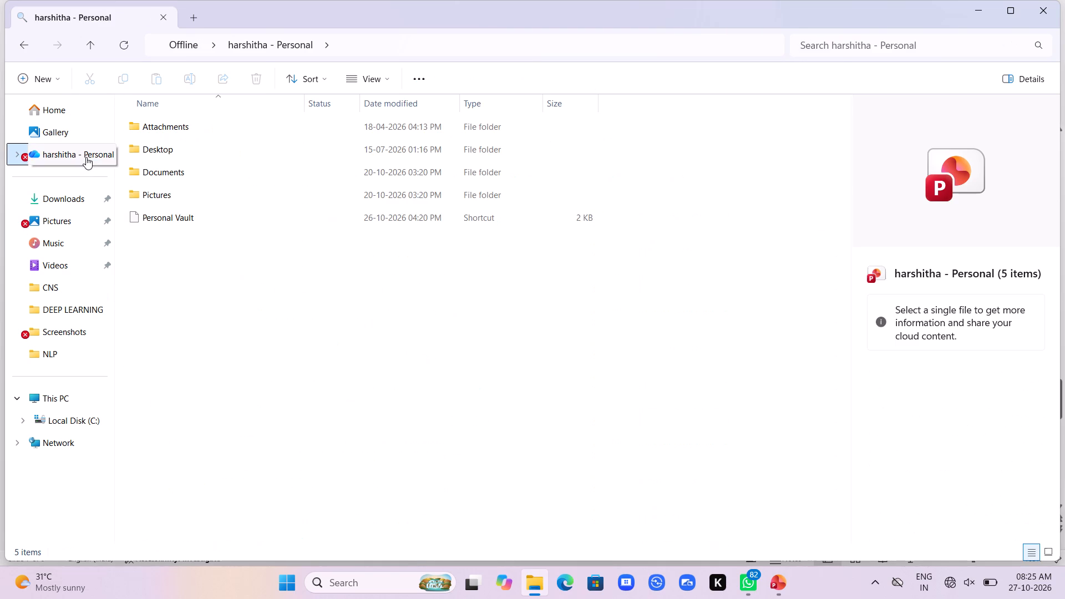
{"action": "left_click", "coordinate": [179, 168]}
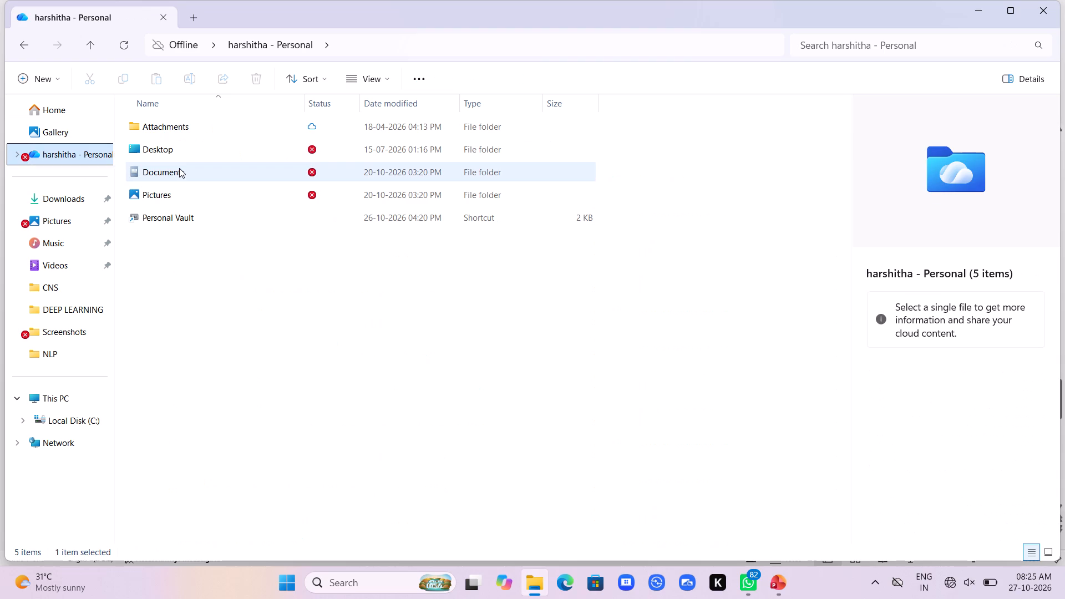
{"action": "double_click", "coordinate": [179, 168]}
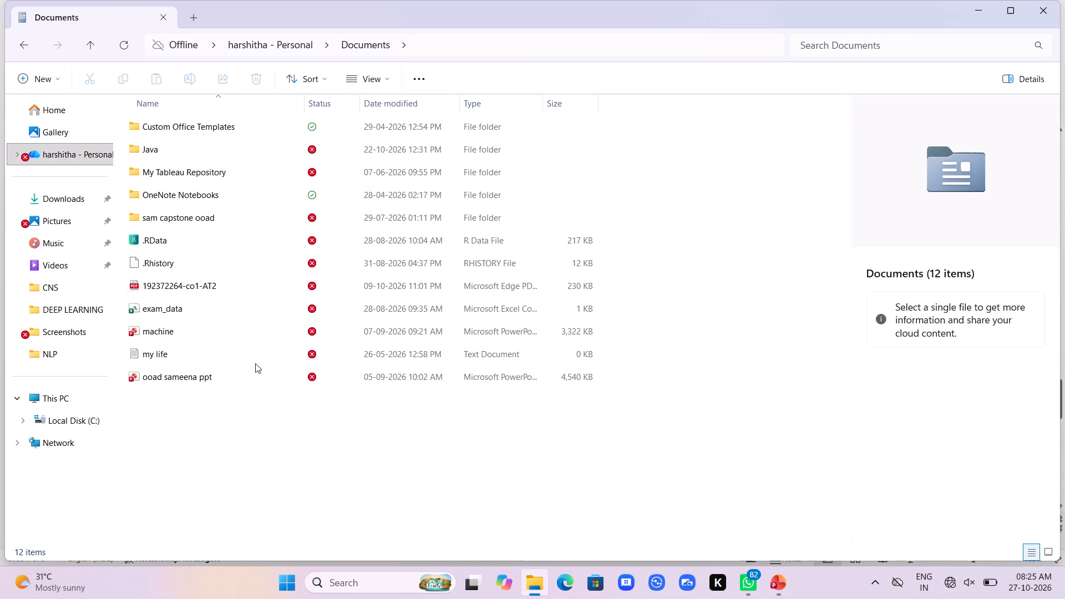
{"action": "left_click", "coordinate": [215, 375]}
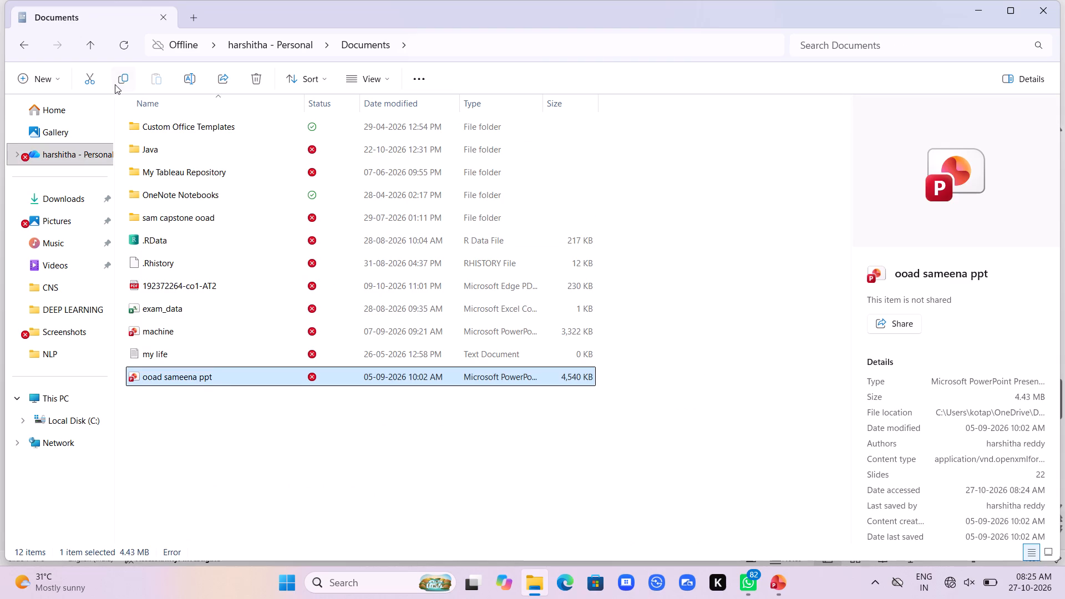
{"action": "left_click", "coordinate": [252, 79]}
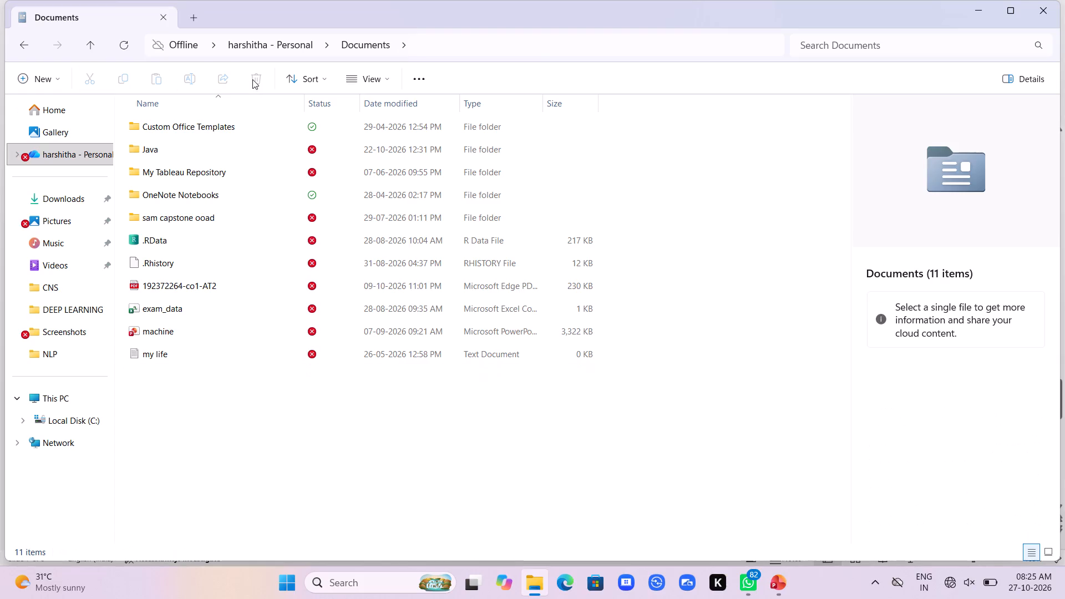
{"action": "left_click", "coordinate": [159, 324]}
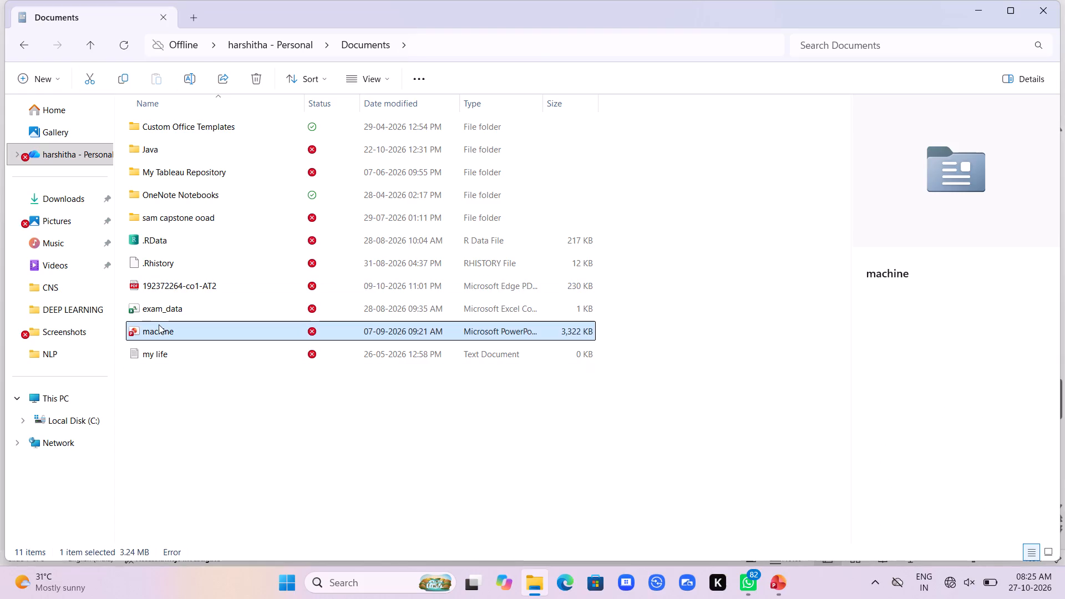
{"action": "left_click", "coordinate": [257, 80]}
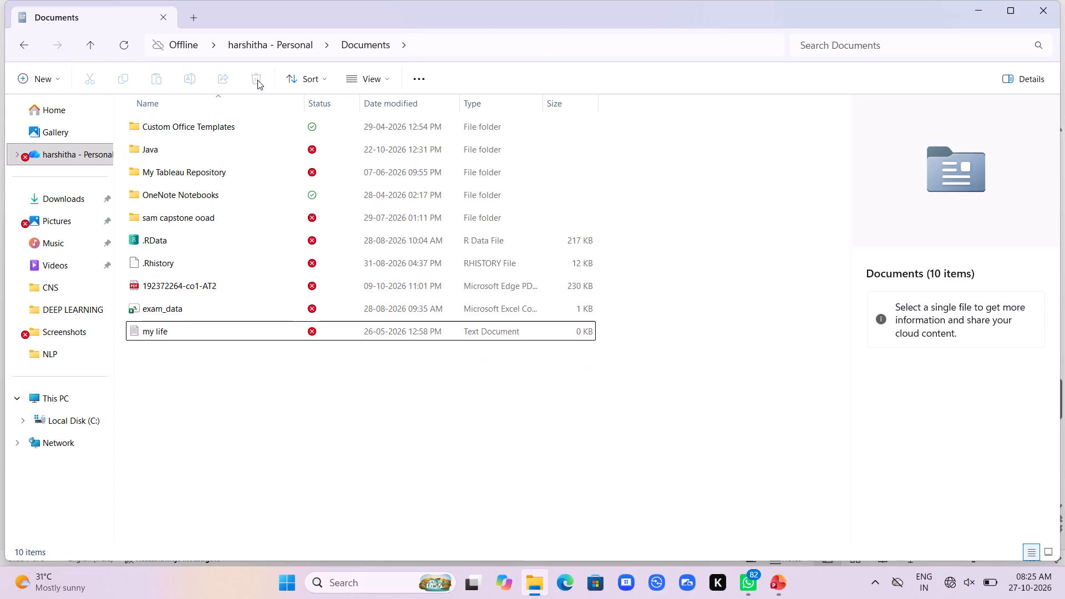
Delete the co1-AT2 PDF and the sam capstone ooad folder from Documents.
{"action": "left_click", "coordinate": [219, 284]}
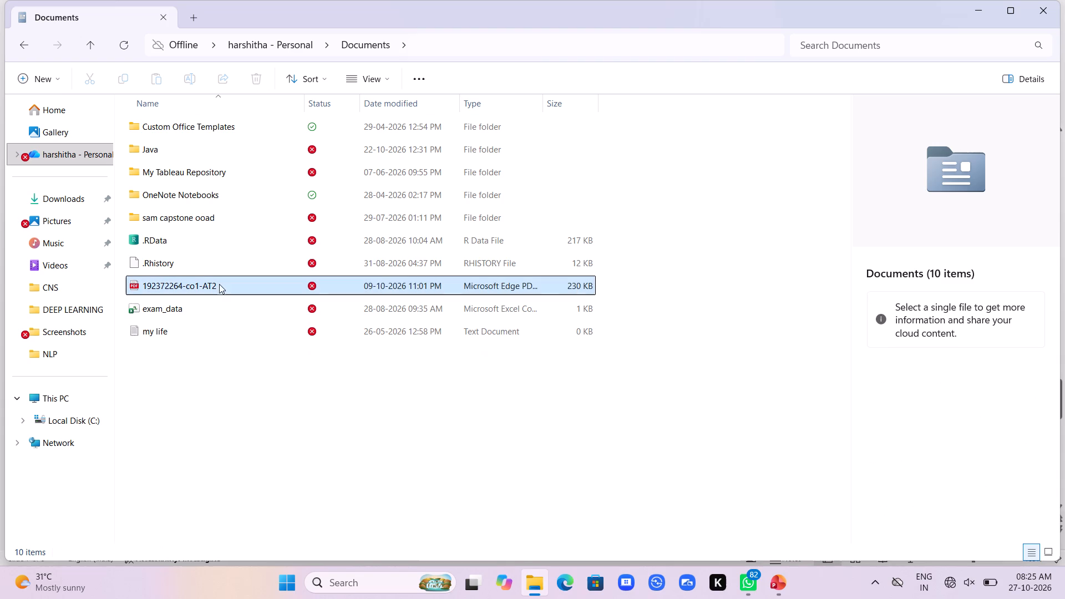
{"action": "left_click", "coordinate": [256, 77]}
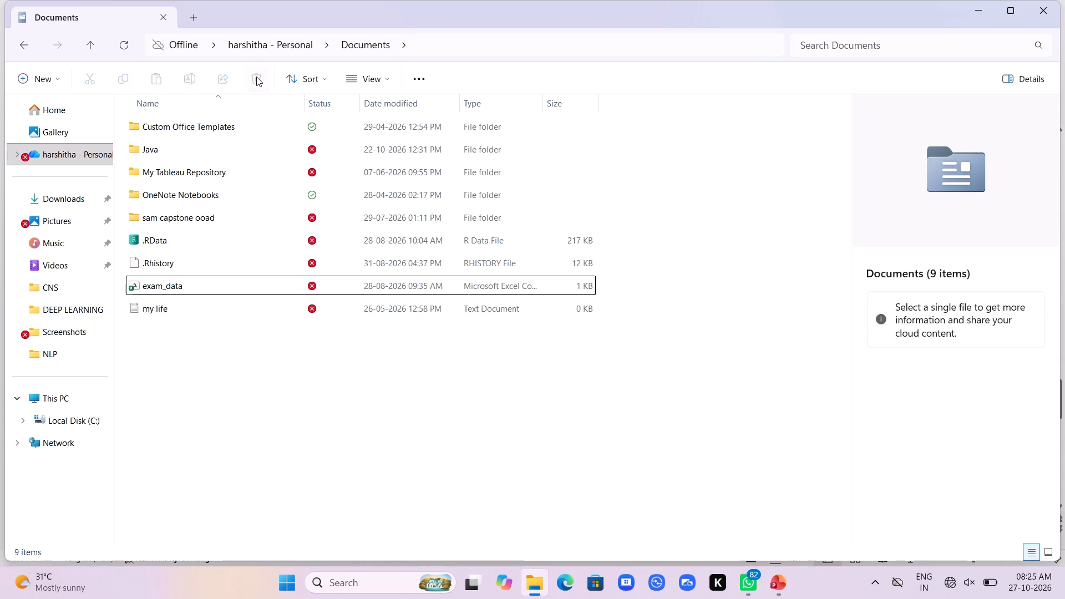
{"action": "left_click", "coordinate": [217, 215]}
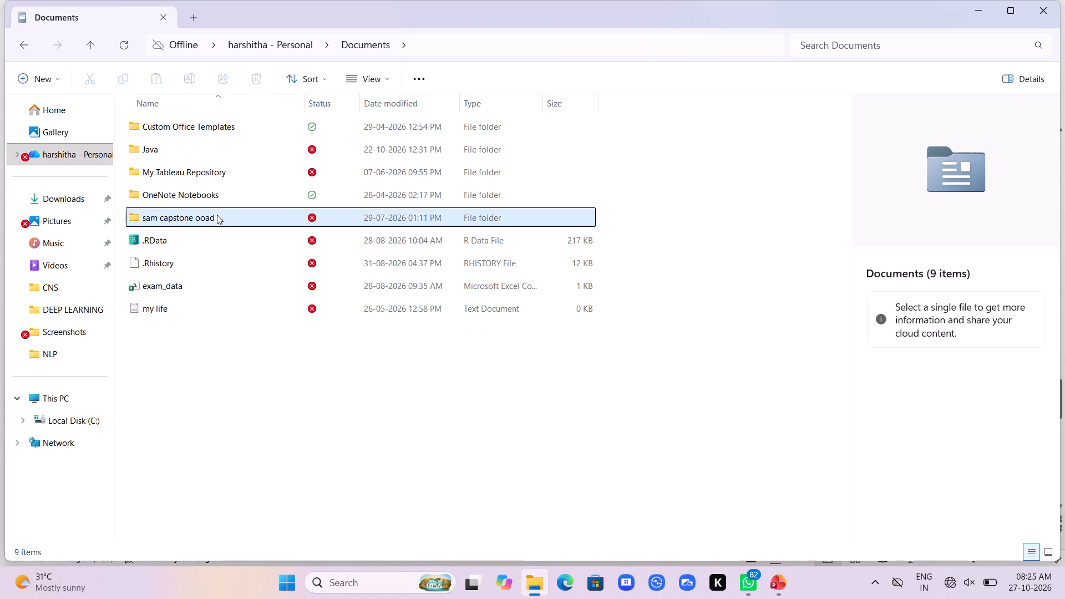
{"action": "left_click", "coordinate": [251, 79]}
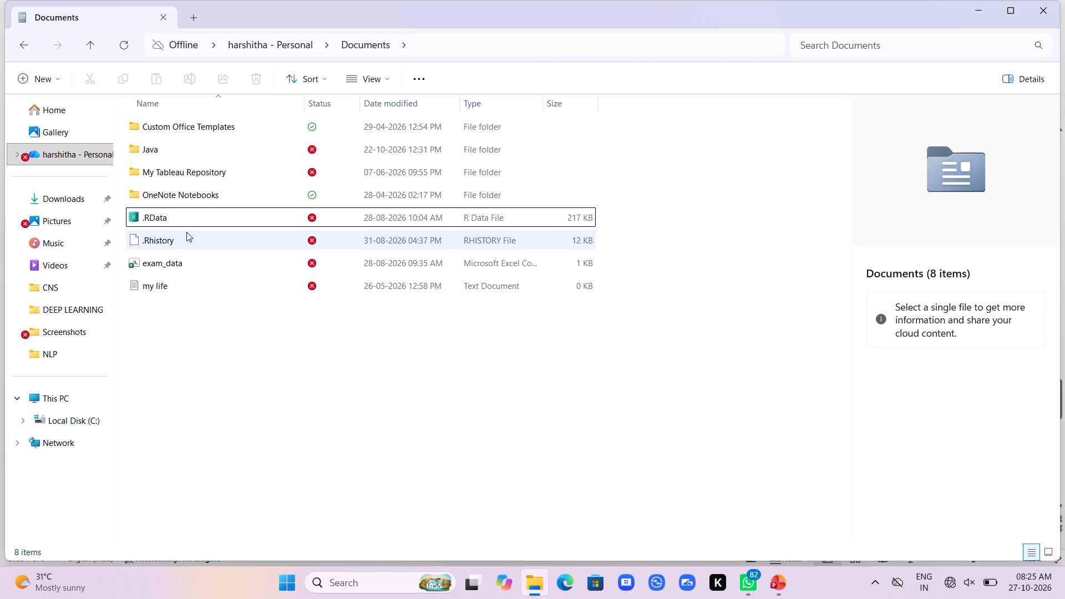
Delete the .Rhistory and exam_data files from the Documents folder.
{"action": "left_click", "coordinate": [186, 232]}
{"action": "left_click", "coordinate": [258, 80]}
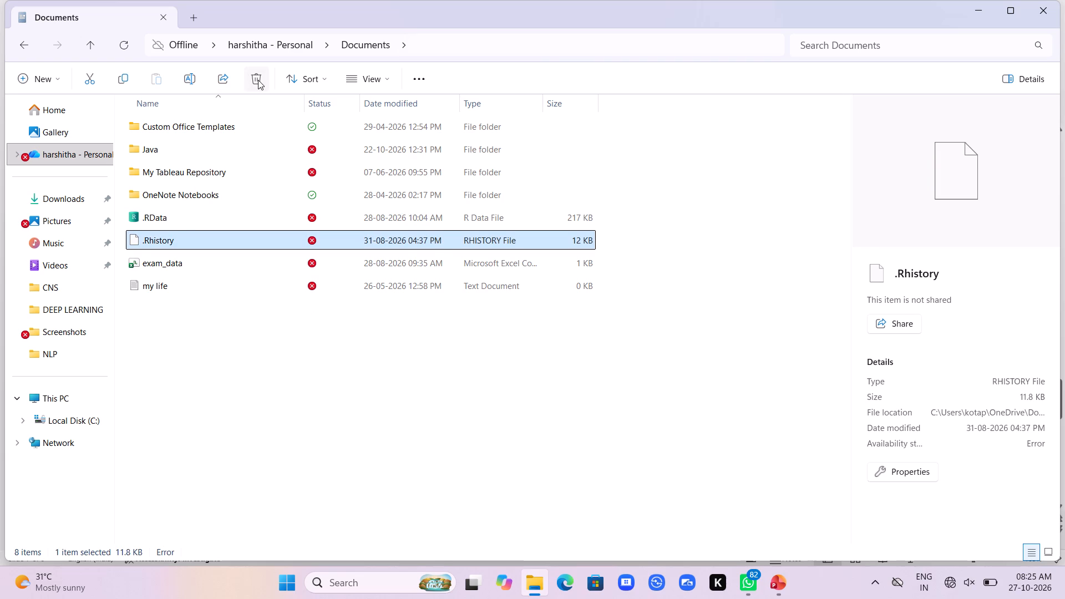
{"action": "left_click", "coordinate": [201, 240]}
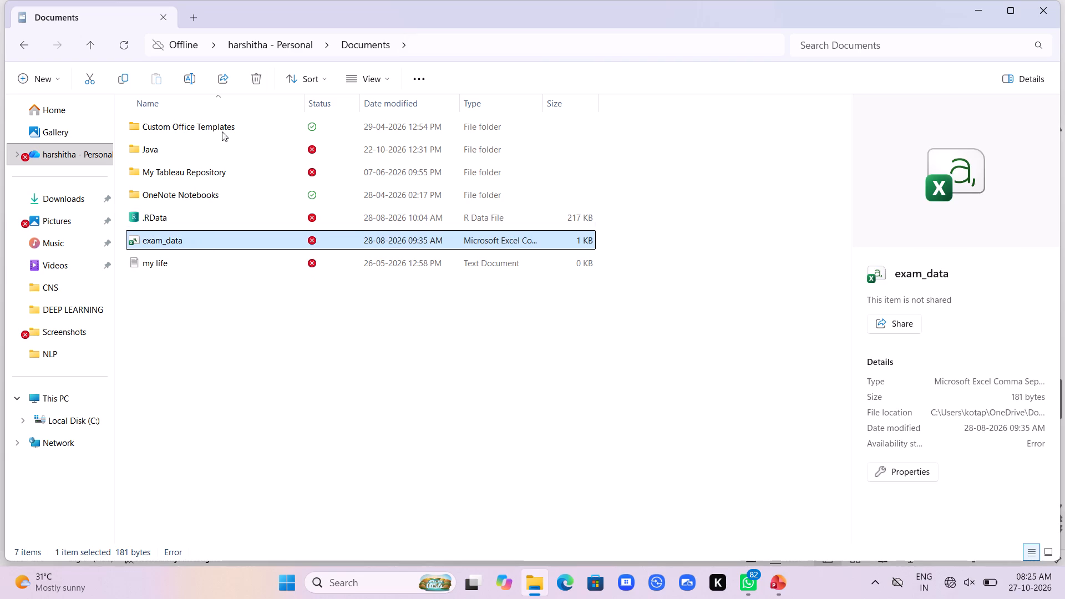
{"action": "left_click", "coordinate": [255, 82]}
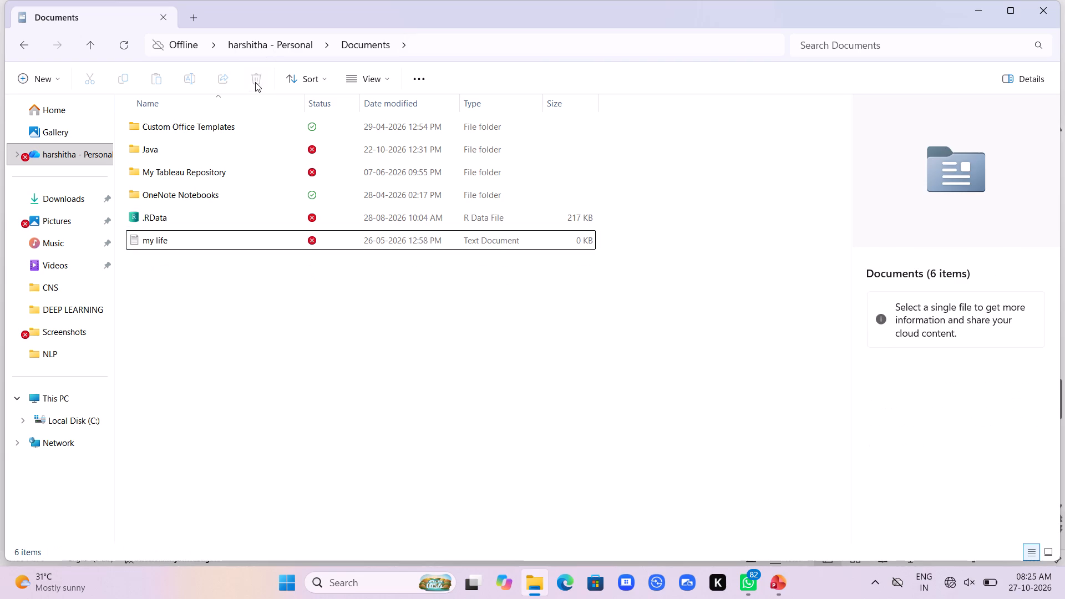
Delete the .RData file and the My Tableau Repository folder from Documents.
{"action": "left_click", "coordinate": [178, 220]}
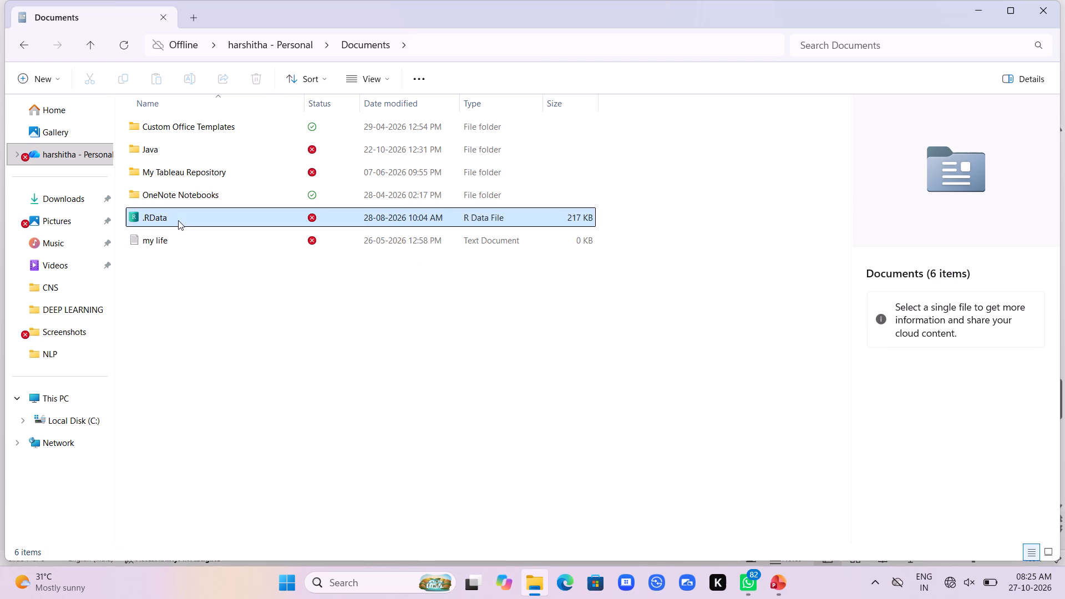
{"action": "left_click", "coordinate": [255, 73]}
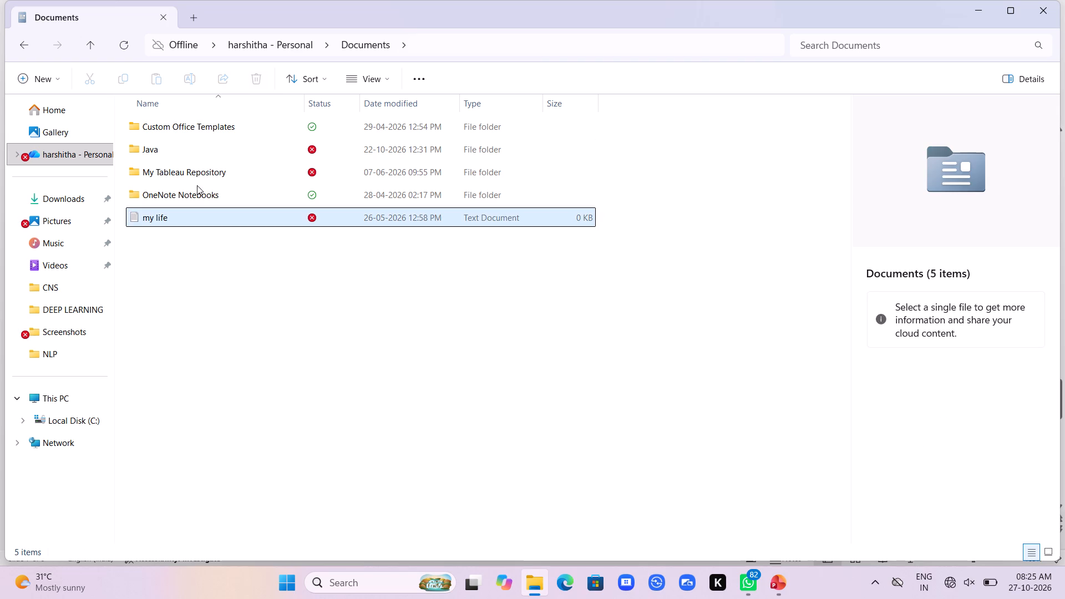
{"action": "left_click", "coordinate": [211, 171]}
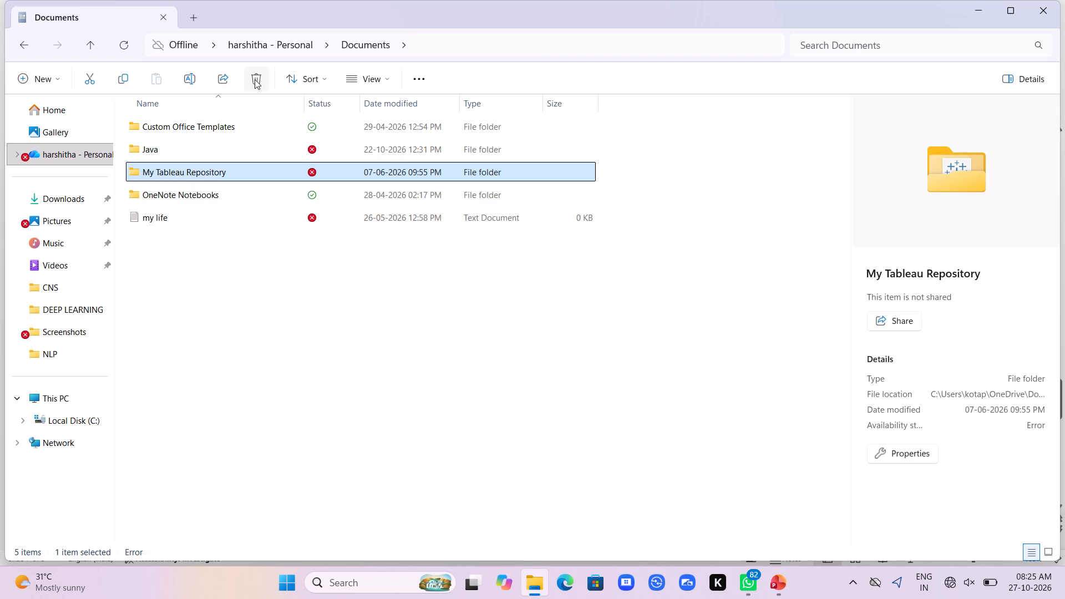
{"action": "left_click", "coordinate": [261, 82]}
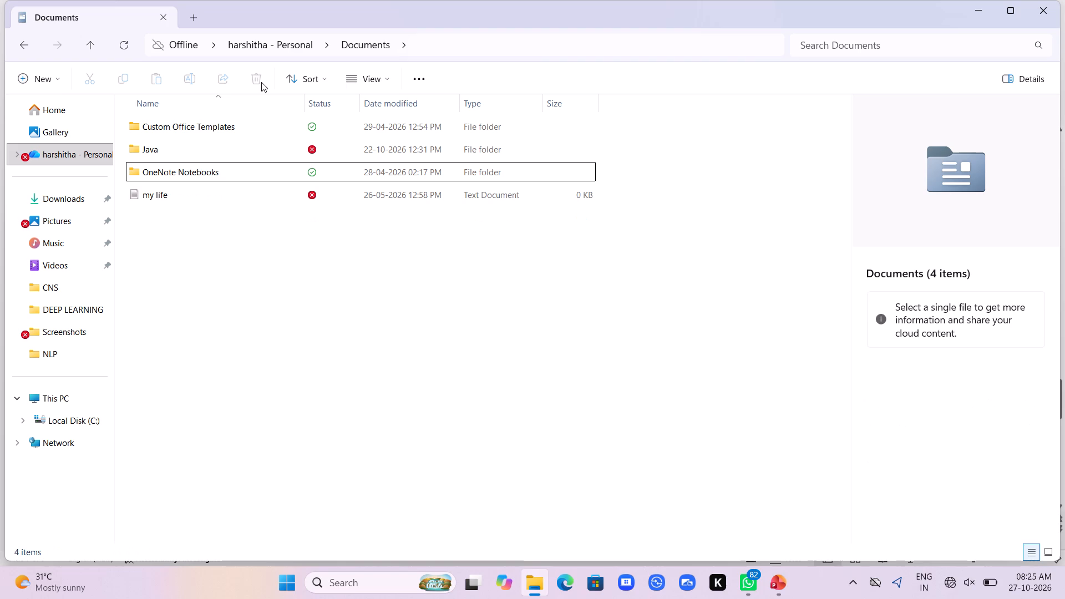
Open the Java folder to check its contents, and return to the Documents folder.
{"action": "double_click", "coordinate": [235, 148]}
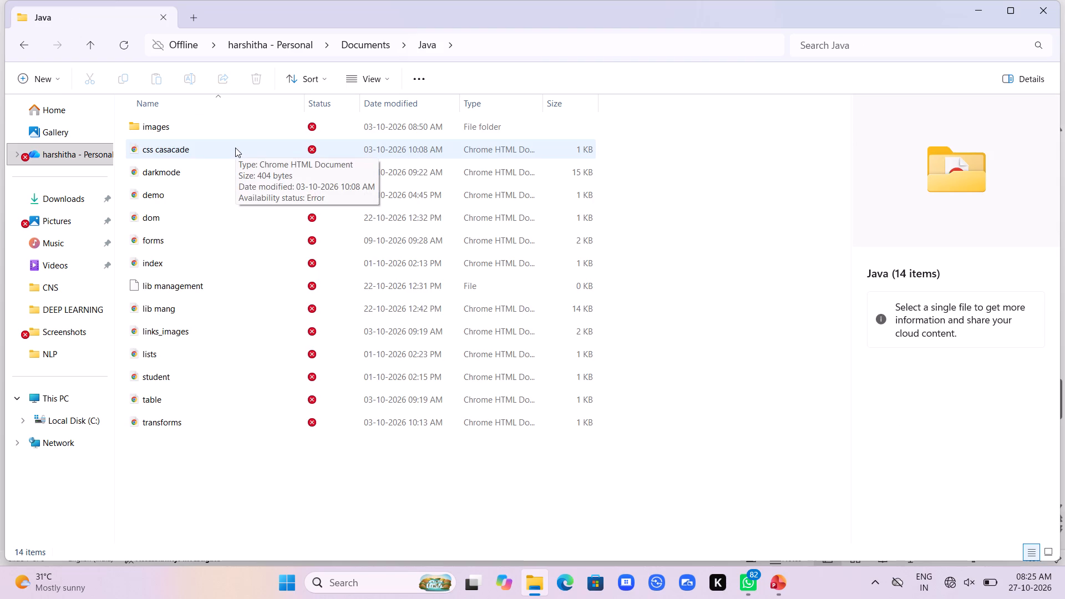
{"action": "left_click", "coordinate": [352, 44]}
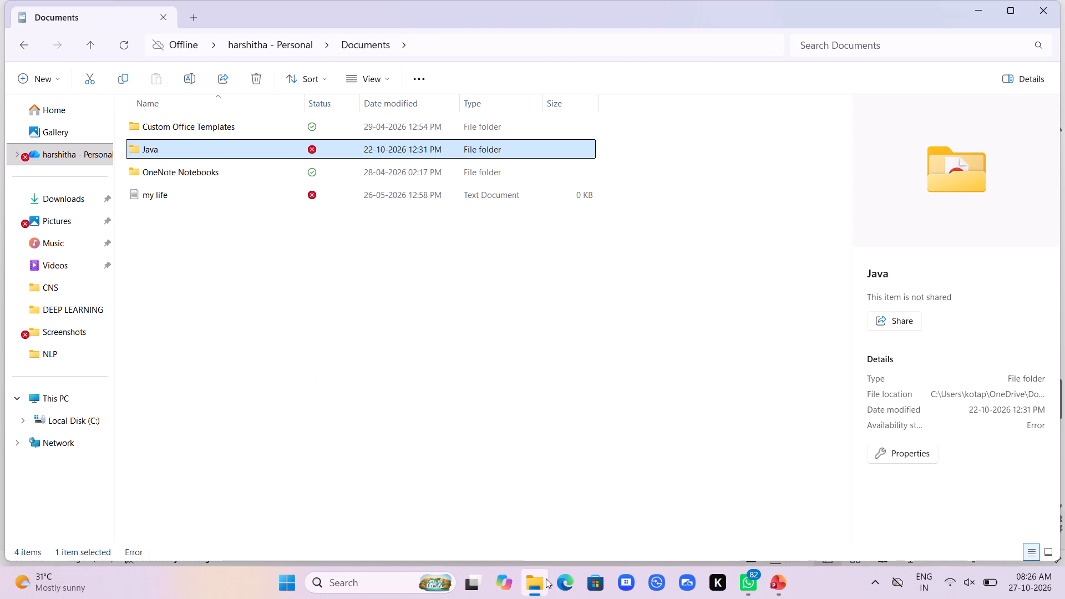
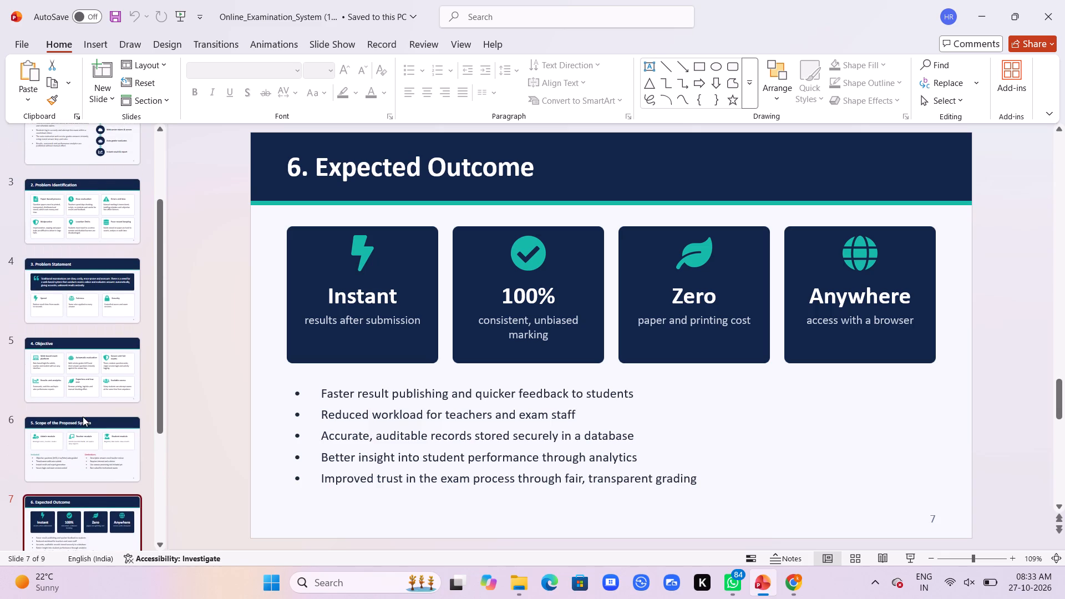
{"action": "scroll", "coordinate": [83, 417], "scroll_direction": "up", "scroll_amount": 1}
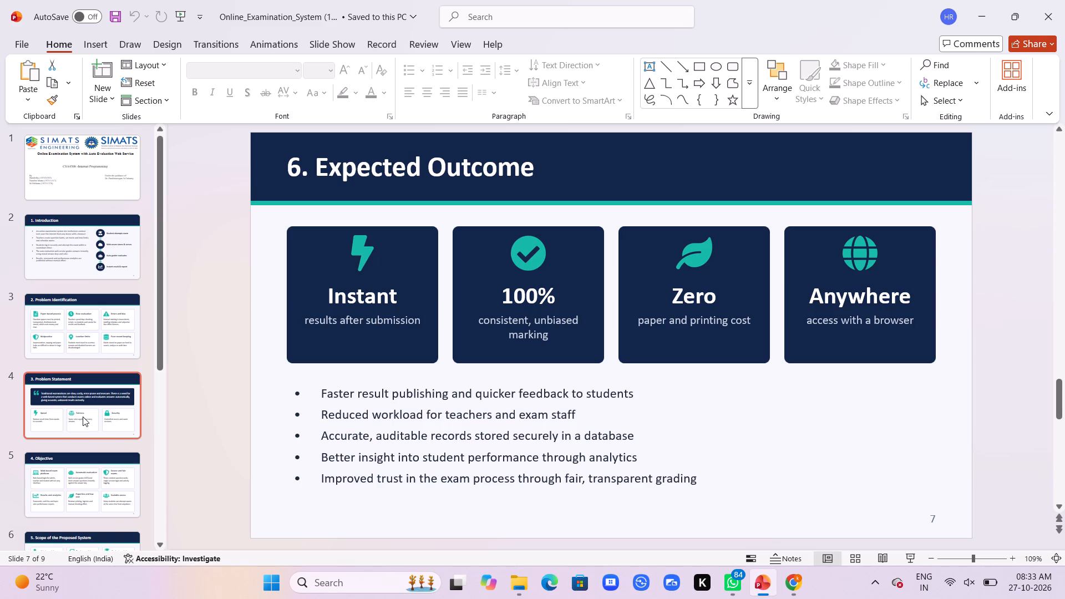
{"action": "left_click", "coordinate": [78, 243]}
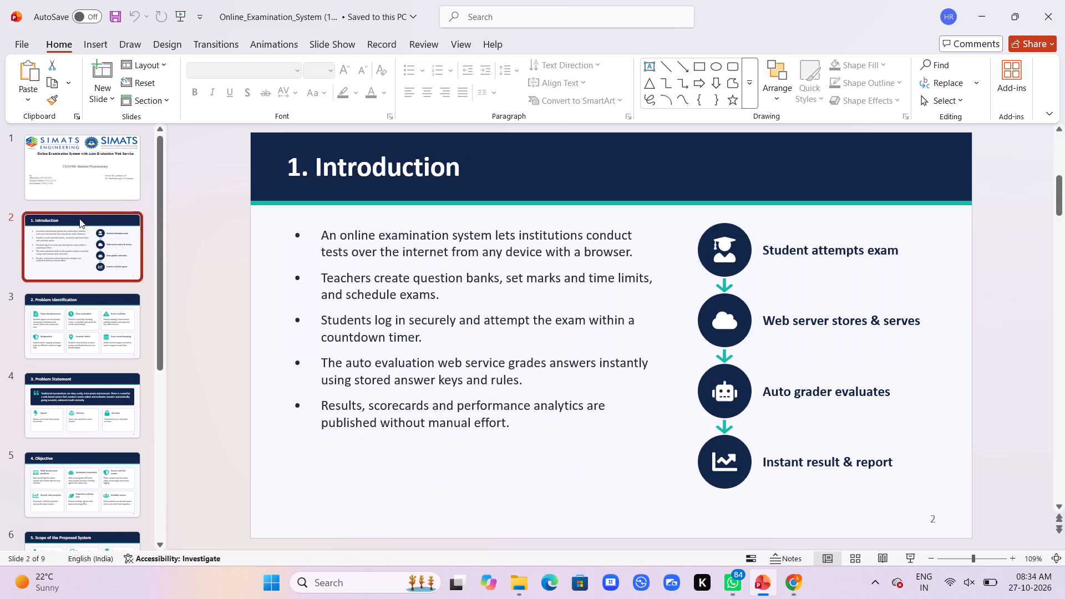
{"action": "left_click", "coordinate": [110, 99]}
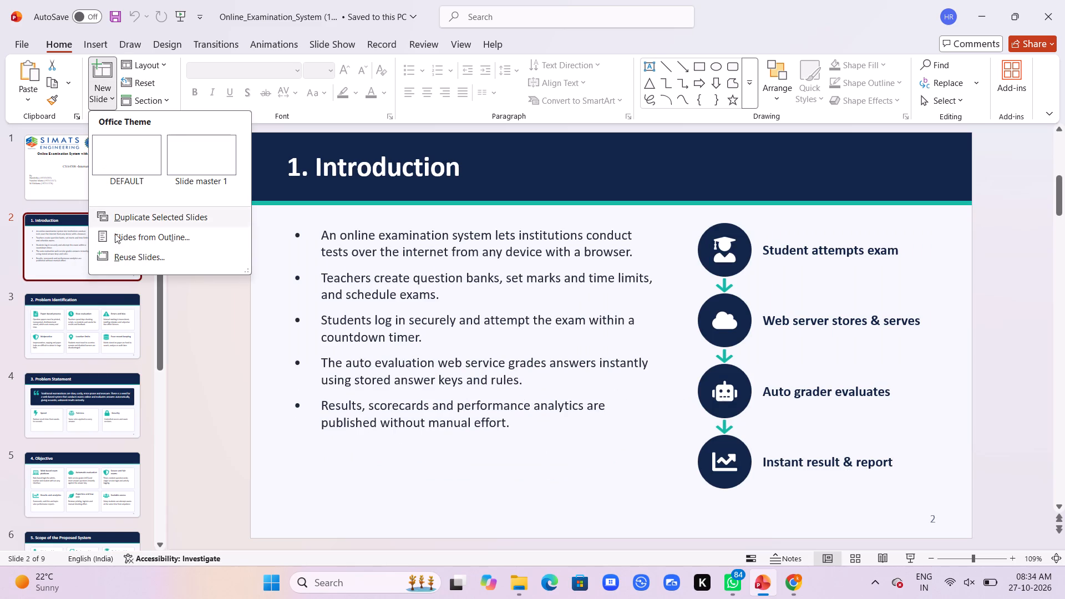
{"action": "left_click", "coordinate": [123, 217]}
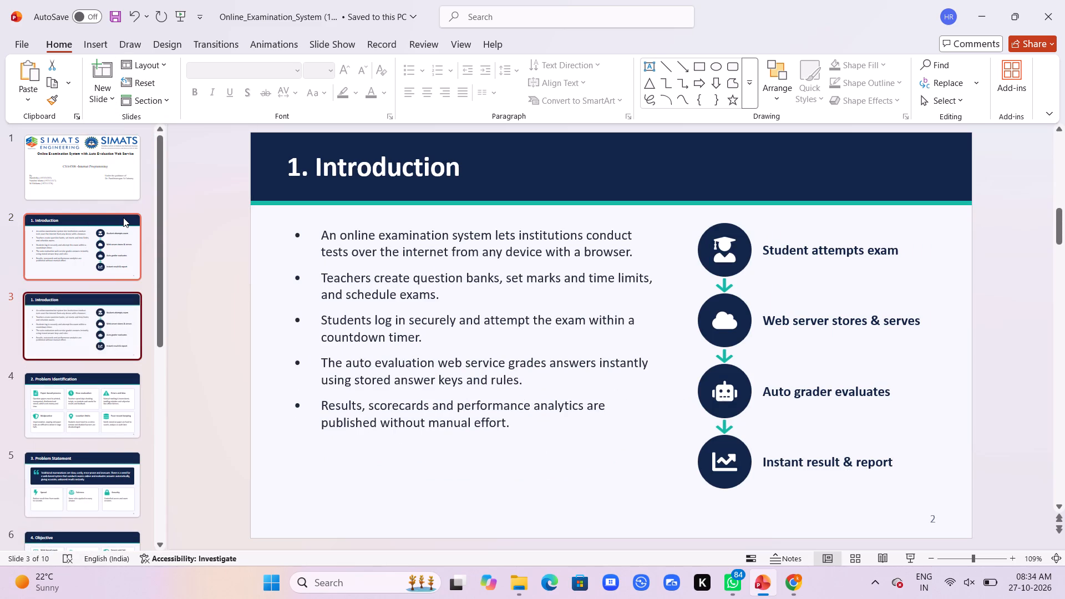
Delete all five bullet points from the body text of the duplicated Introduction slide.
{"action": "left_click", "coordinate": [120, 331]}
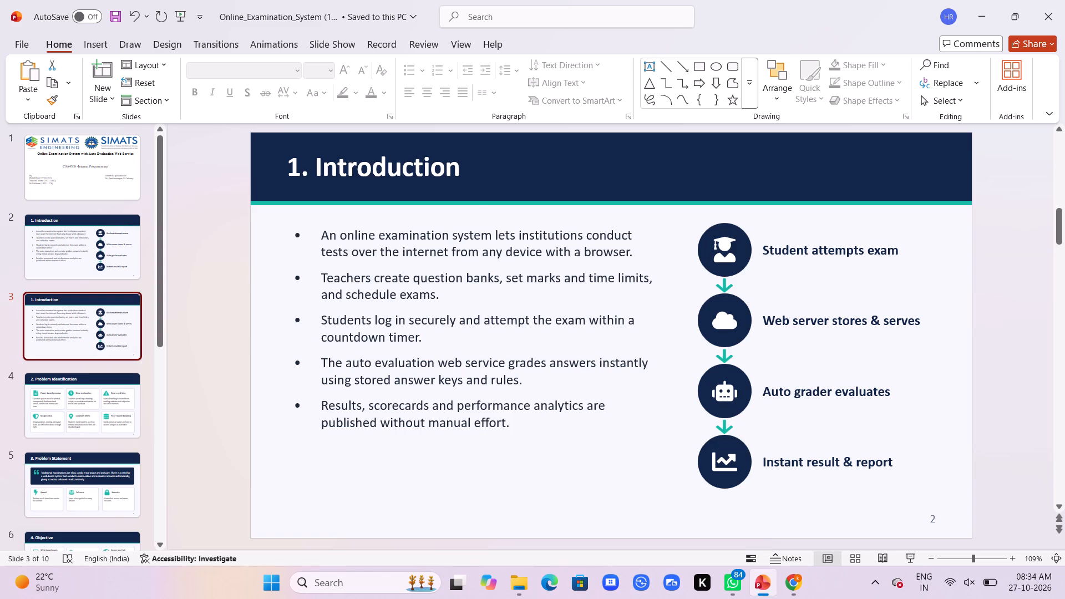
{"action": "left_click_drag", "start_coordinate": [319, 232], "coordinate": [692, 554]}
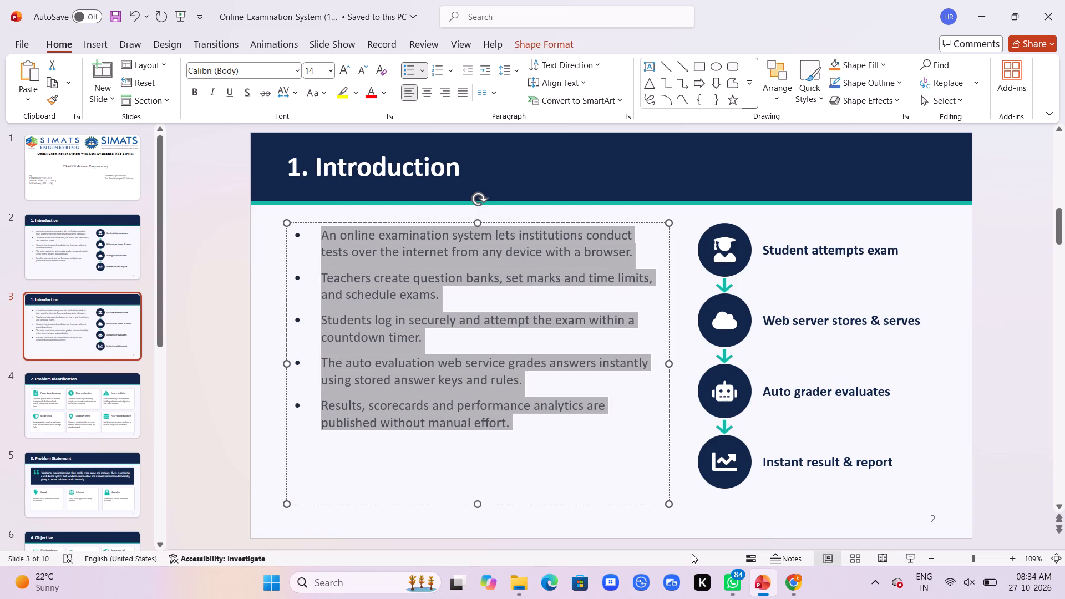
{"action": "key", "text": "BackSpace"}
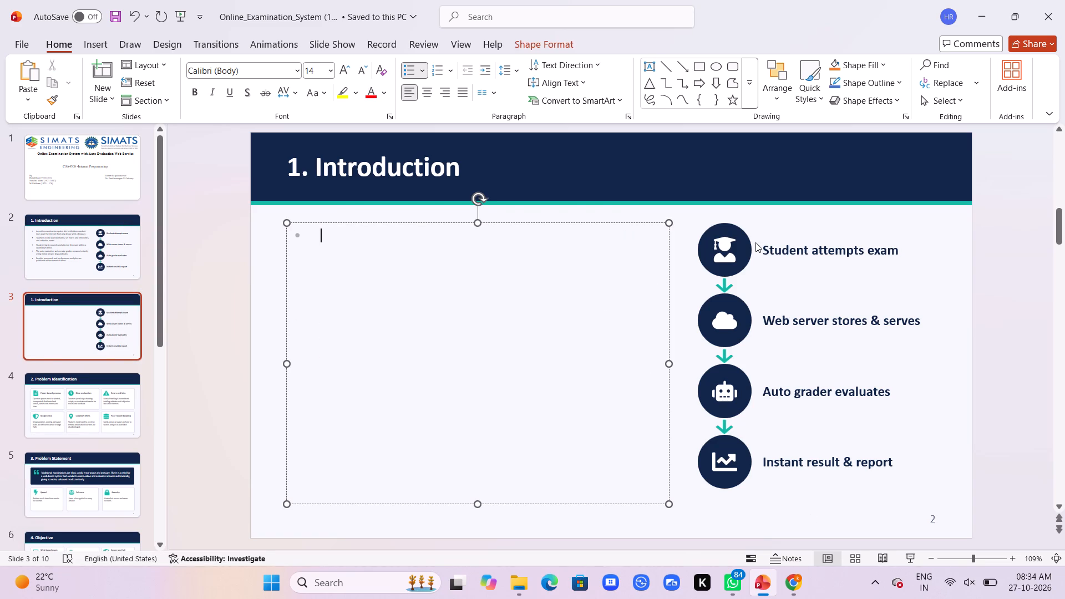
Delete the student and web server circles with their icons, and the arrow between them, from the duplicated slide's flow diagram.
{"action": "left_click", "coordinate": [738, 246]}
{"action": "key", "text": "BackSpace"}
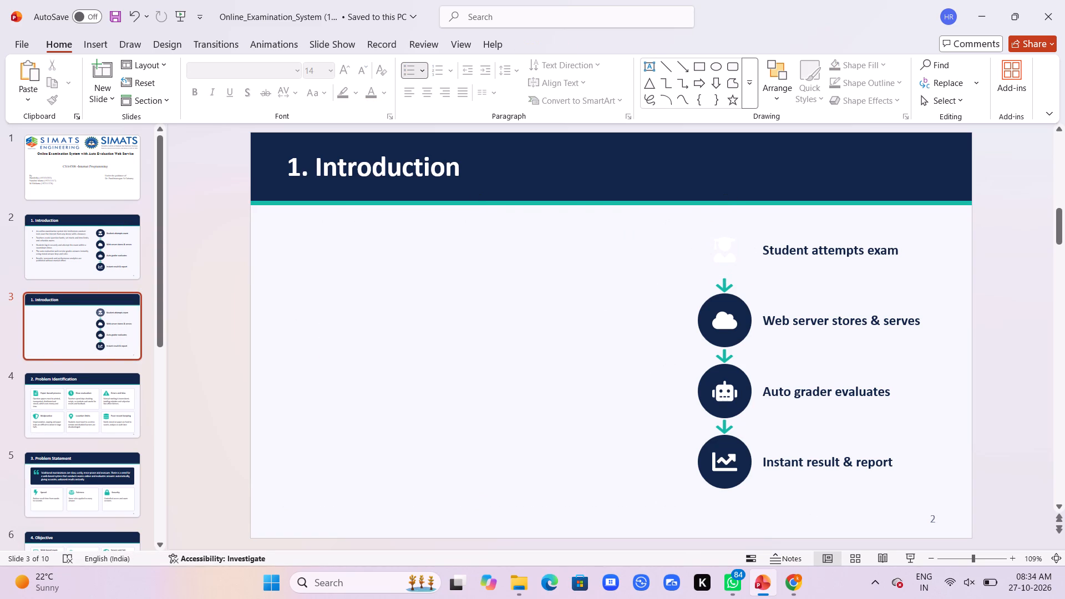
{"action": "key", "text": "Down"}
{"action": "key", "text": "Up"}
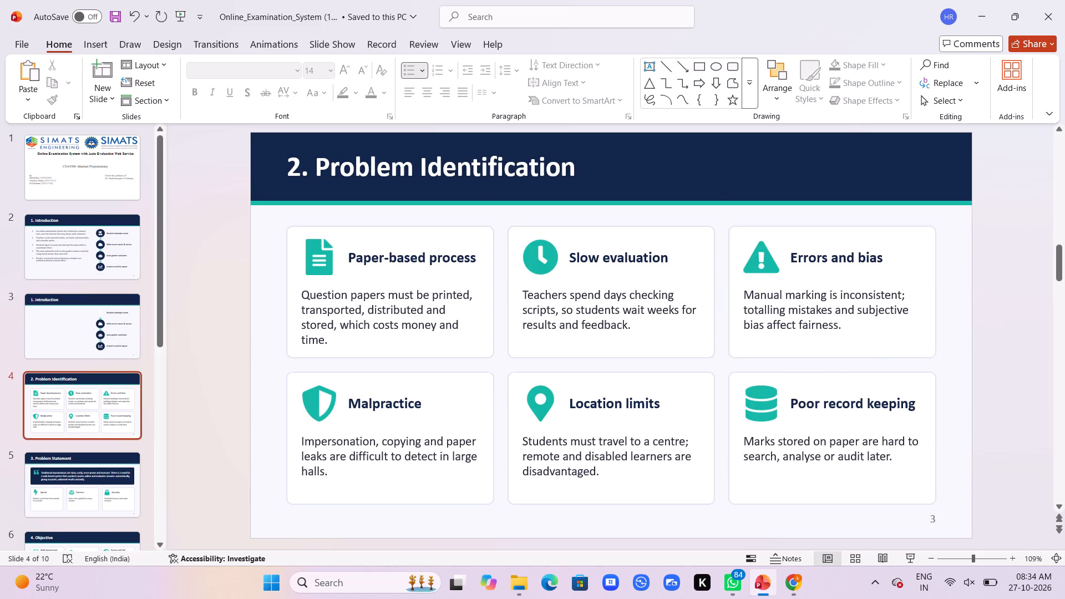
{"action": "left_click", "coordinate": [725, 288]}
{"action": "key", "text": "BackSpace"}
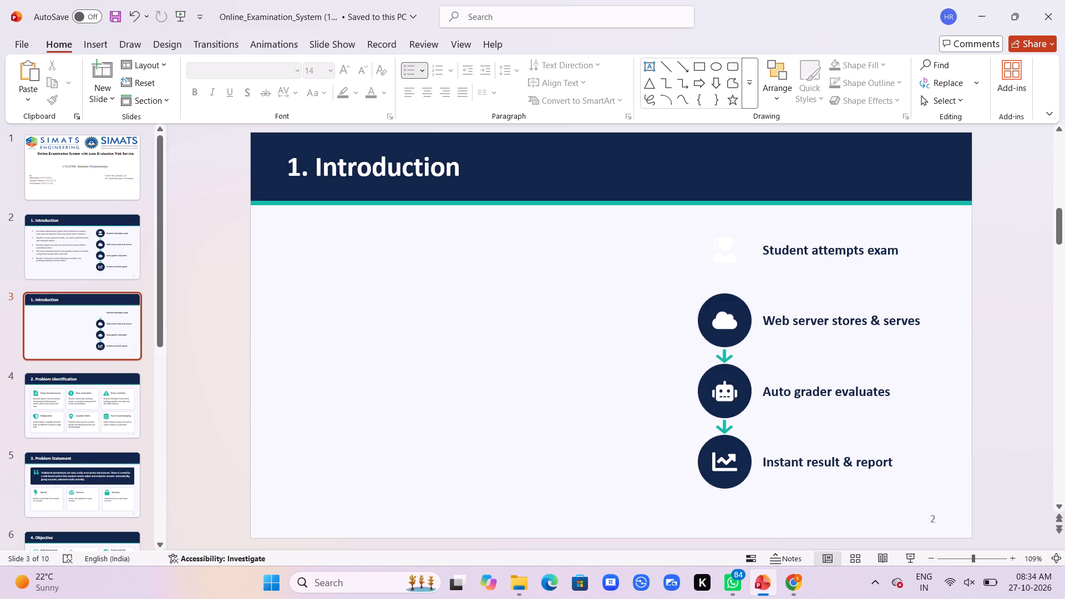
{"action": "left_click", "coordinate": [722, 314]}
{"action": "key", "text": "BackSpace"}
{"action": "left_click", "coordinate": [733, 332]}
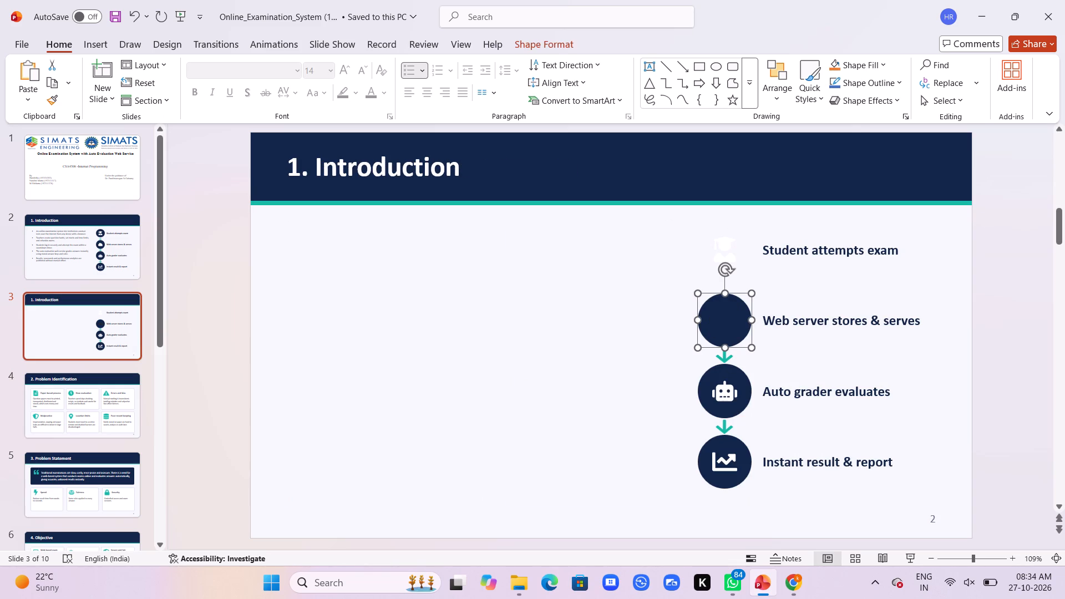
{"action": "key", "text": "BackSpace"}
{"action": "left_click", "coordinate": [728, 250]}
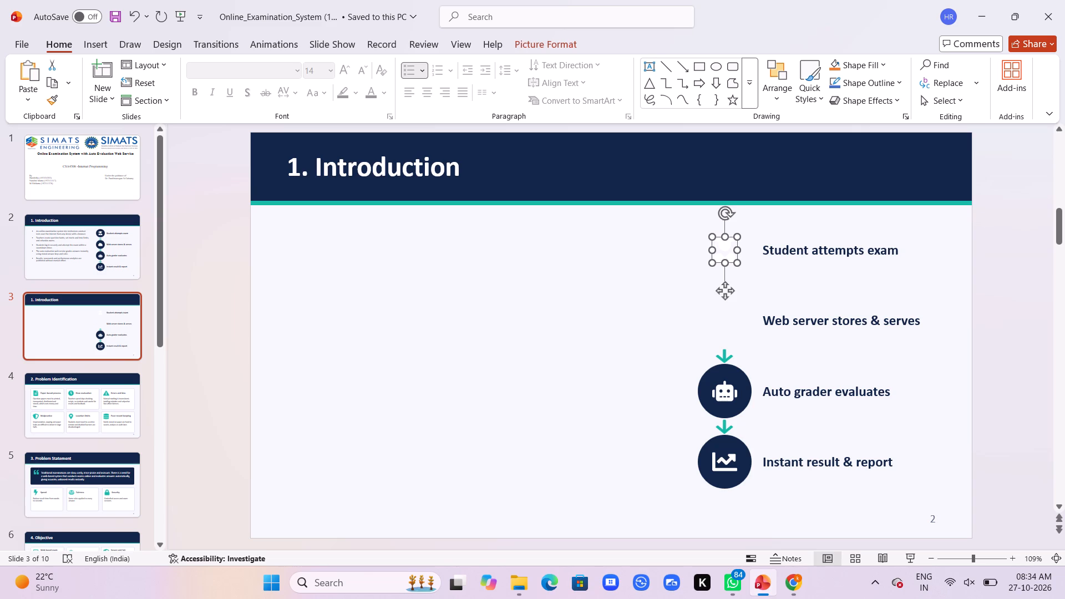
{"action": "key", "text": "BackSpace"}
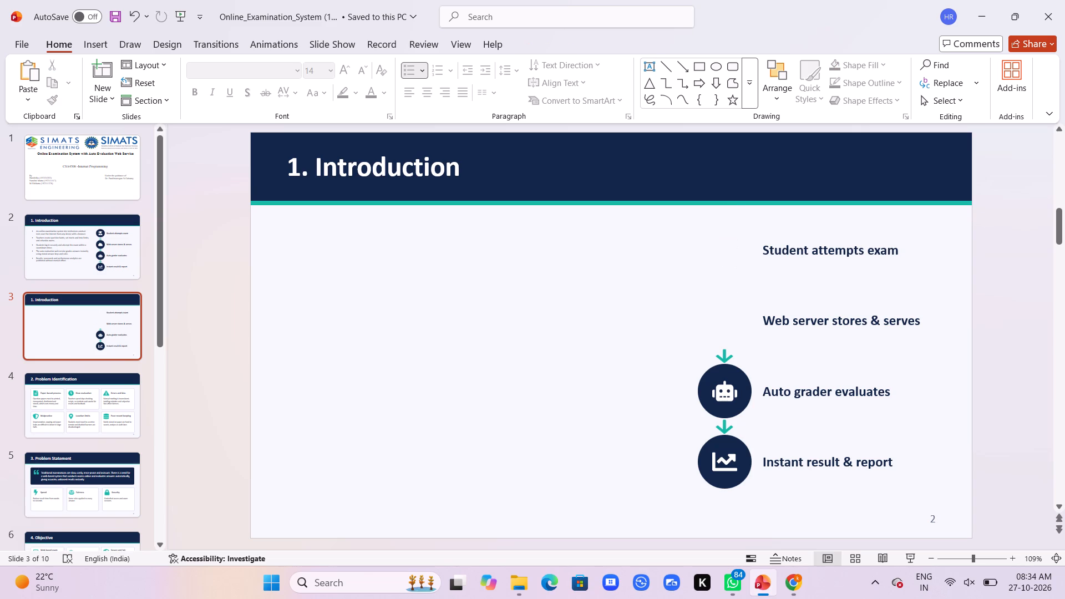
Delete the four text labels, from "Student attempts exam" to "Instant result & report", from the duplicated slide's flow diagram.
{"action": "left_click", "coordinate": [762, 252]}
{"action": "left_click", "coordinate": [762, 252]}
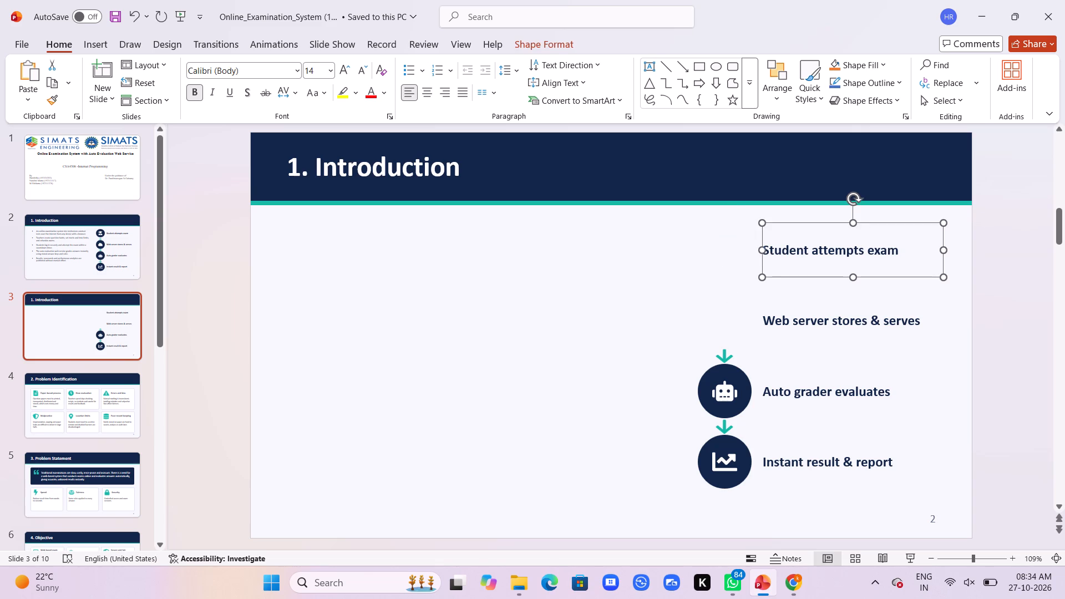
{"action": "left_click_drag", "start_coordinate": [894, 250], "coordinate": [775, 246]}
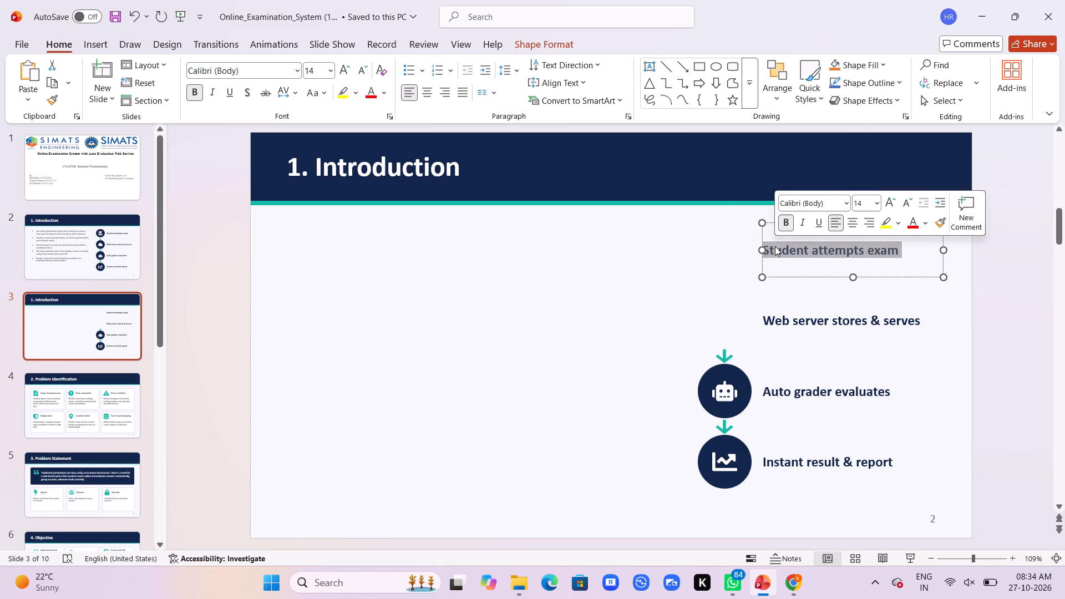
{"action": "key", "text": "BackSpace"}
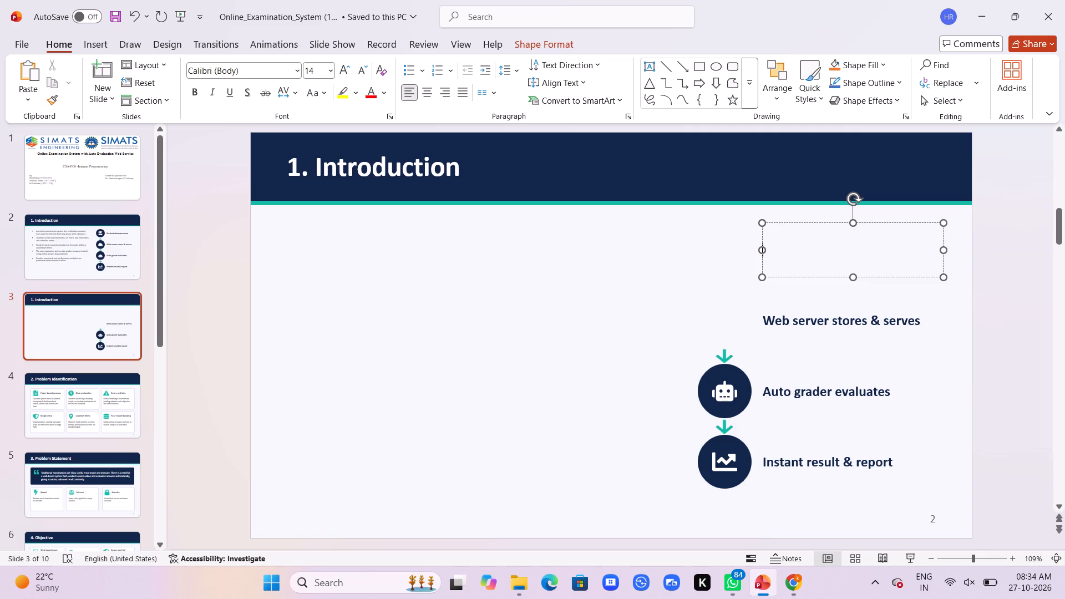
{"action": "left_click", "coordinate": [922, 323]}
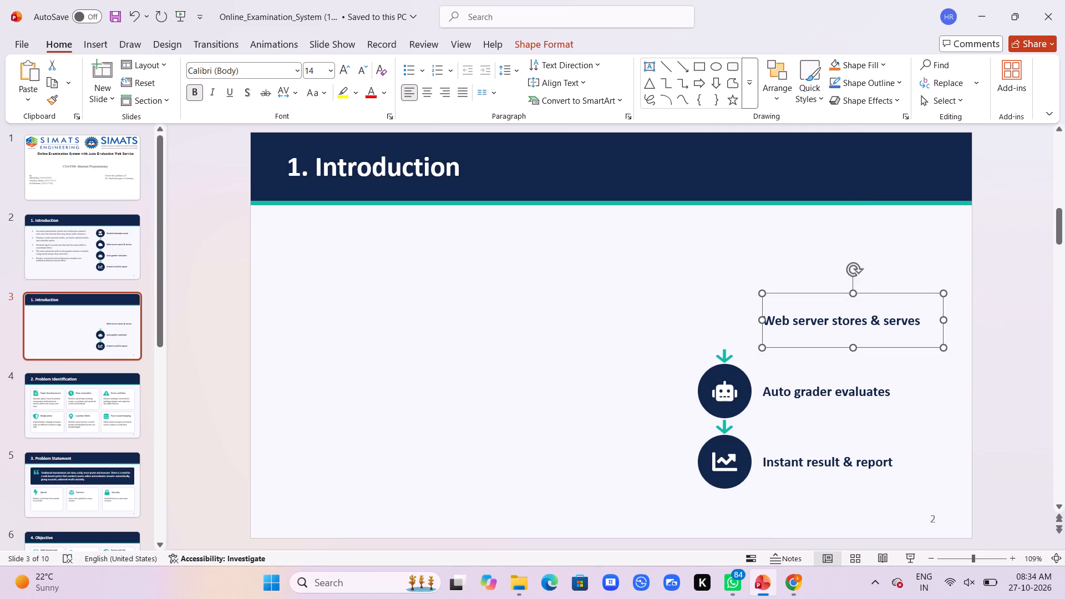
{"action": "key", "text": "BackSpace"}
{"action": "left_click", "coordinate": [832, 394]}
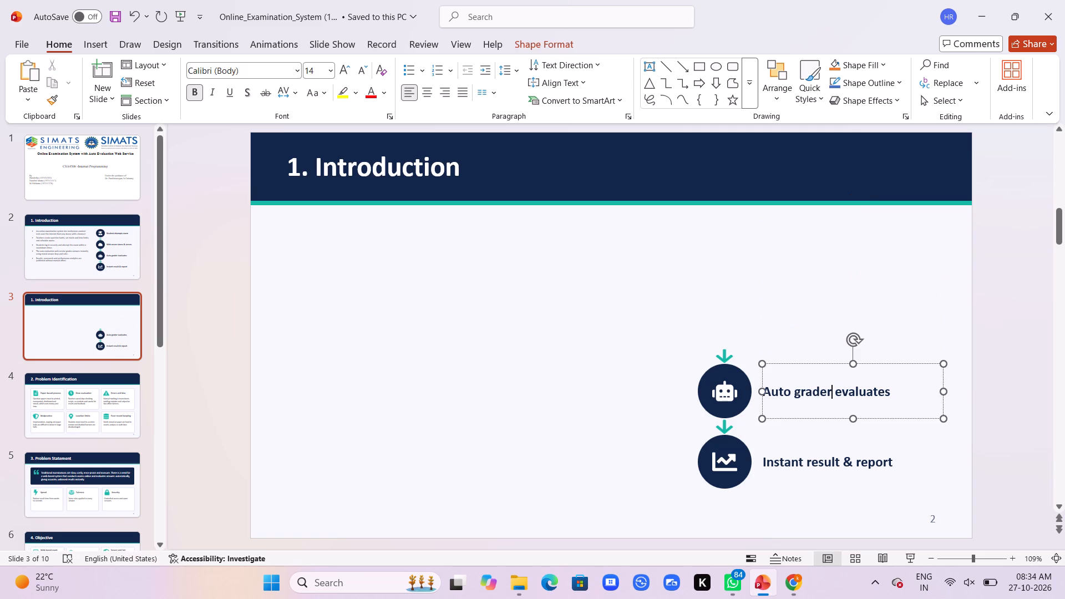
{"action": "key", "text": "BackSpace"}
{"action": "left_click", "coordinate": [831, 363]}
{"action": "key", "text": "BackSpace"}
{"action": "left_click", "coordinate": [818, 461]}
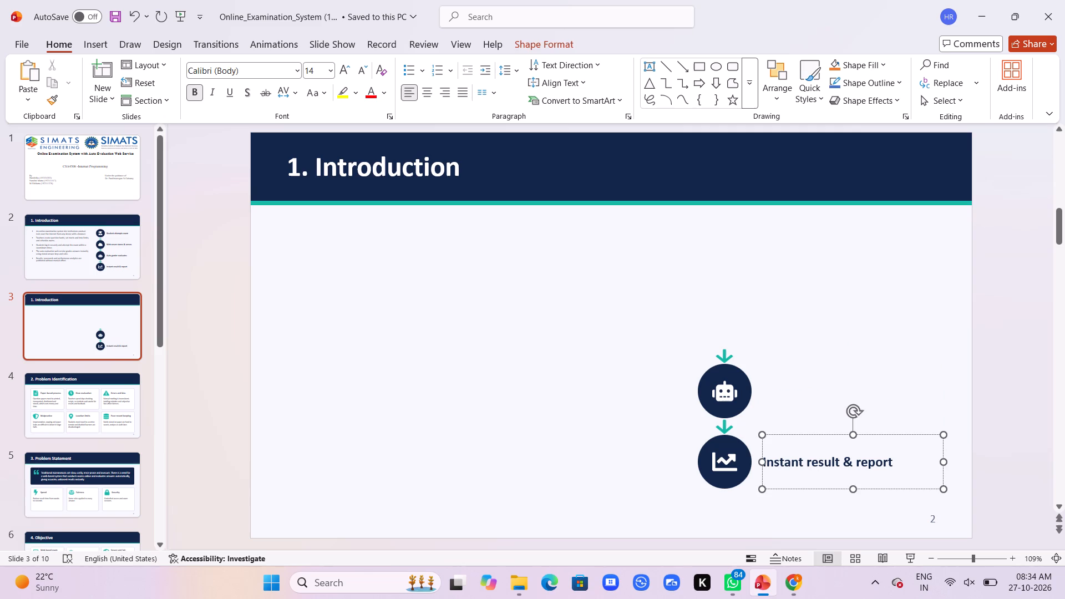
{"action": "left_click", "coordinate": [810, 434]}
{"action": "key", "text": "BackSpace"}
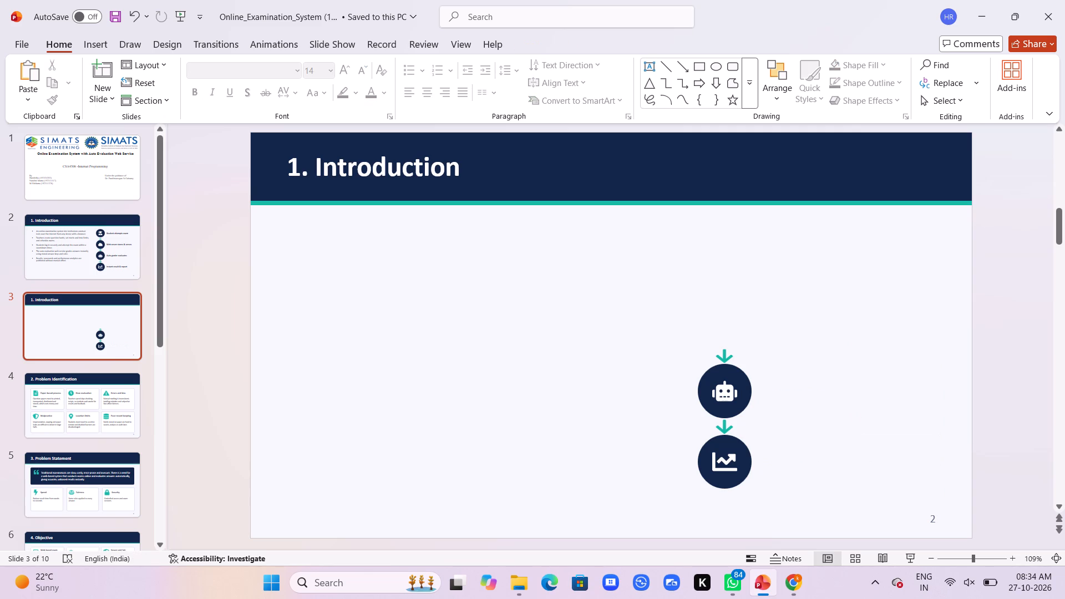
Delete the remaining two arrows and the robot and chart circles with their icons from the duplicated slide's flow diagram.
{"action": "left_click", "coordinate": [721, 356]}
{"action": "key", "text": "BackSpace"}
{"action": "left_click", "coordinate": [721, 384]}
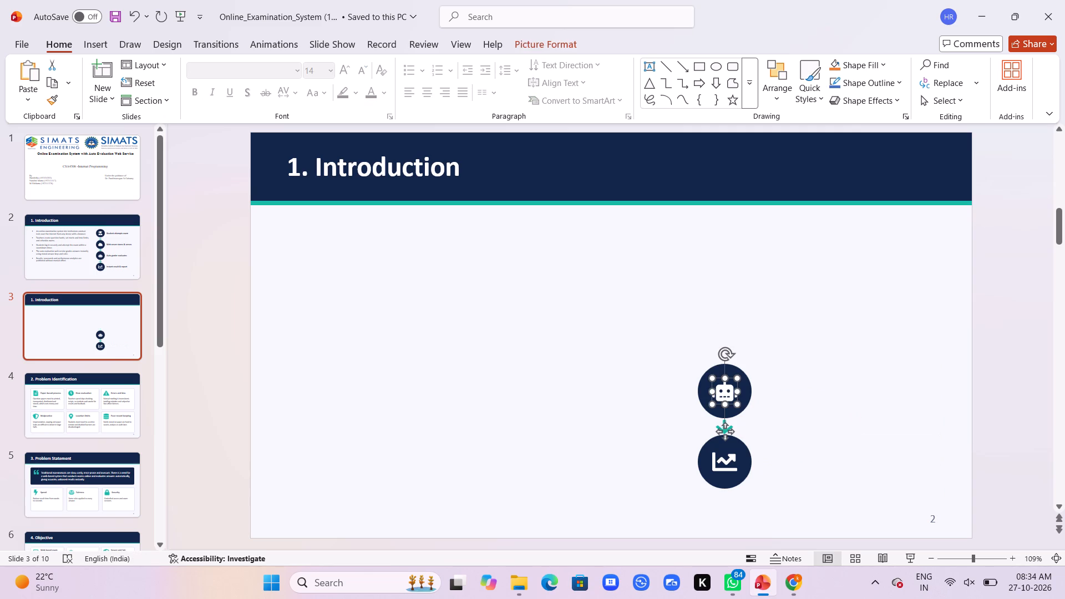
{"action": "key", "text": "BackSpace"}
{"action": "left_click", "coordinate": [726, 425]}
{"action": "key", "text": "BackSpace"}
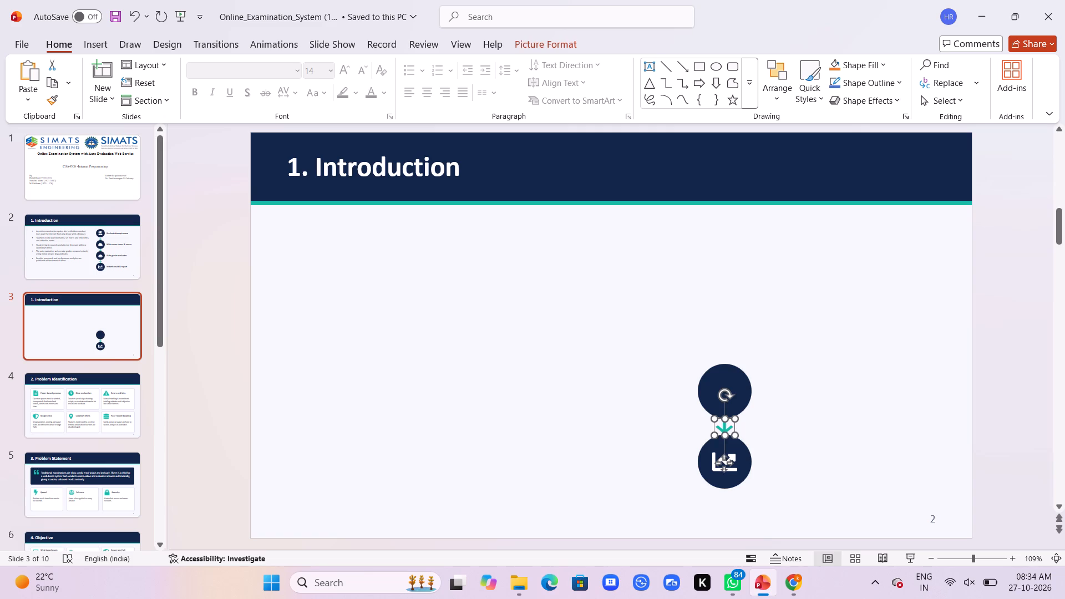
{"action": "left_click", "coordinate": [719, 397]}
{"action": "key", "text": "BackSpace"}
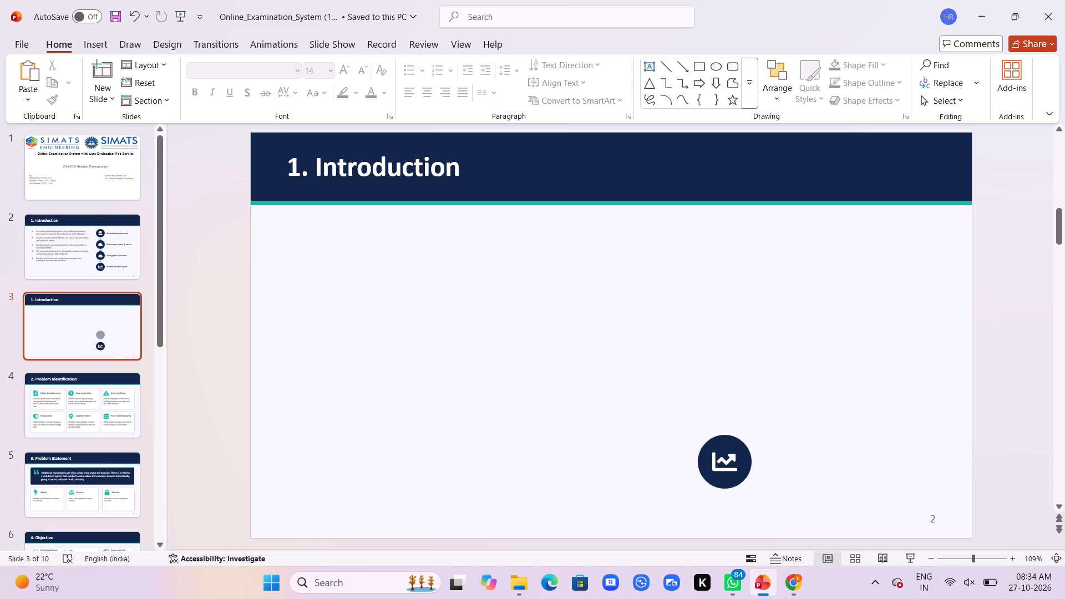
{"action": "left_click", "coordinate": [723, 461]}
{"action": "key", "text": "BackSpace"}
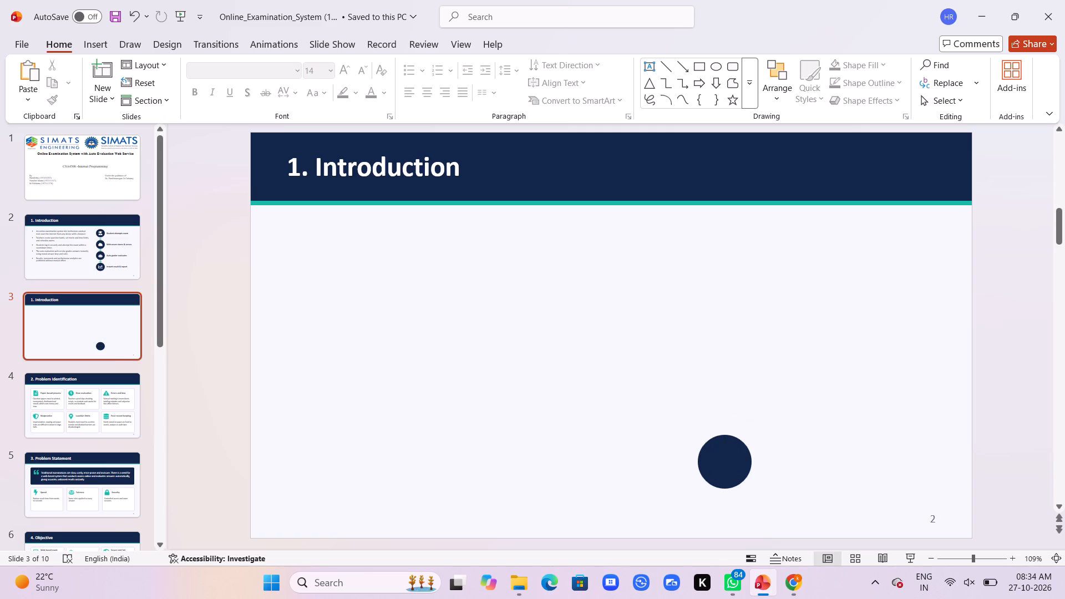
{"action": "left_click", "coordinate": [730, 461]}
{"action": "key", "text": "BackSpace"}
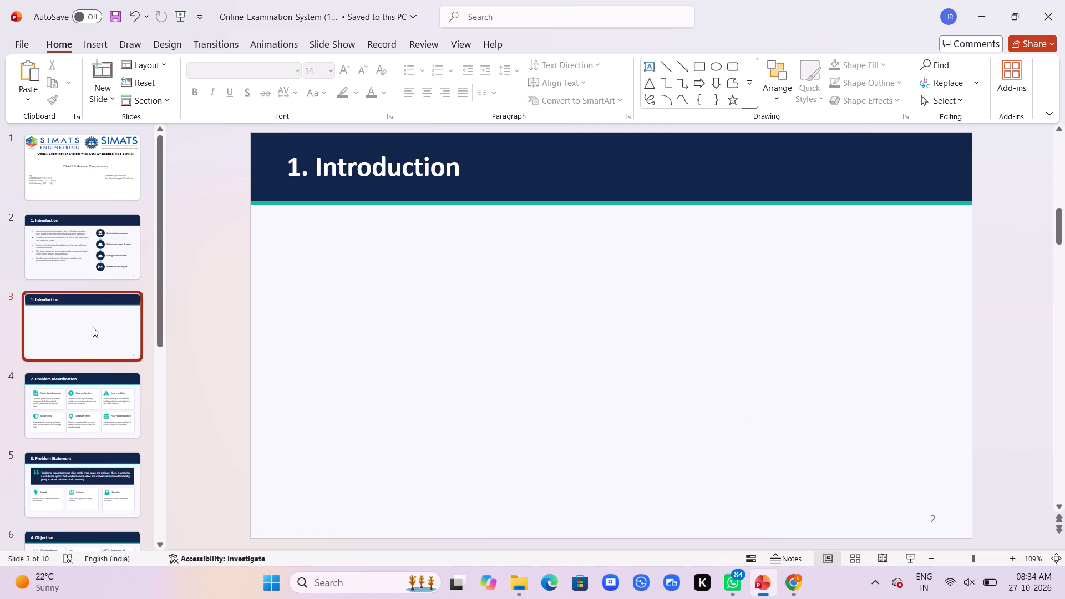
Clear the entire "1. Introduction" title text from the duplicated slide's header.
{"action": "left_click", "coordinate": [460, 172]}
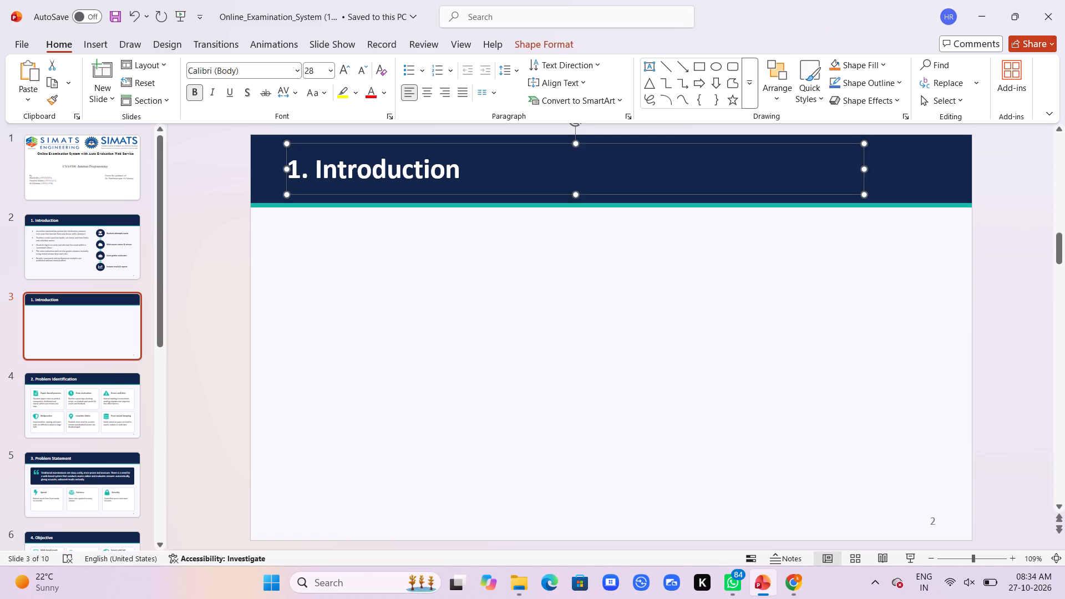
{"action": "left_click", "coordinate": [458, 174]}
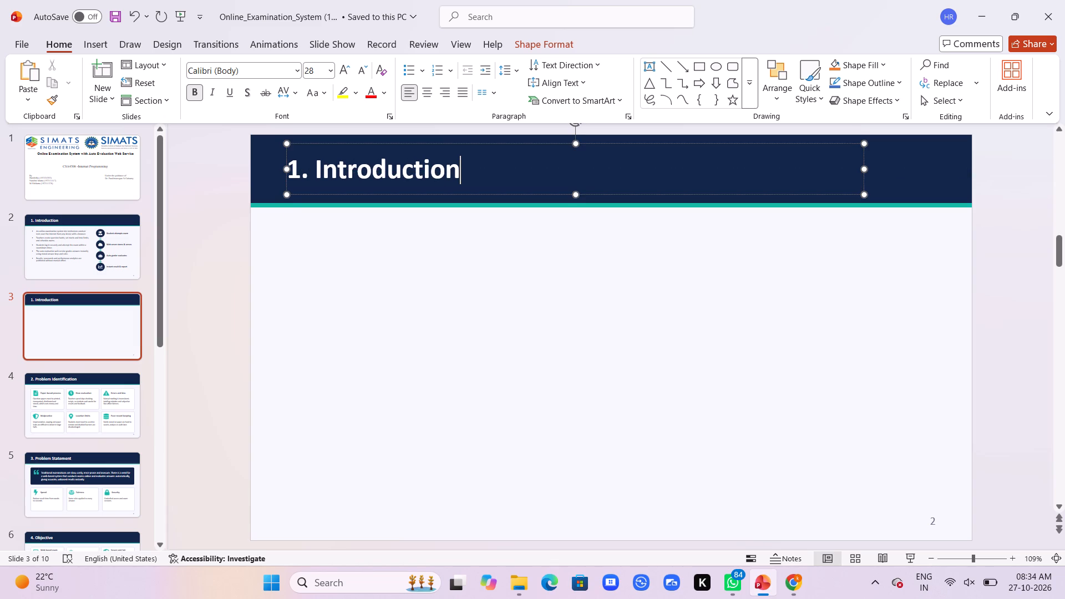
{"action": "key", "text": "BackSpace"}
{"action": "key", "text": "BackSpace"}
{"action": "key", "text": "BackSpace"}
{"action": "key", "text": "BackSpace"}
{"action": "key", "text": "BackSpace"}
{"action": "key", "text": "BackSpace"}
{"action": "key", "text": "BackSpace"}
{"action": "key", "text": "BackSpace"}
{"action": "key", "text": "BackSpace"}
{"action": "key", "text": "BackSpace"}
{"action": "key", "text": "BackSpace"}
{"action": "key", "text": "BackSpace"}
{"action": "key", "text": "BackSpace"}
{"action": "key", "text": "BackSpace"}
{"action": "key", "text": "BackSpace"}
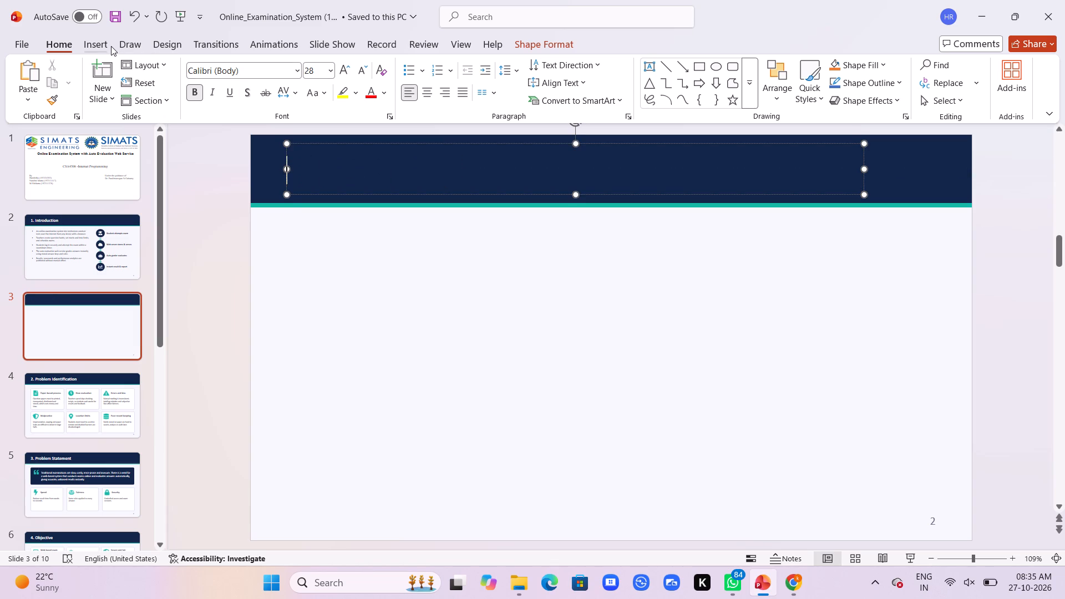
Duplicate the cleared slide twice to get three blank slides in the same design.
{"action": "left_click", "coordinate": [113, 99]}
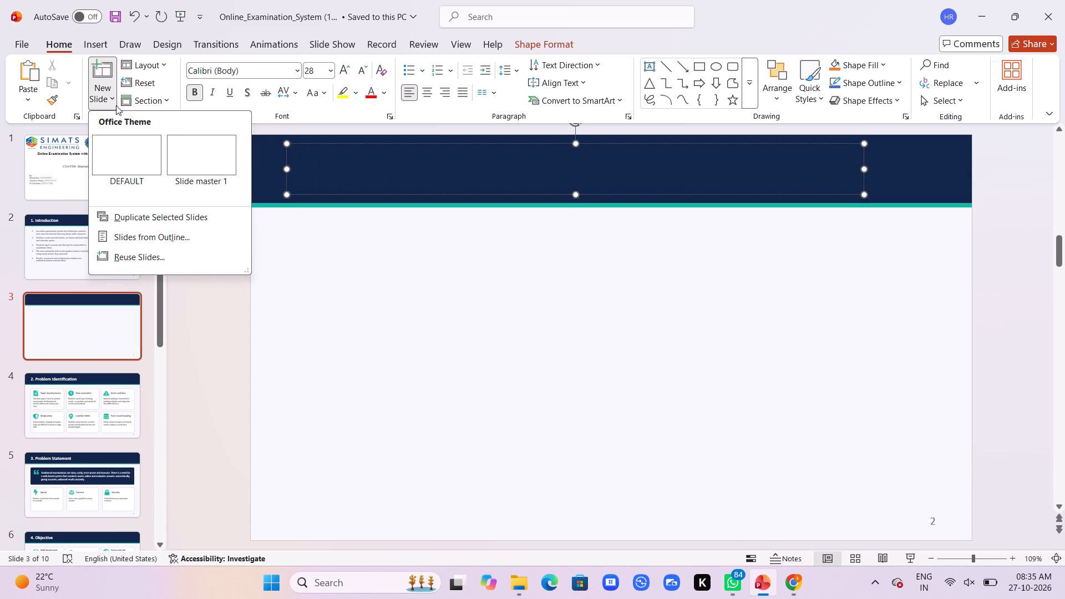
{"action": "left_click", "coordinate": [143, 213]}
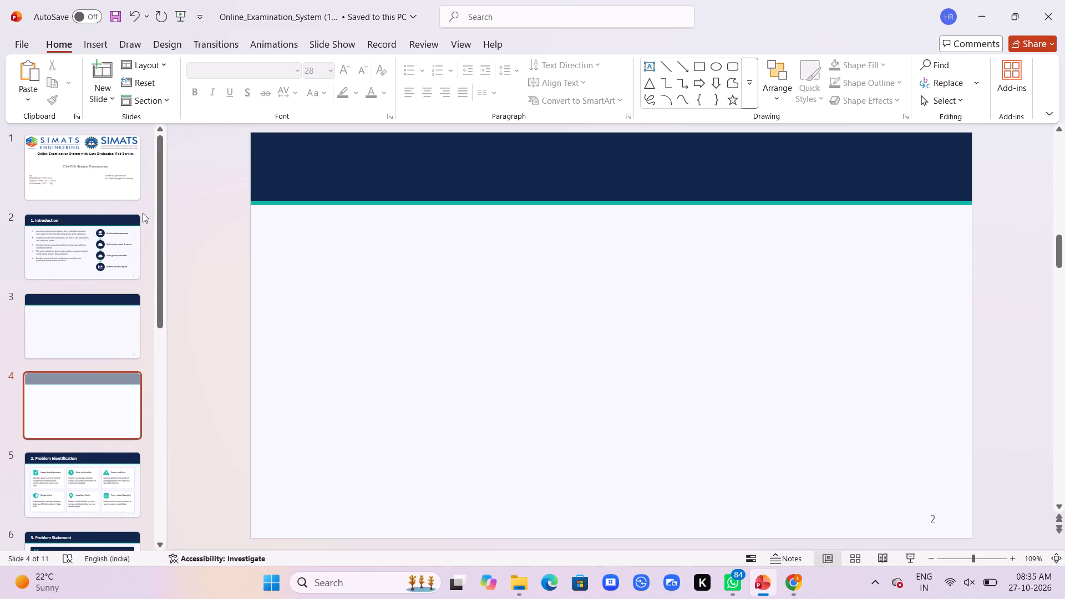
{"action": "left_click_drag", "start_coordinate": [112, 93], "coordinate": [138, 217]}
{"action": "left_click", "coordinate": [138, 217]}
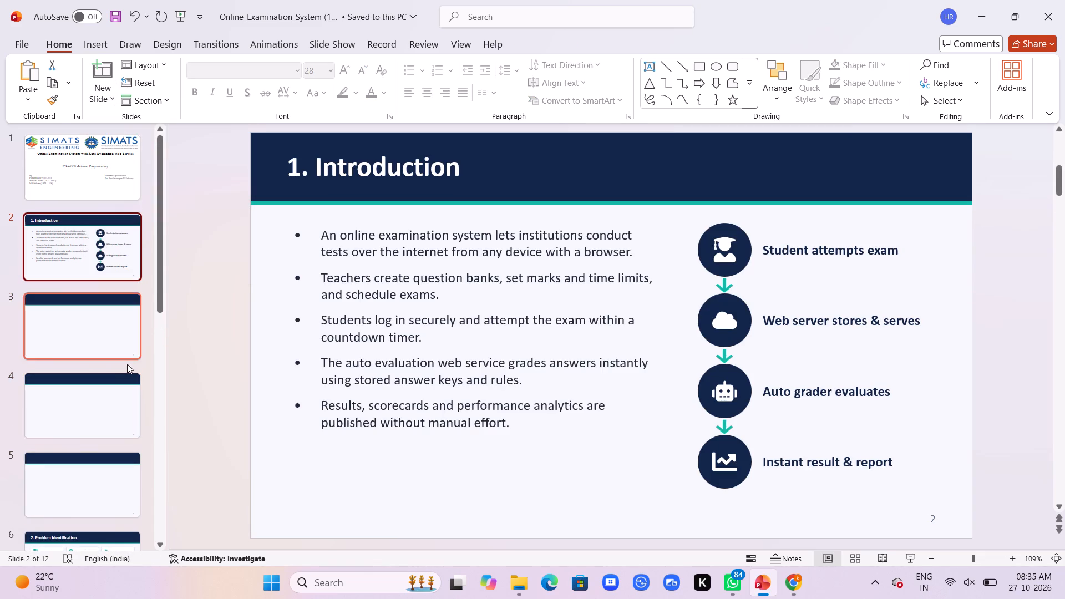
Widen the empty body text box on slide 3 so it spans most of the slide's width.
{"action": "left_click", "coordinate": [77, 331]}
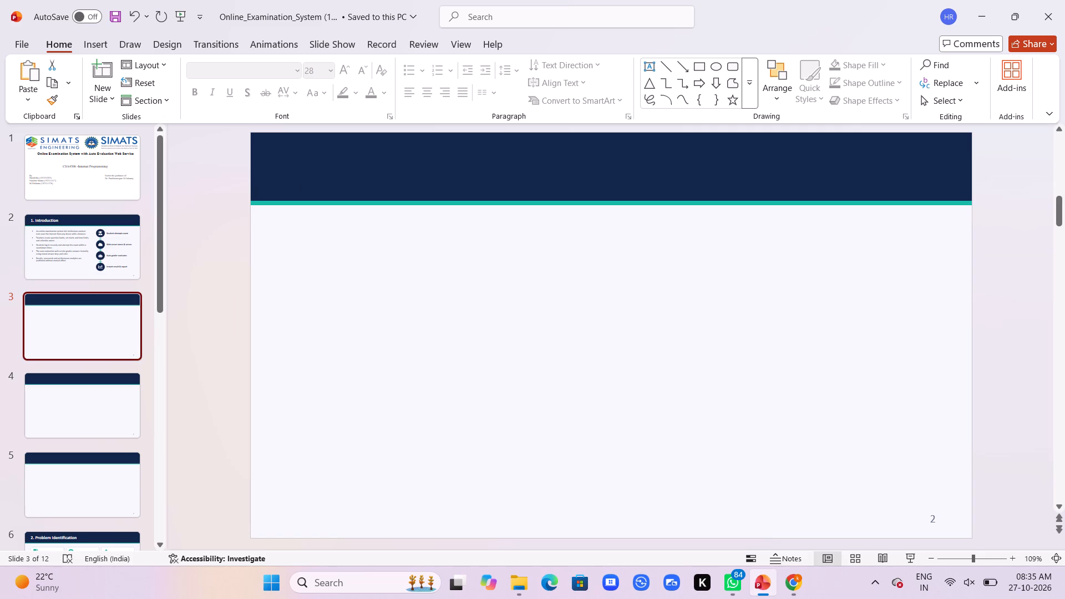
{"action": "left_click", "coordinate": [378, 278]}
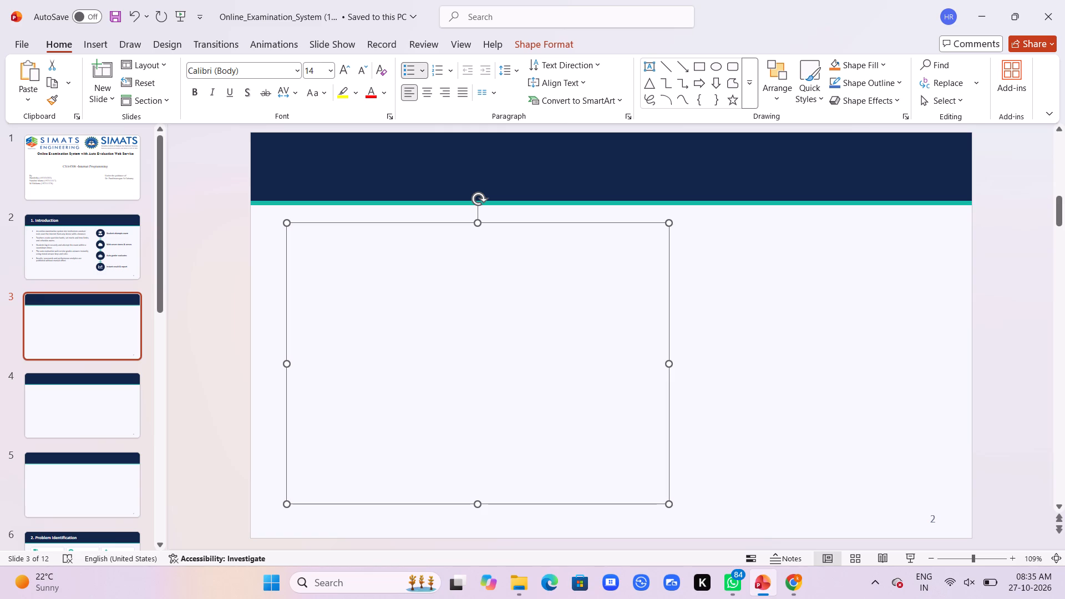
{"action": "left_click_drag", "start_coordinate": [669, 363], "coordinate": [911, 372]}
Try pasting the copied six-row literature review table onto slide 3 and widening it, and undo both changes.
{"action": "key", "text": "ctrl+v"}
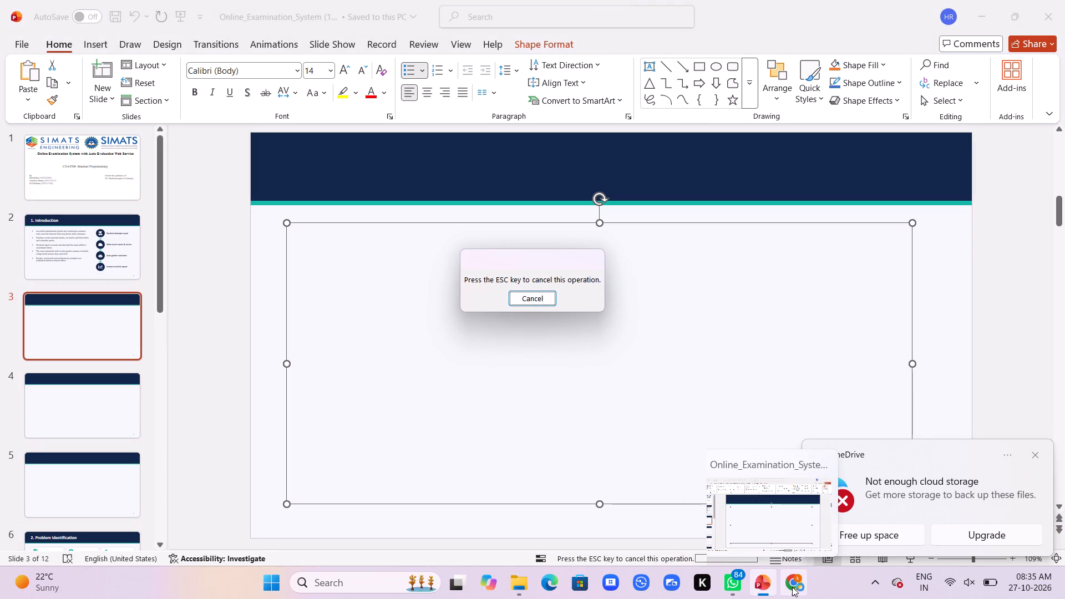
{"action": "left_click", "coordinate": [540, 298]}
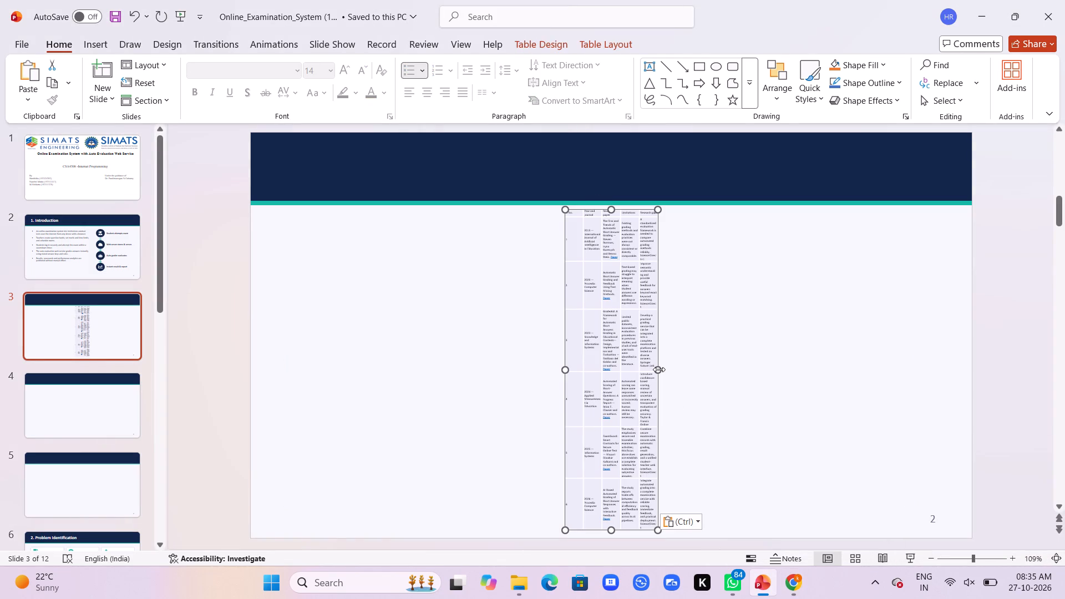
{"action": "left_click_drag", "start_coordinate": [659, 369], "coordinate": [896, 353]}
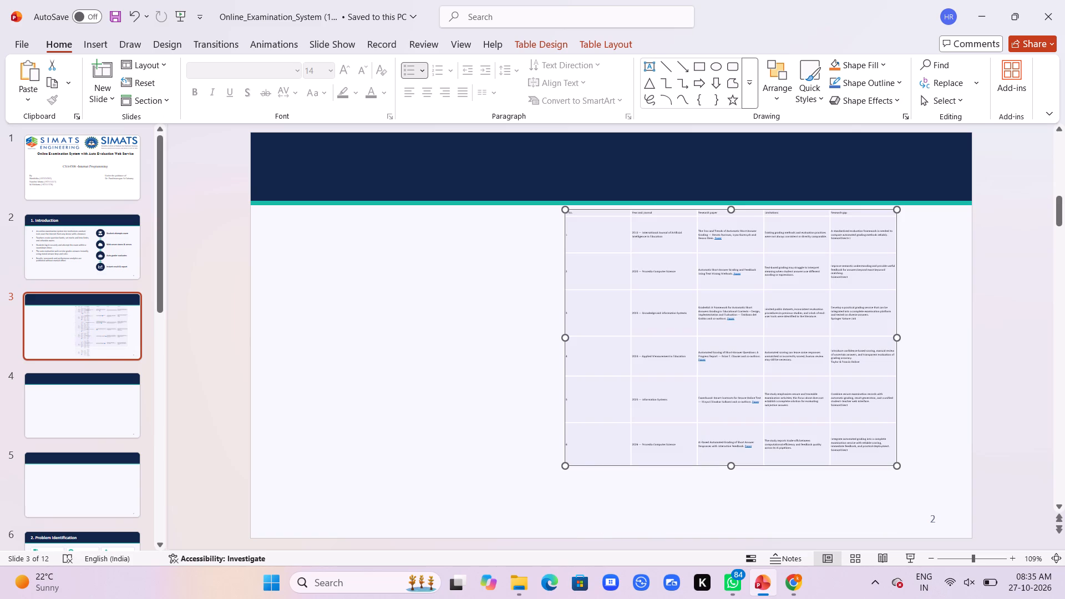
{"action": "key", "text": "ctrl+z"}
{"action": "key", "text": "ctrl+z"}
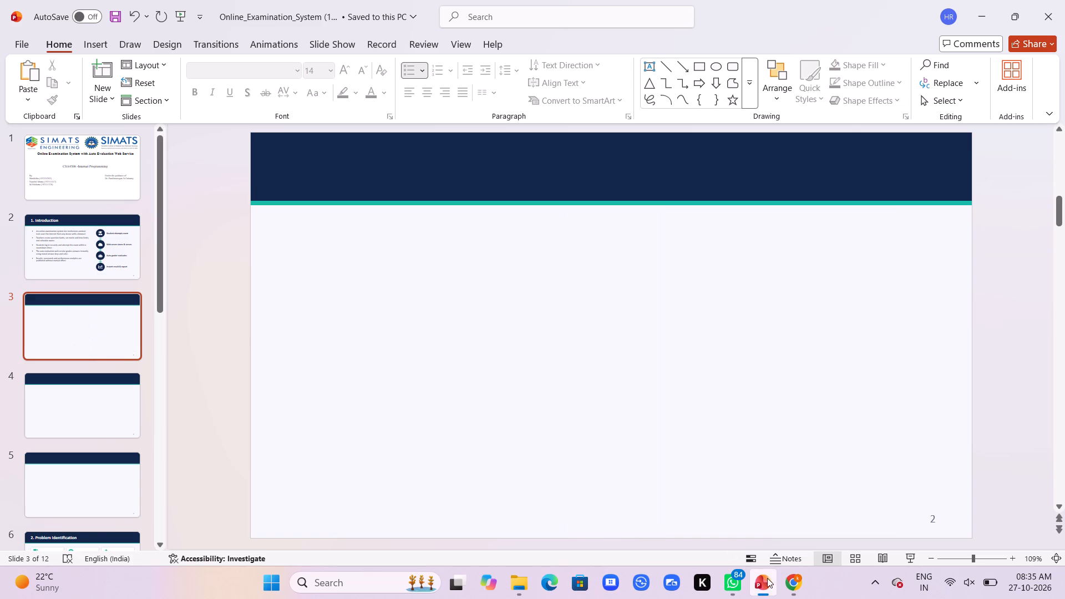
Switch to the ChatGPT Literature Review Table chat in Chrome and copy the table's header with its first three rows.
{"action": "left_click", "coordinate": [755, 498]}
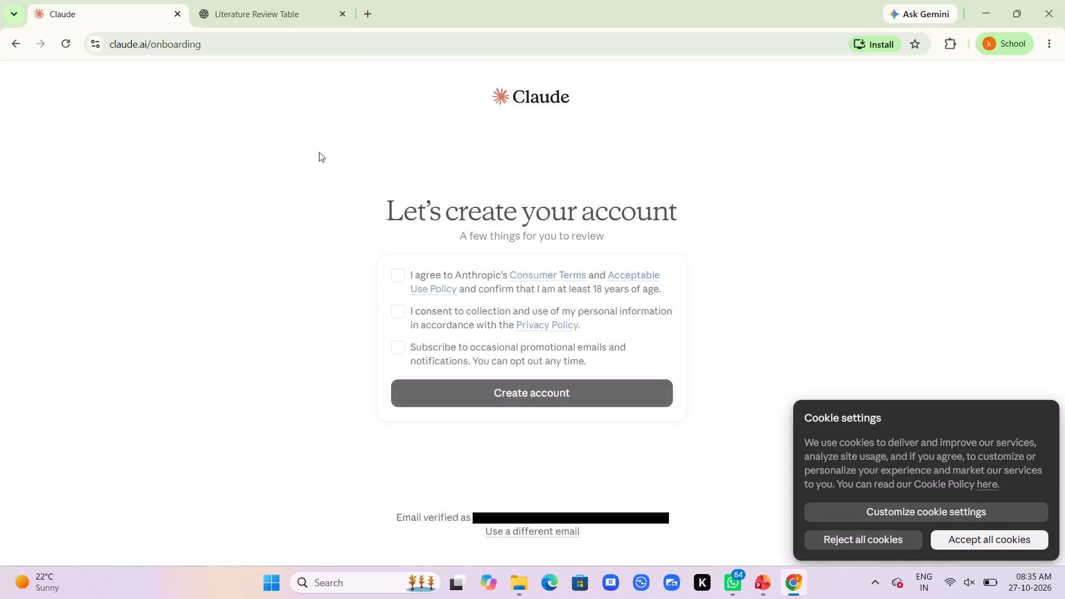
{"action": "left_click", "coordinate": [263, 9]}
{"action": "scroll", "coordinate": [575, 247], "scroll_direction": "up", "scroll_amount": 4}
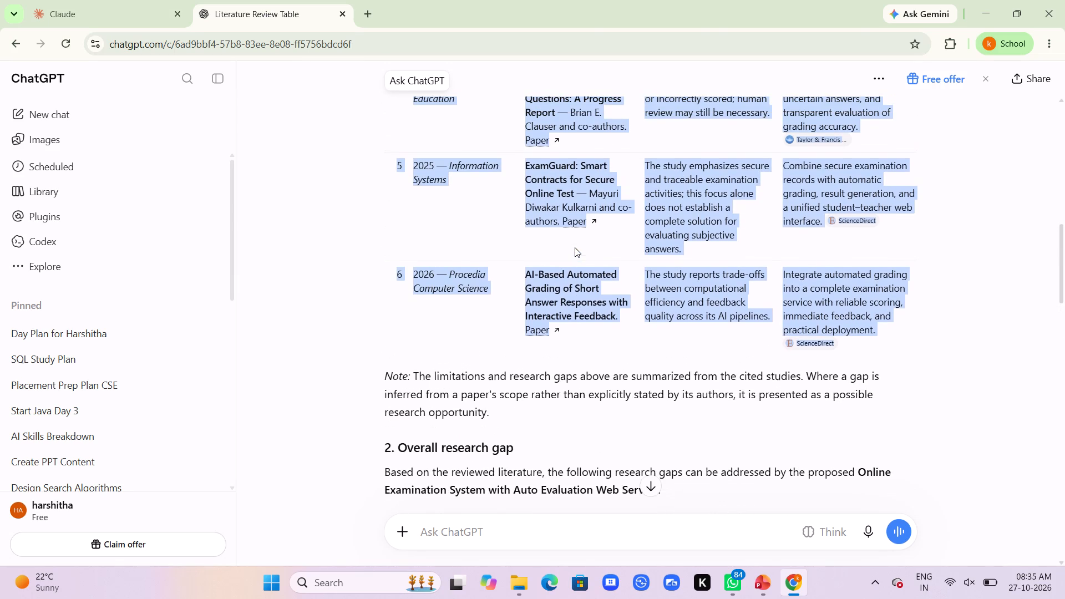
{"action": "left_click", "coordinate": [374, 233]}
{"action": "scroll", "coordinate": [541, 194], "scroll_direction": "up", "scroll_amount": 6}
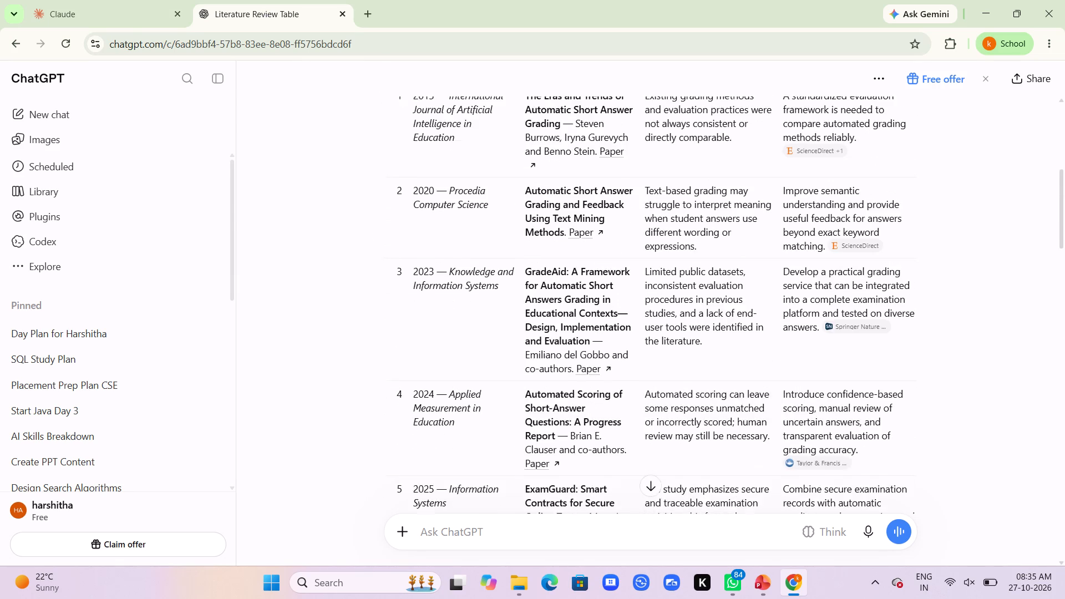
{"action": "scroll", "coordinate": [541, 194], "scroll_direction": "up", "scroll_amount": 1}
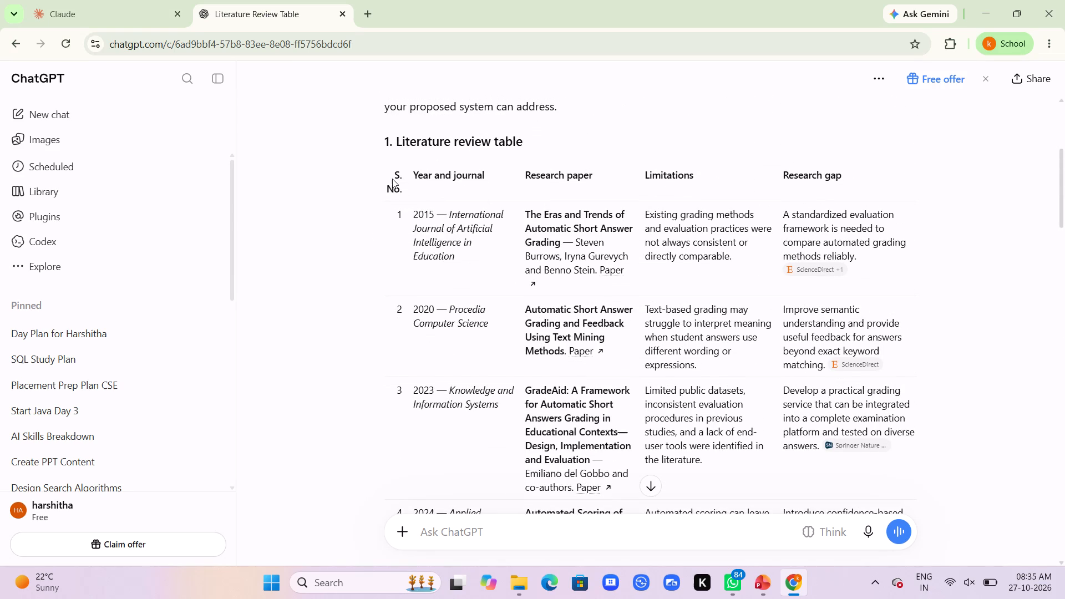
{"action": "left_click_drag", "start_coordinate": [392, 179], "coordinate": [704, 468]}
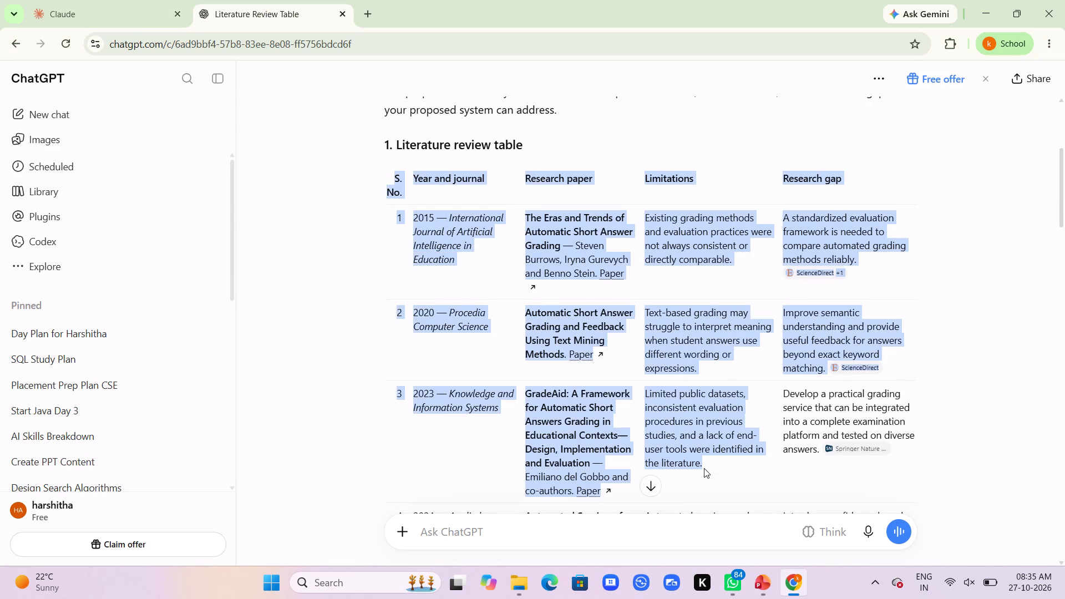
{"action": "left_click_drag", "start_coordinate": [704, 468], "coordinate": [889, 461]}
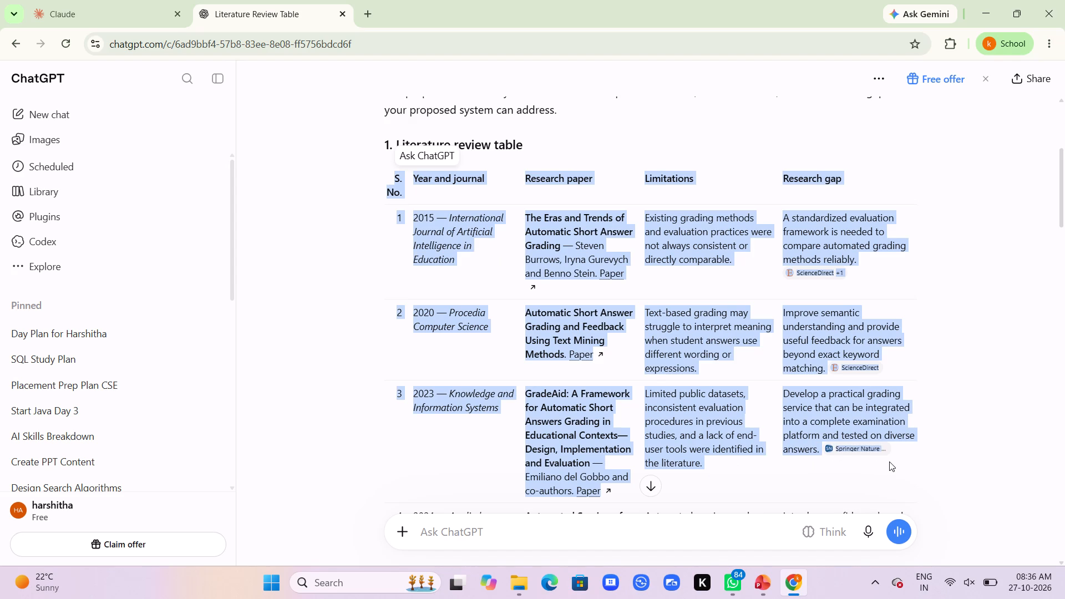
{"action": "key", "text": "ctrl+c"}
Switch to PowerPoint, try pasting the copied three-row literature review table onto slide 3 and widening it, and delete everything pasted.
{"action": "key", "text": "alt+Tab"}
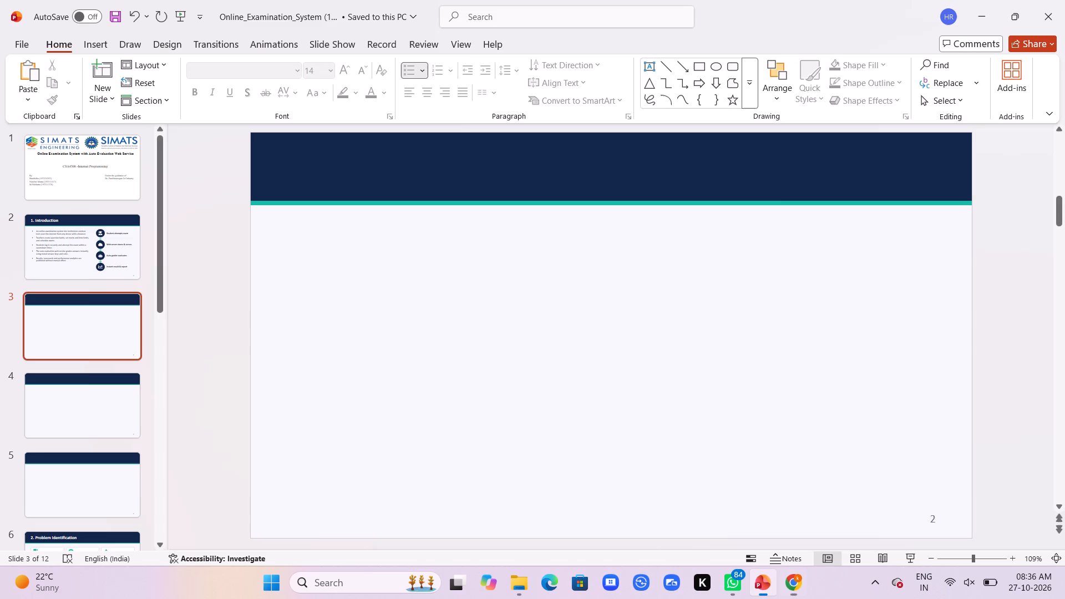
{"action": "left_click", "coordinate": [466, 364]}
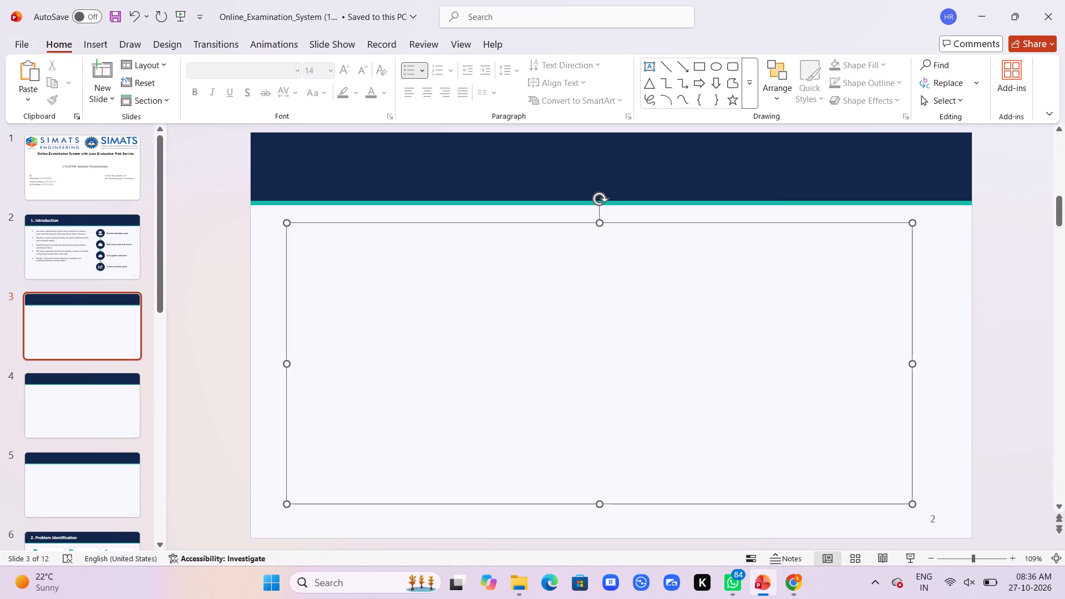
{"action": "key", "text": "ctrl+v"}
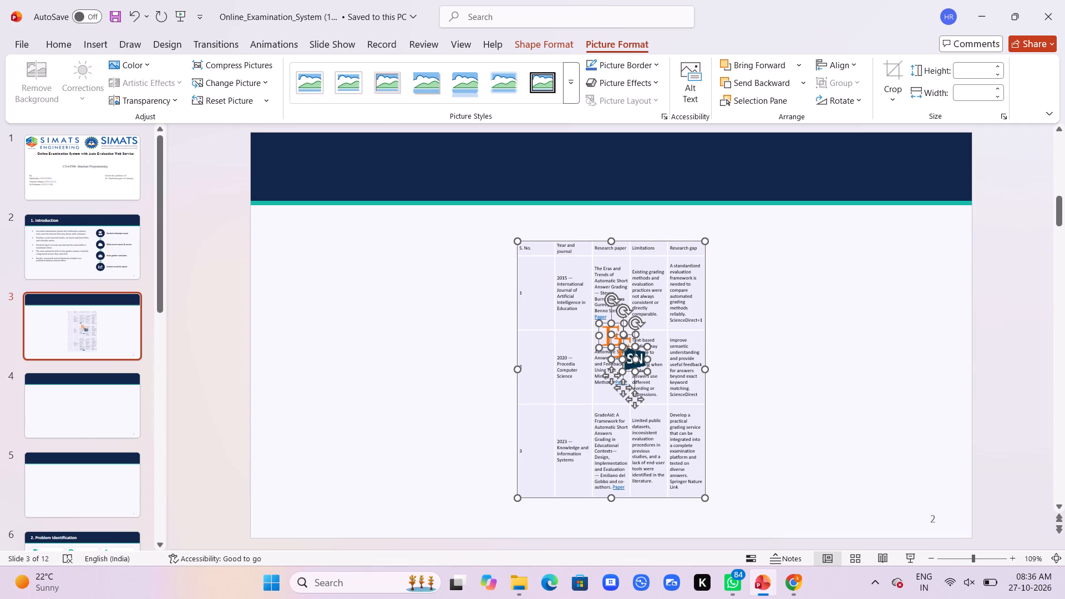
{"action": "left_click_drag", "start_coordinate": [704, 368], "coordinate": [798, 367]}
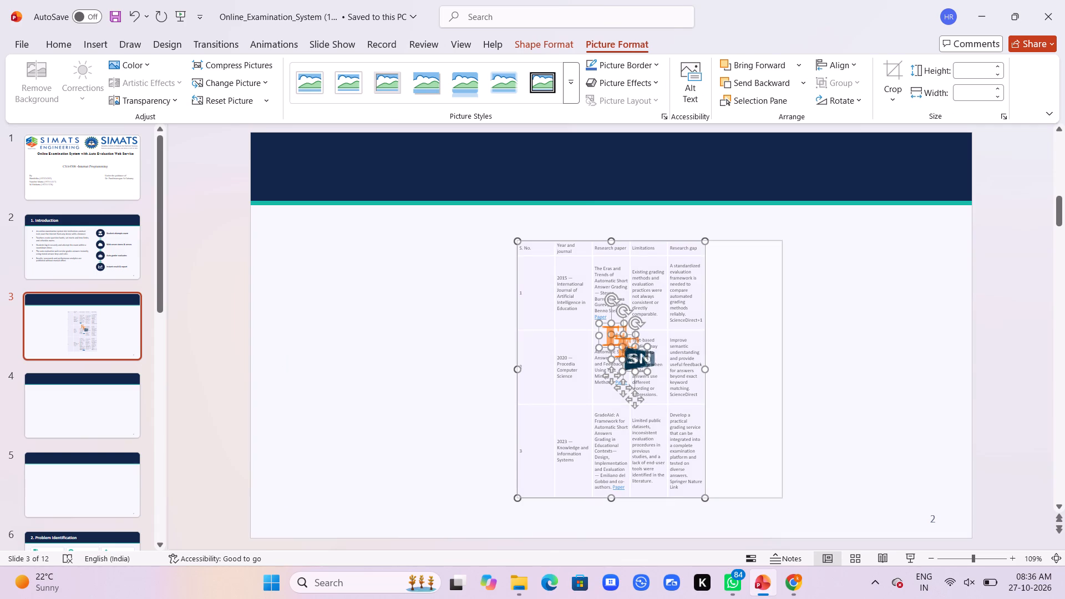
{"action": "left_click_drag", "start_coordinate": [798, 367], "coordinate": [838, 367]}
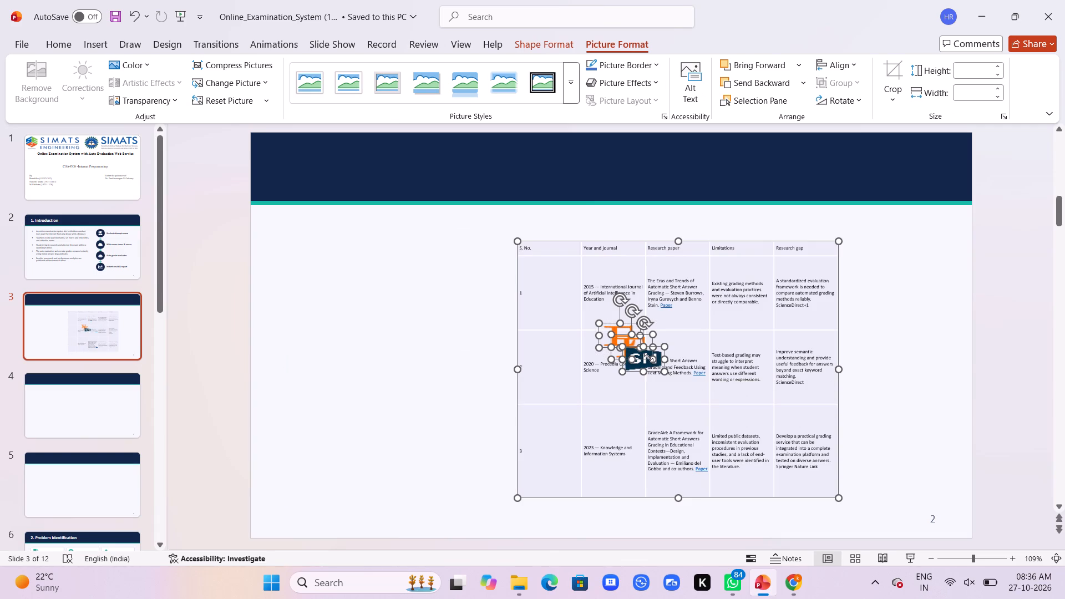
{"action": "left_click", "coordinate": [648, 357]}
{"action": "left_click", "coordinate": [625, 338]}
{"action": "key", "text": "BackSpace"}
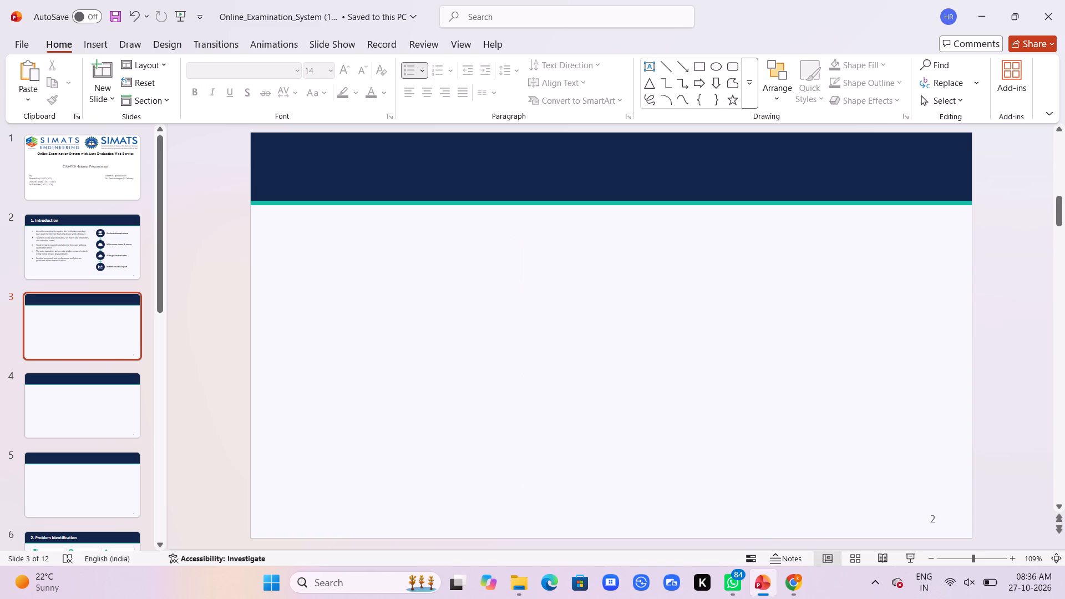
Paste the three-row literature review table onto slide 3 again and move it with its logo images down towards the slide's lower left.
{"action": "key", "text": "ctrl+v"}
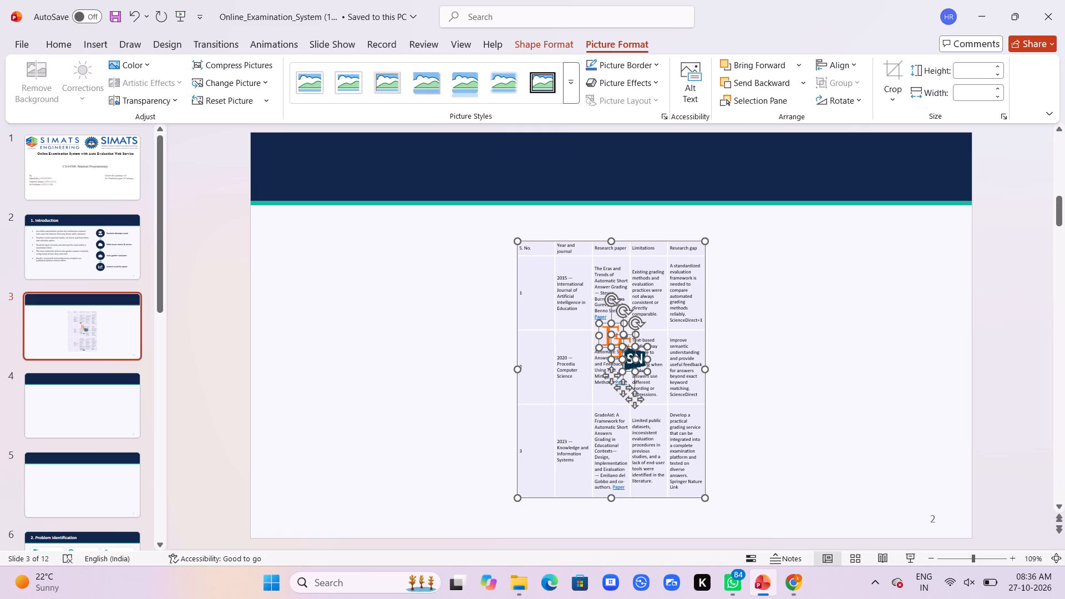
{"action": "left_click_drag", "start_coordinate": [635, 404], "coordinate": [544, 437]}
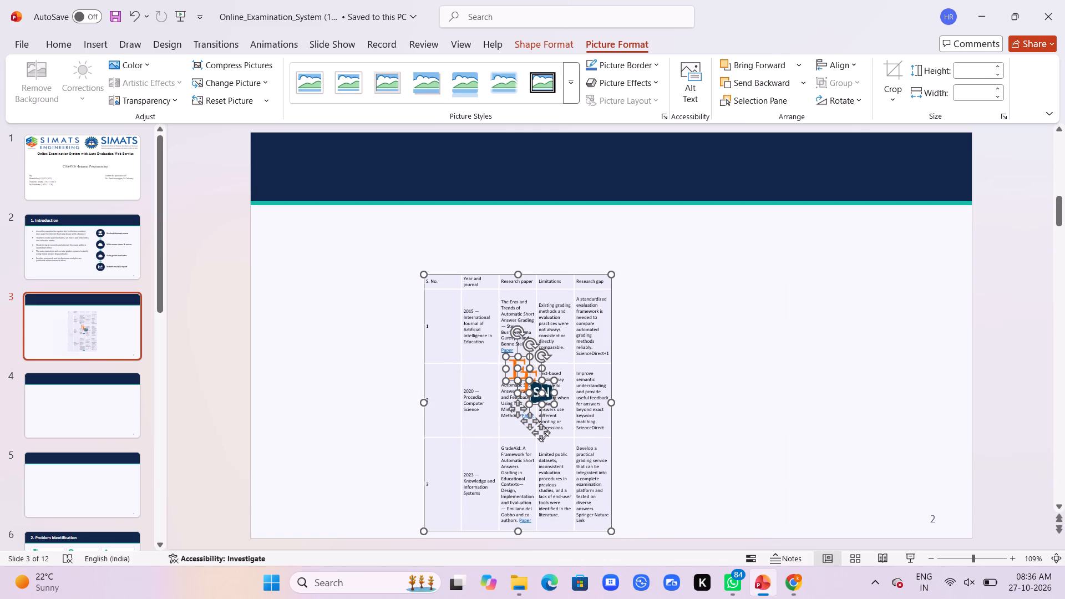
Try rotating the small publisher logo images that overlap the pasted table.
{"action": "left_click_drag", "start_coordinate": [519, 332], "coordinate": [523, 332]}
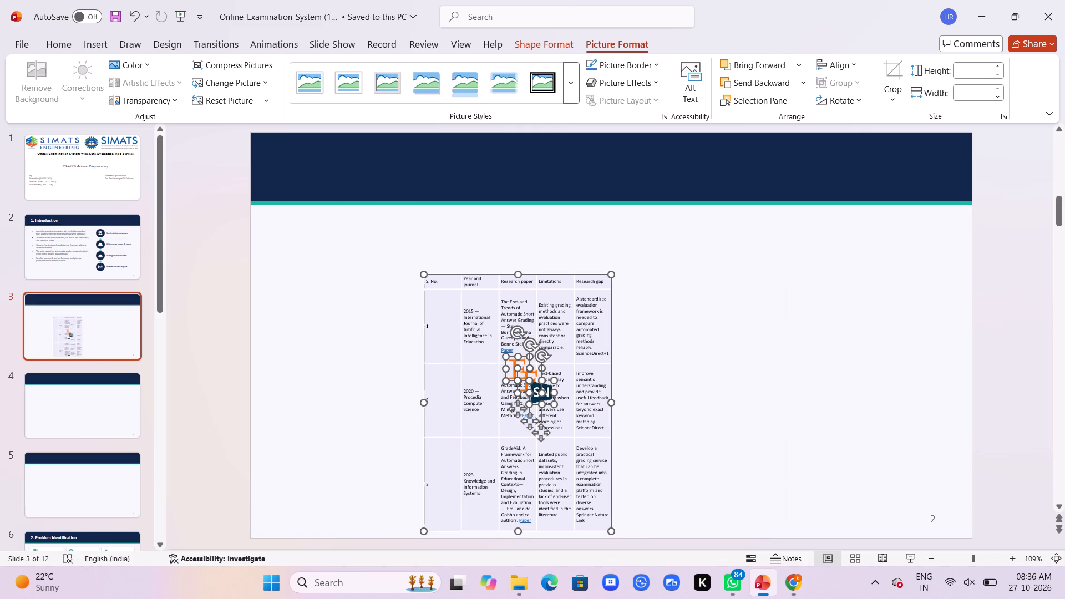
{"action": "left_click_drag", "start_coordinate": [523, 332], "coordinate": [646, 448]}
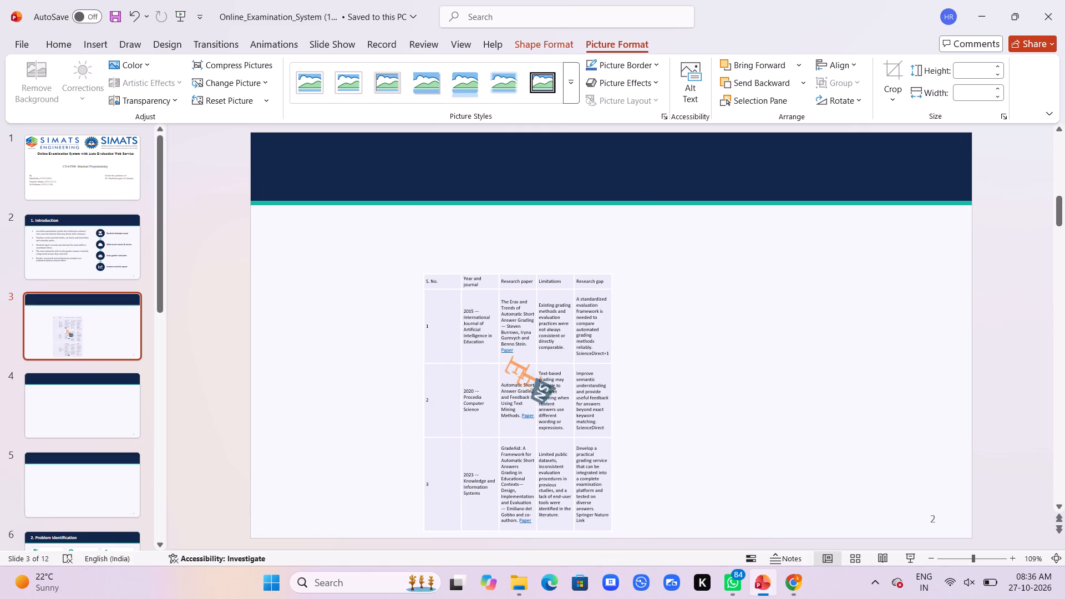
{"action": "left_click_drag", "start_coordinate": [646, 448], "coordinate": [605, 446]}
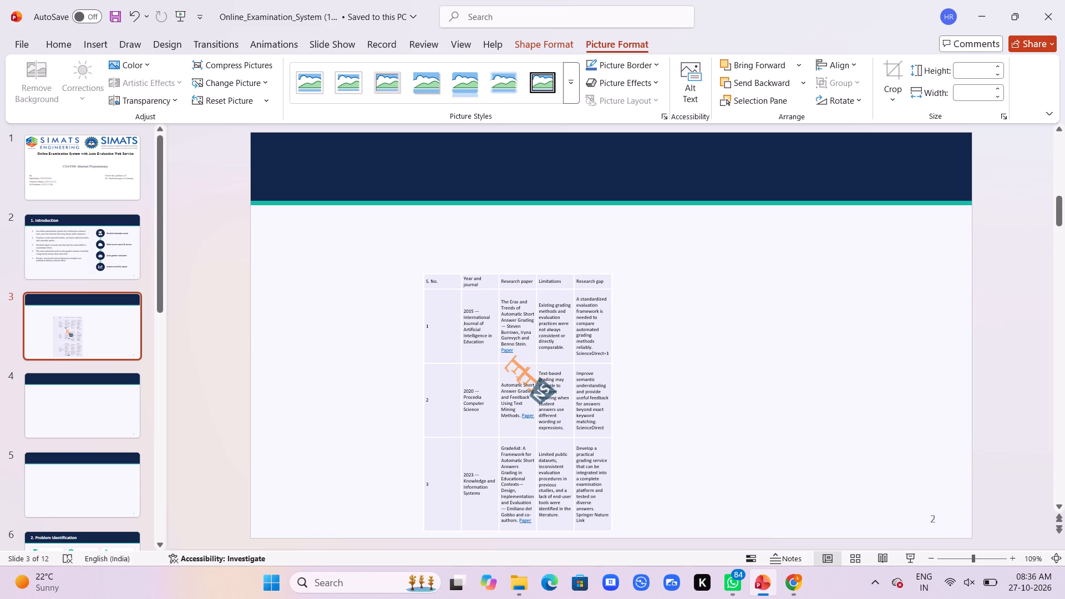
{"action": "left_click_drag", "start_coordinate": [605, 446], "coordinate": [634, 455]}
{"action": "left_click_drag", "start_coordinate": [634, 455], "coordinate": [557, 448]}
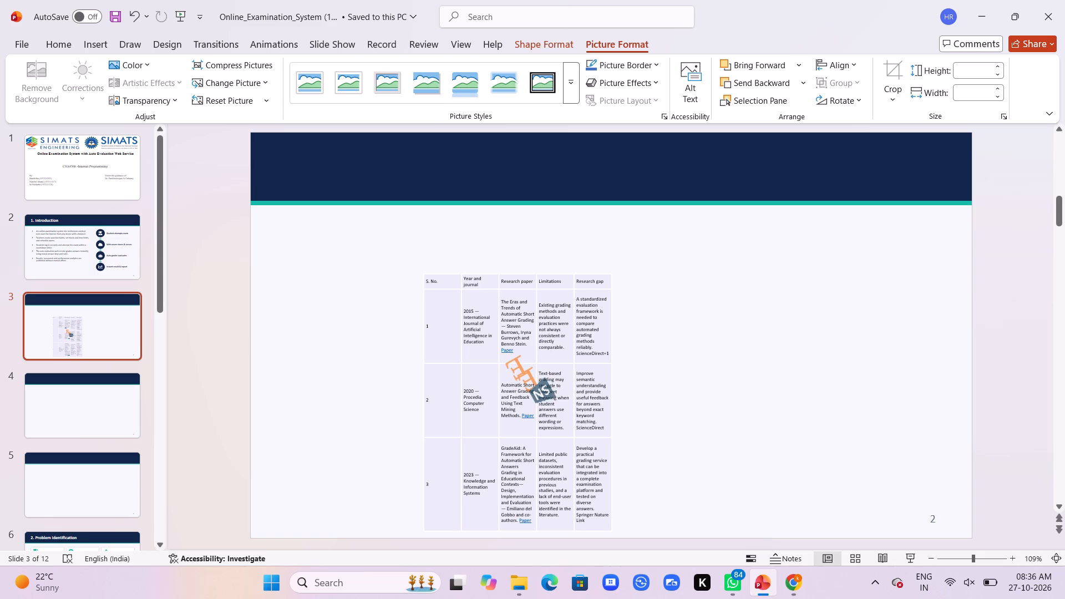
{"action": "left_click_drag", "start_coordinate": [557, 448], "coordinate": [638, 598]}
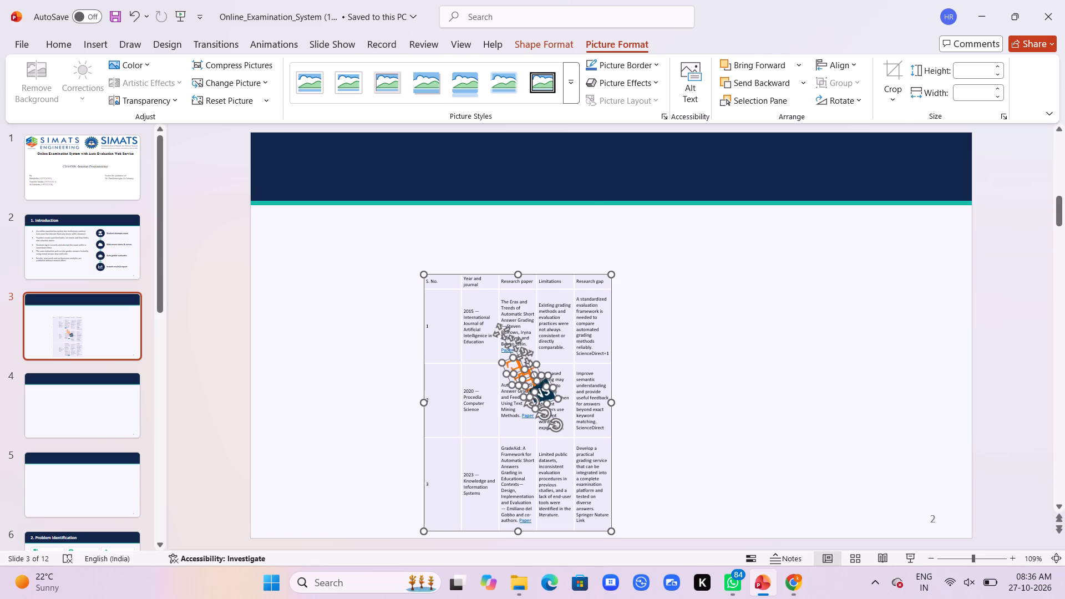
Delete the three publisher logo images overlapping the table on slide 3, keeping the table itself.
{"action": "left_click", "coordinate": [676, 394]}
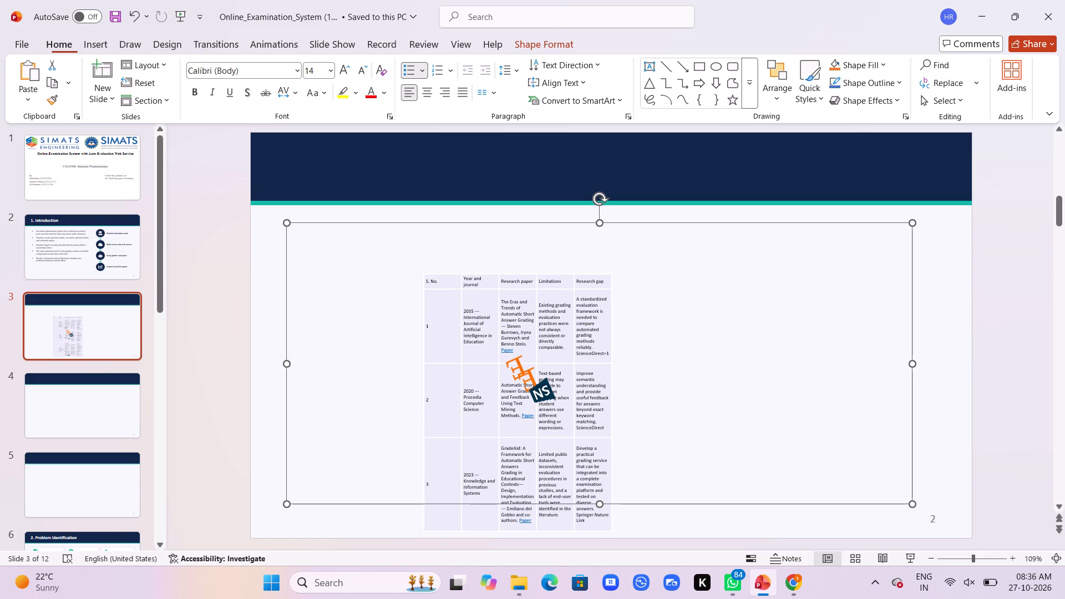
{"action": "left_click", "coordinate": [544, 393]}
{"action": "key", "text": "BackSpace"}
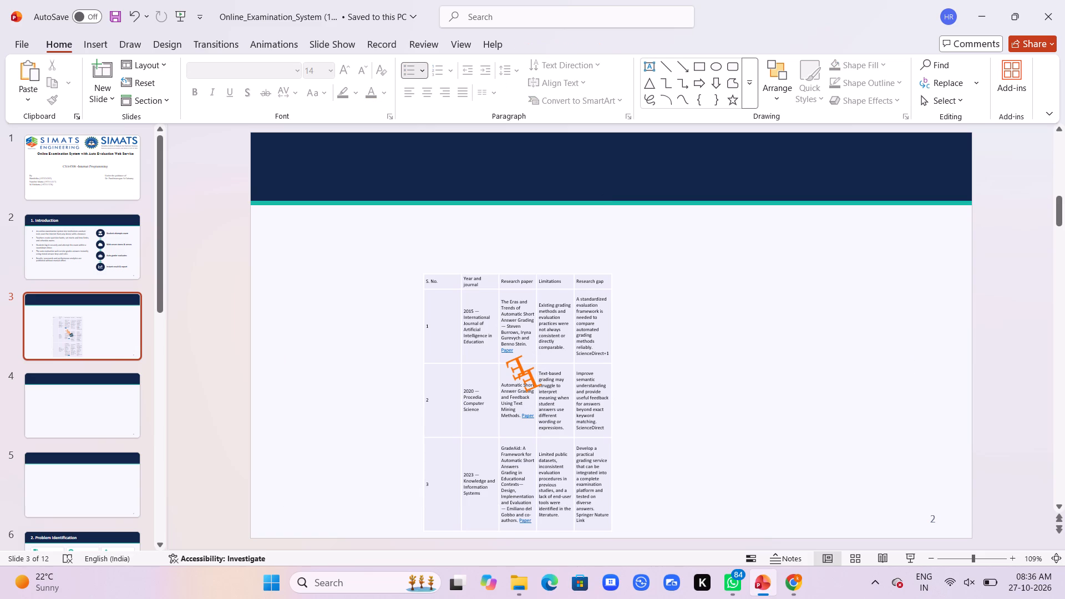
{"action": "left_click", "coordinate": [529, 372]}
{"action": "key", "text": "BackSpace"}
{"action": "left_click", "coordinate": [515, 367]}
{"action": "key", "text": "BackSpace"}
Widen the table on both sides to about 19 cm and move it up to the centre of slide 3.
{"action": "left_click", "coordinate": [569, 394]}
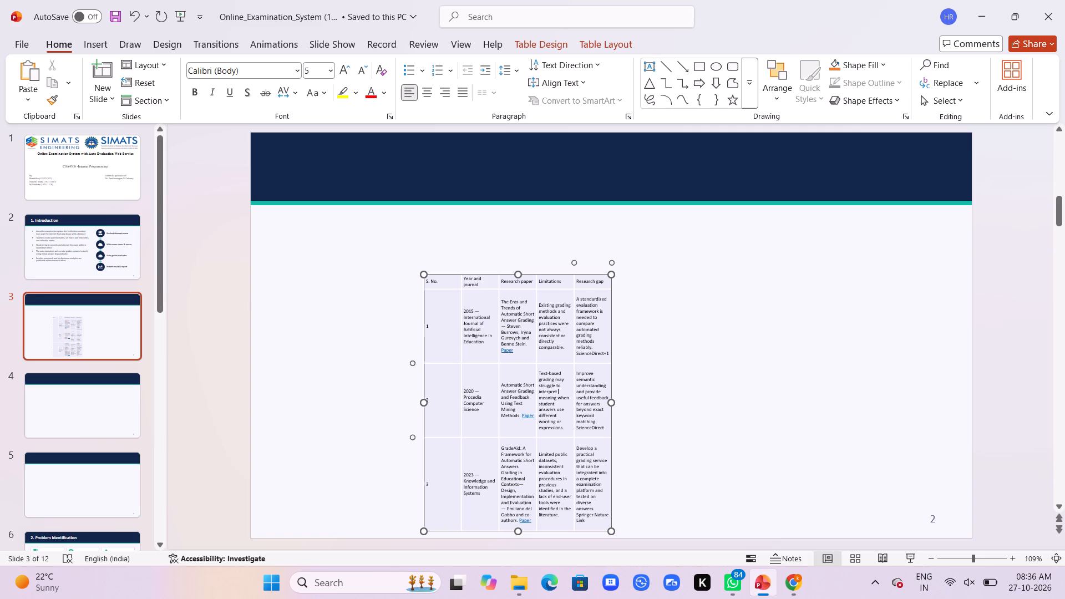
{"action": "left_click_drag", "start_coordinate": [611, 402], "coordinate": [831, 404]}
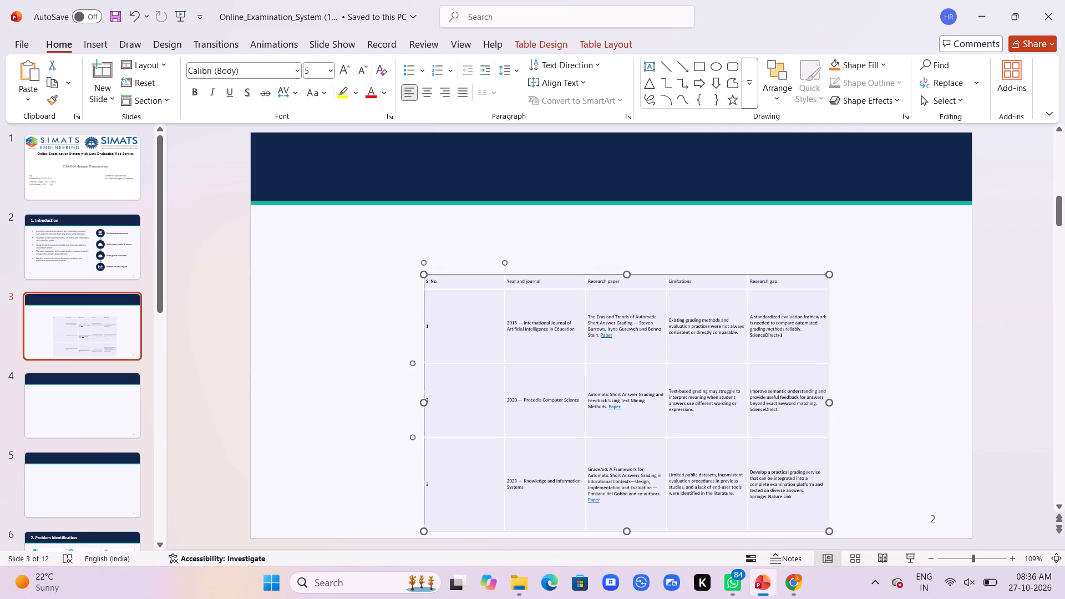
{"action": "left_click_drag", "start_coordinate": [422, 402], "coordinate": [290, 387]}
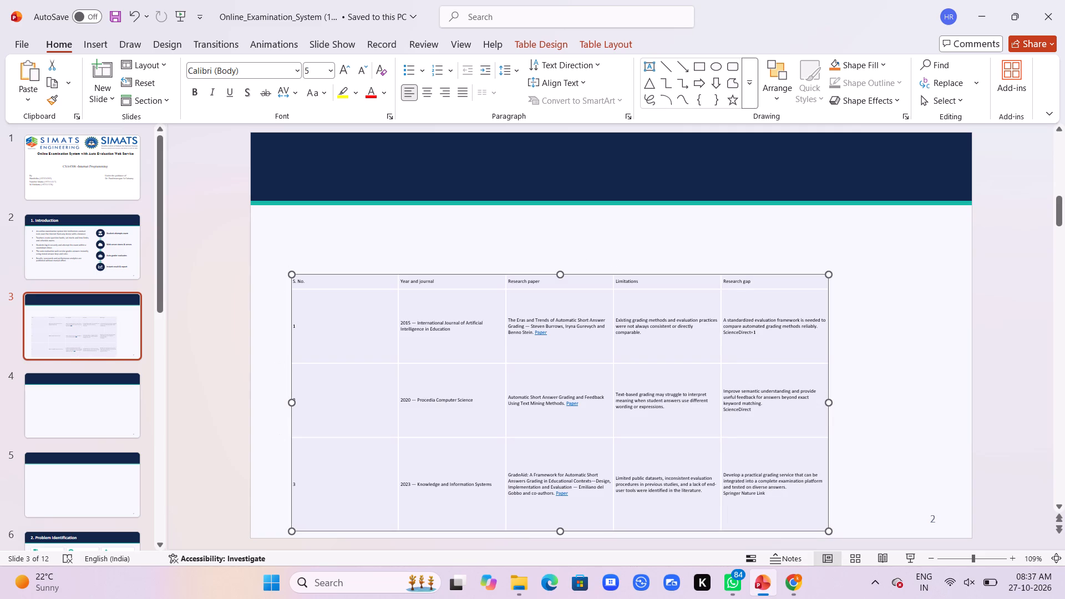
{"action": "left_click_drag", "start_coordinate": [514, 273], "coordinate": [566, 236]}
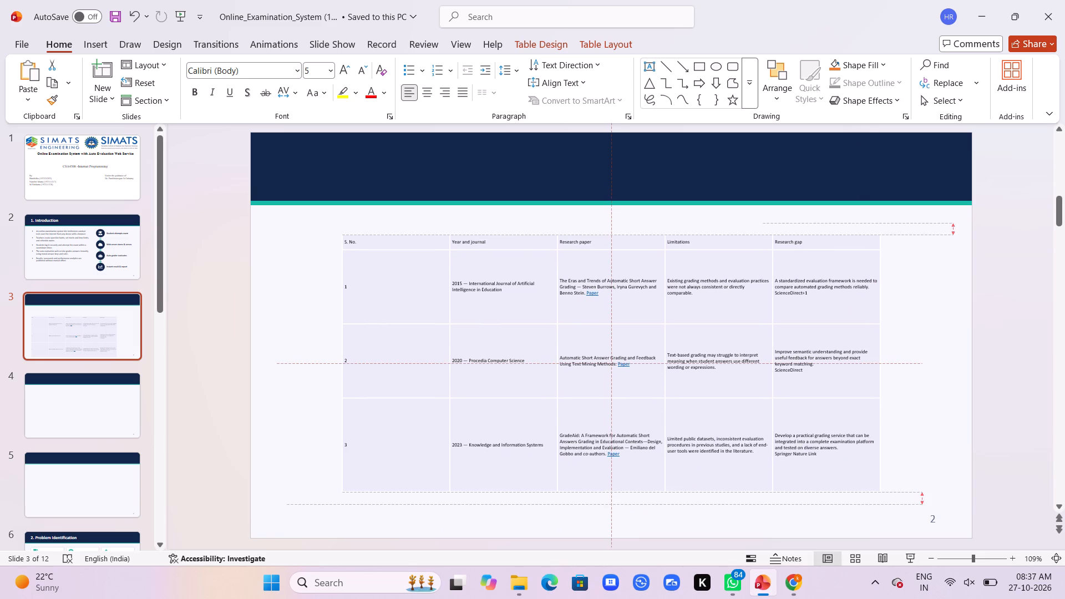
{"action": "left_click_drag", "start_coordinate": [566, 236], "coordinate": [566, 236]}
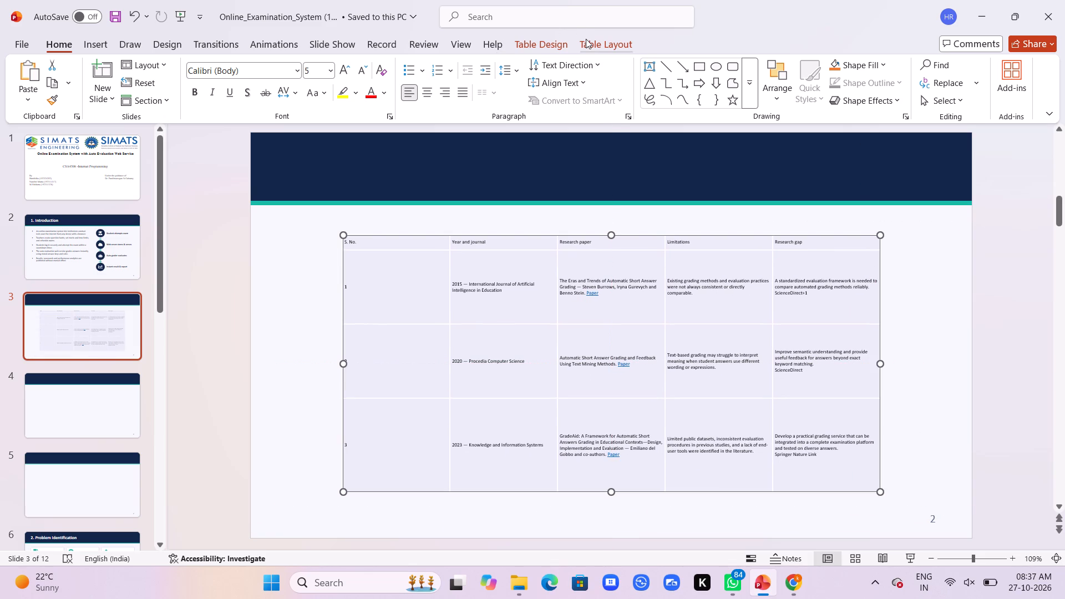
Apply all borders to the literature review table on slide 3.
{"action": "left_click", "coordinate": [586, 39]}
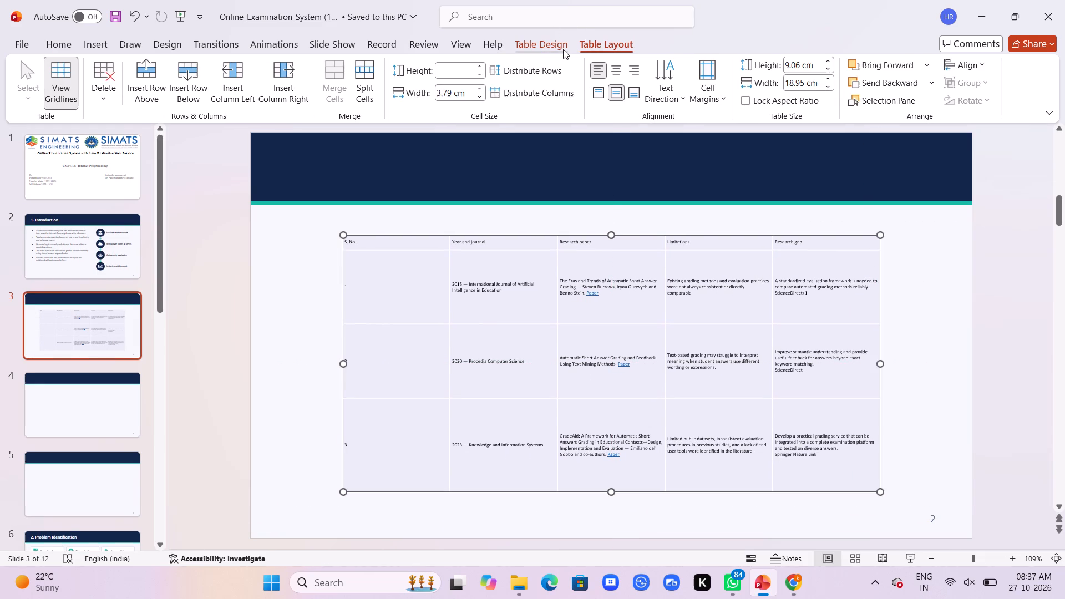
{"action": "left_click", "coordinate": [563, 49]}
{"action": "left_click", "coordinate": [603, 80]}
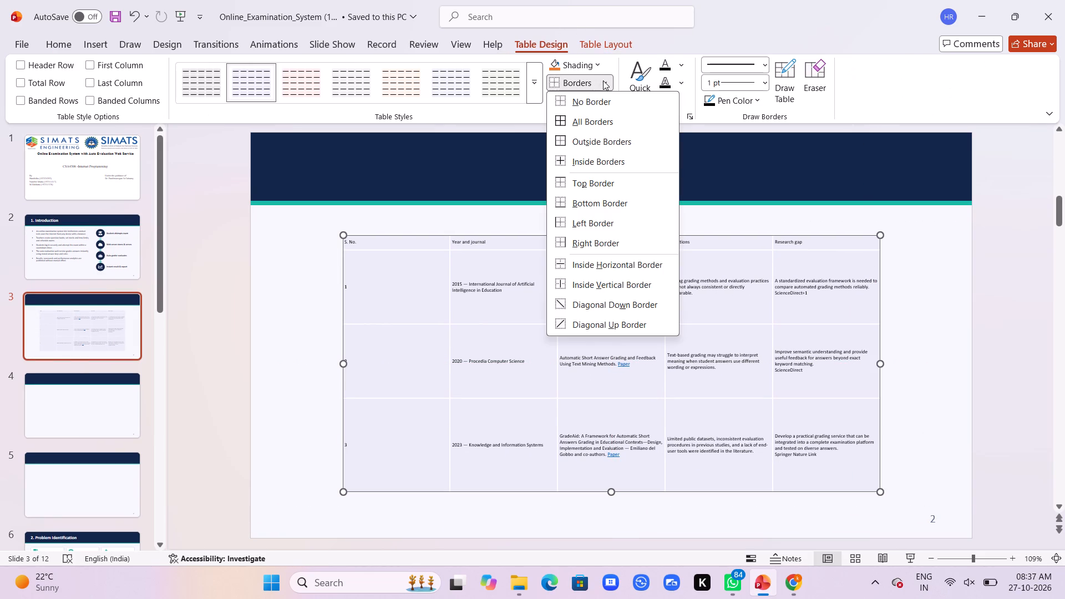
{"action": "left_click", "coordinate": [593, 118]}
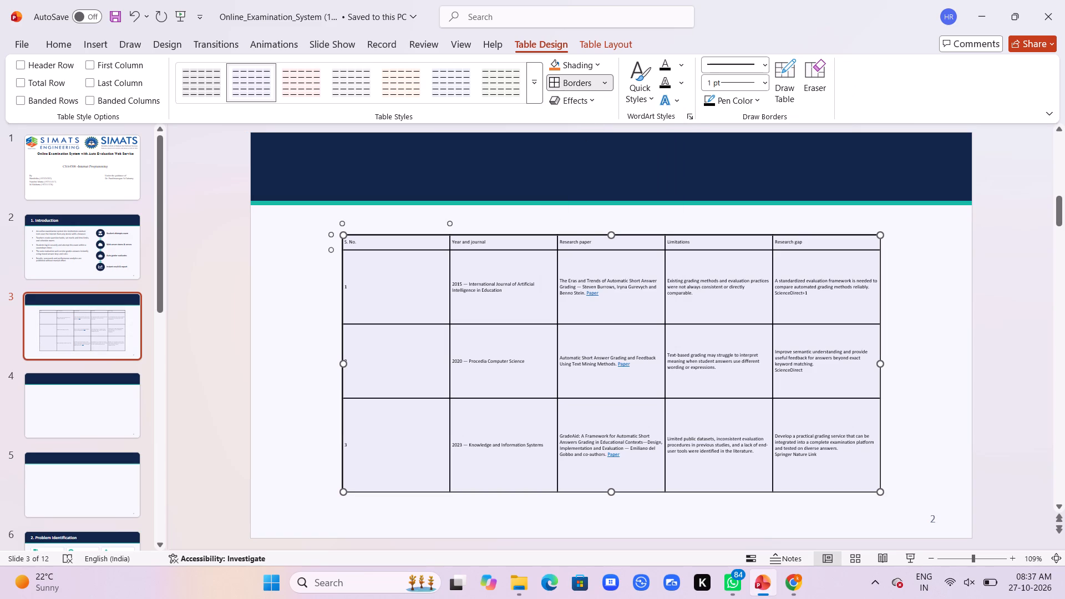
Narrow the S. No. column and move the Year and journal column's right edge slightly left to widen the Research paper column.
{"action": "left_click_drag", "start_coordinate": [449, 242], "coordinate": [381, 243]}
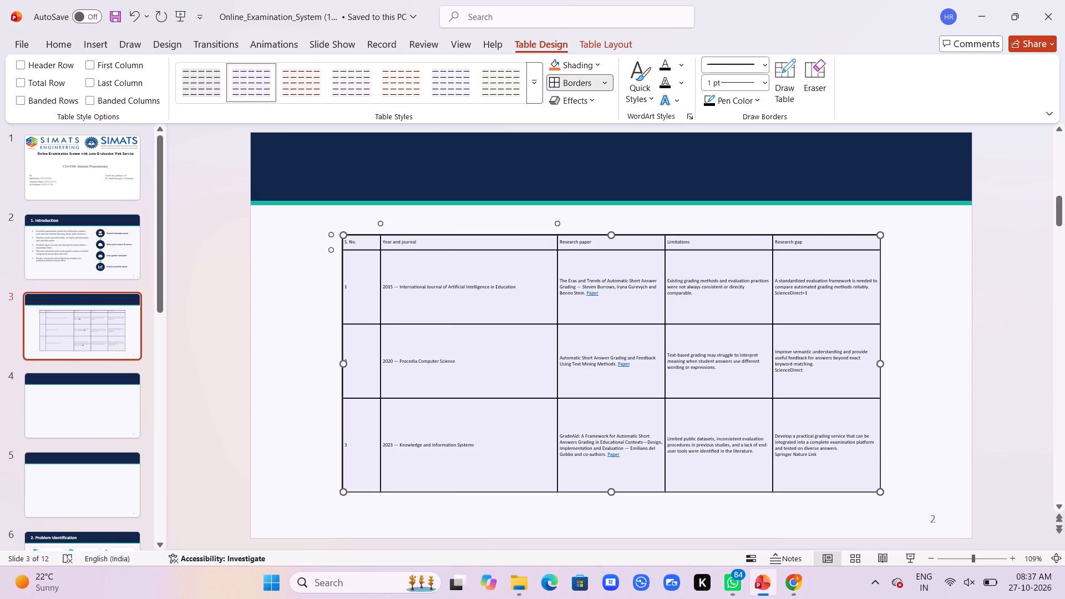
{"action": "left_click_drag", "start_coordinate": [556, 243], "coordinate": [531, 243]}
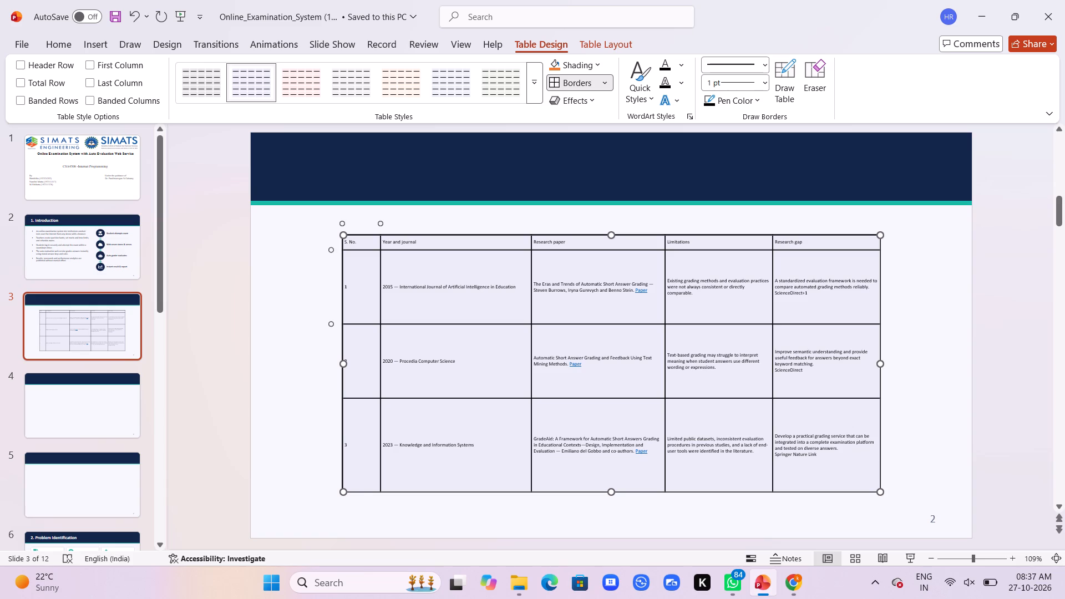
Make the table's header row taller and shrink the overall table height so it ends above the slide number.
{"action": "left_click_drag", "start_coordinate": [365, 250], "coordinate": [370, 275]}
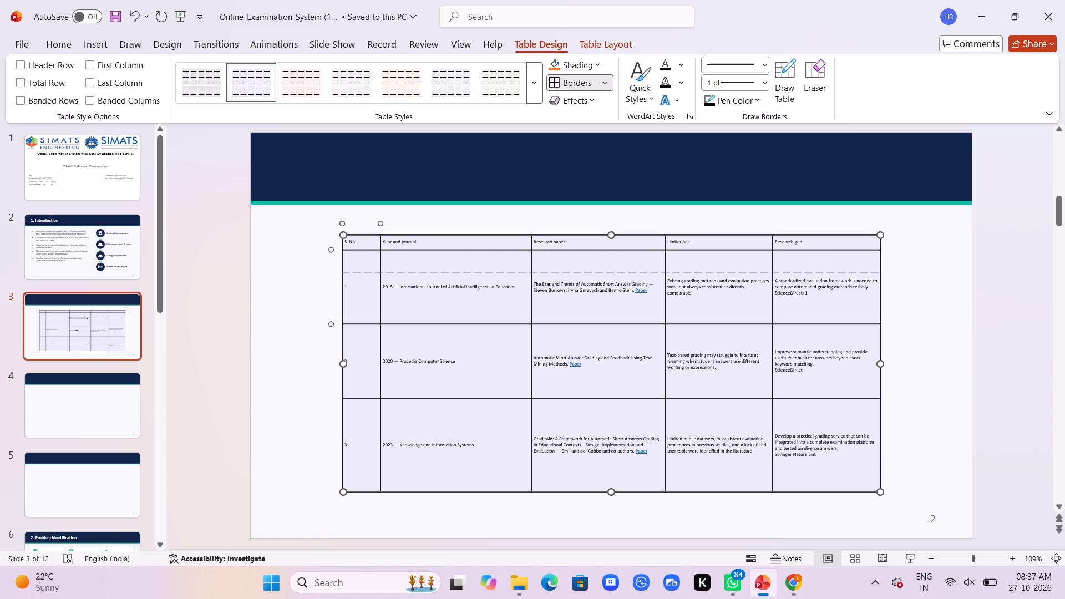
{"action": "left_click_drag", "start_coordinate": [370, 275], "coordinate": [368, 268]}
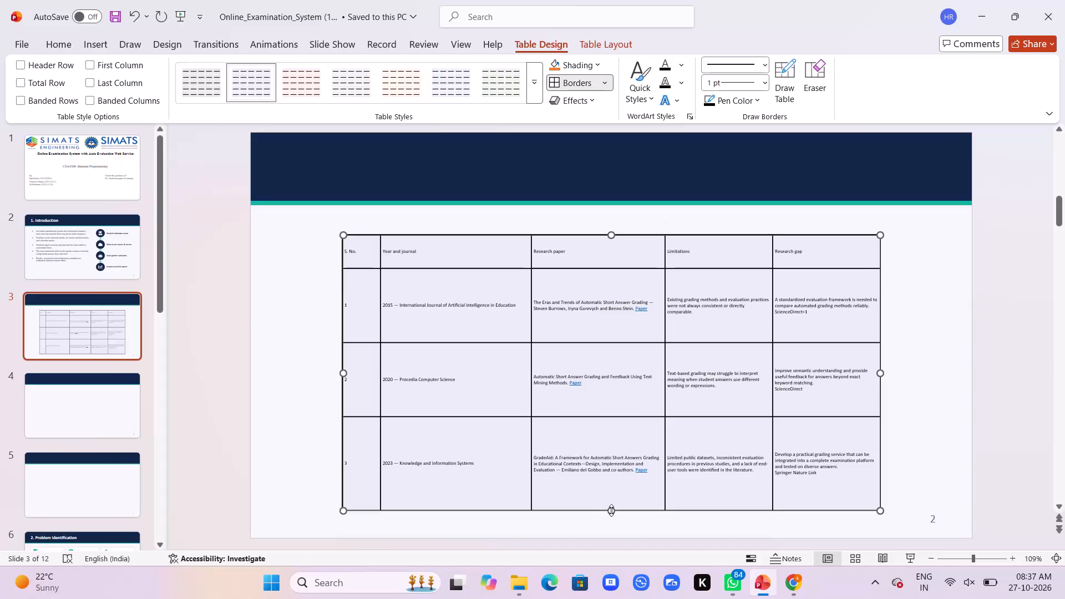
{"action": "left_click_drag", "start_coordinate": [611, 510], "coordinate": [611, 493]}
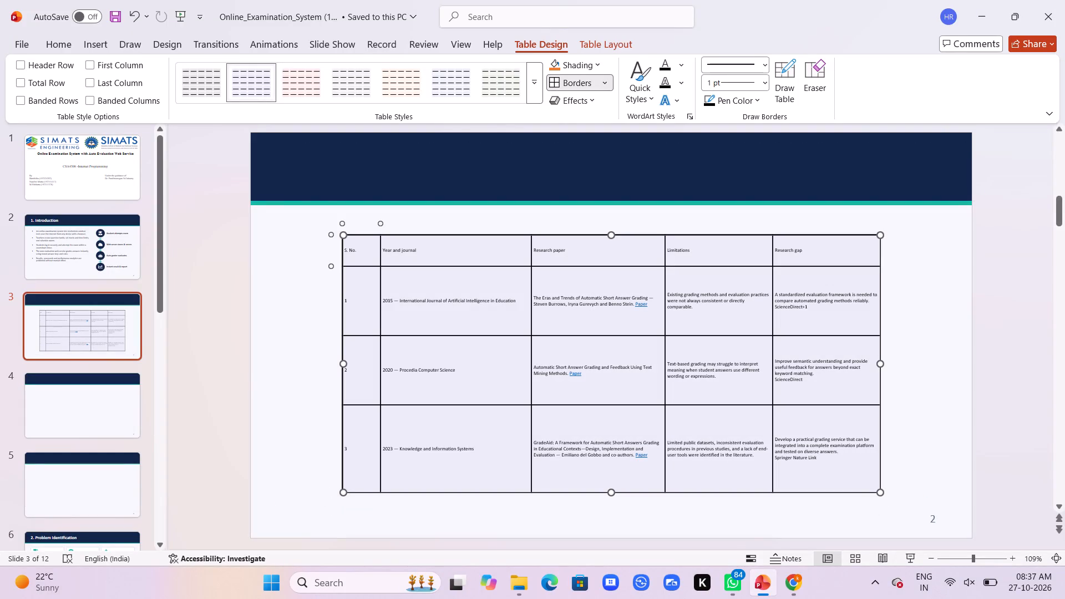
Increase the font size of all text in the slide 3 literature review table to 8.
{"action": "left_click_drag", "start_coordinate": [353, 250], "coordinate": [838, 474]}
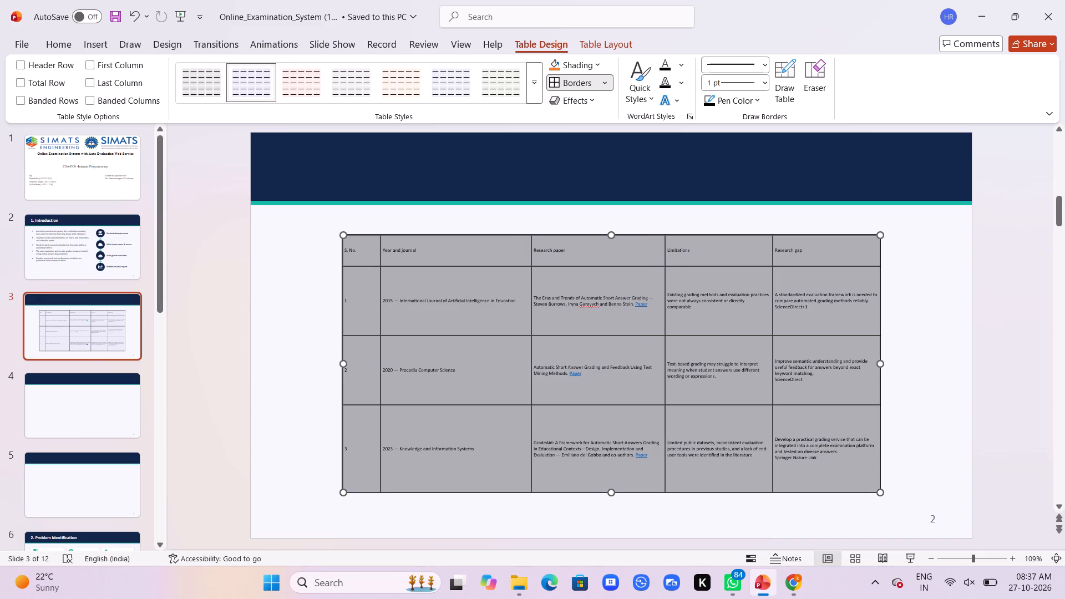
{"action": "left_click", "coordinate": [56, 47]}
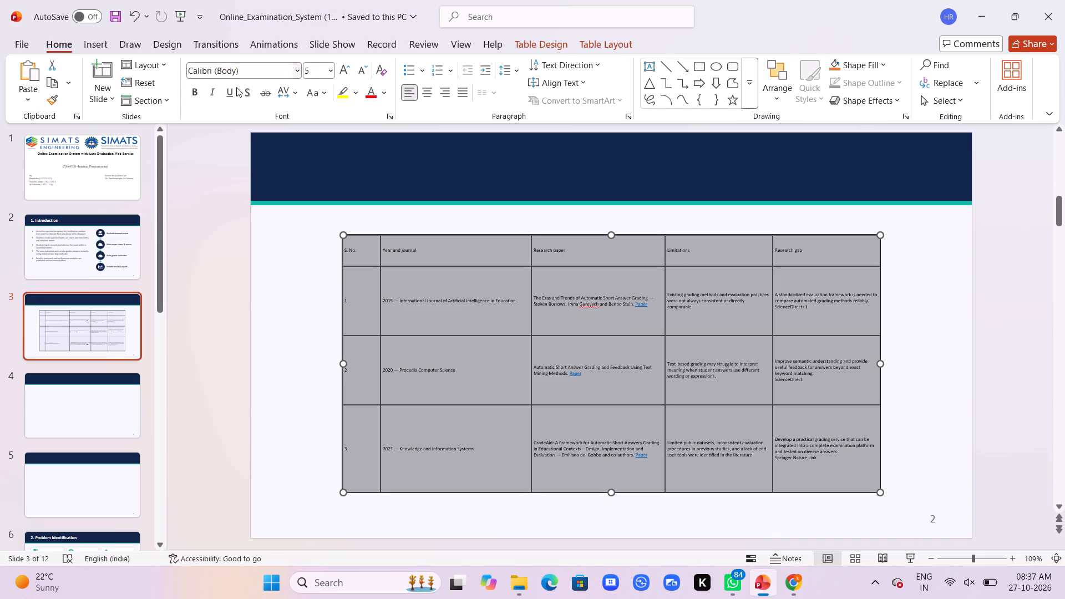
{"action": "left_click", "coordinate": [348, 69]}
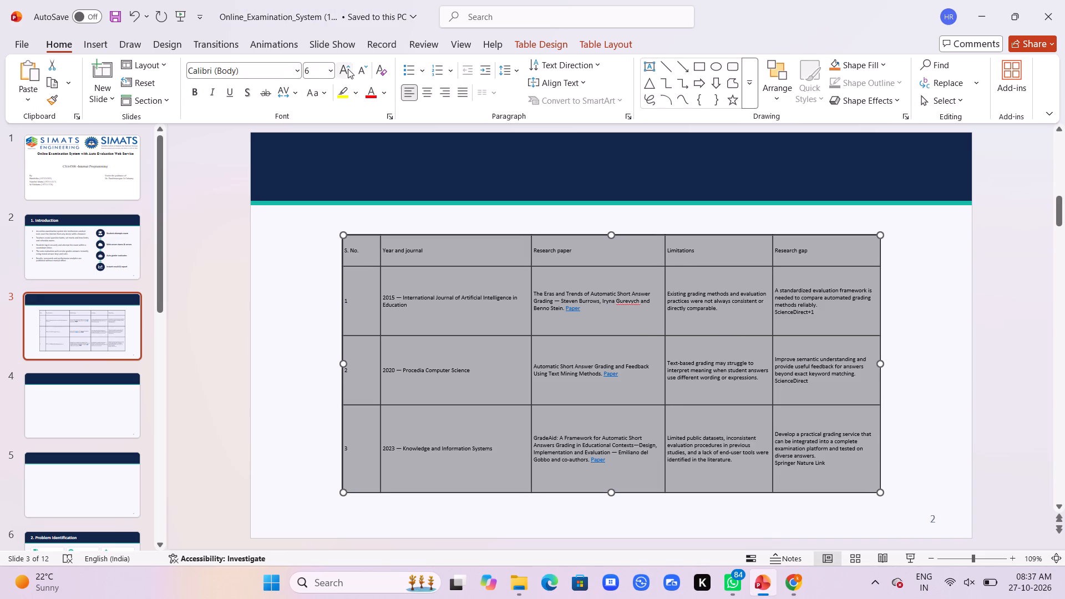
{"action": "left_click", "coordinate": [348, 69]}
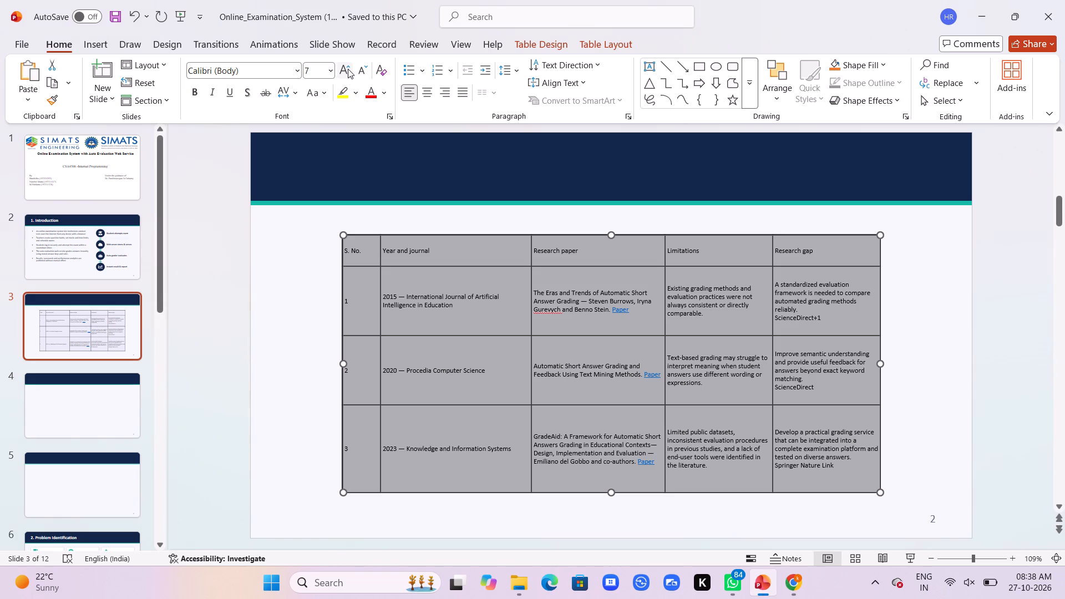
{"action": "left_click", "coordinate": [348, 69]}
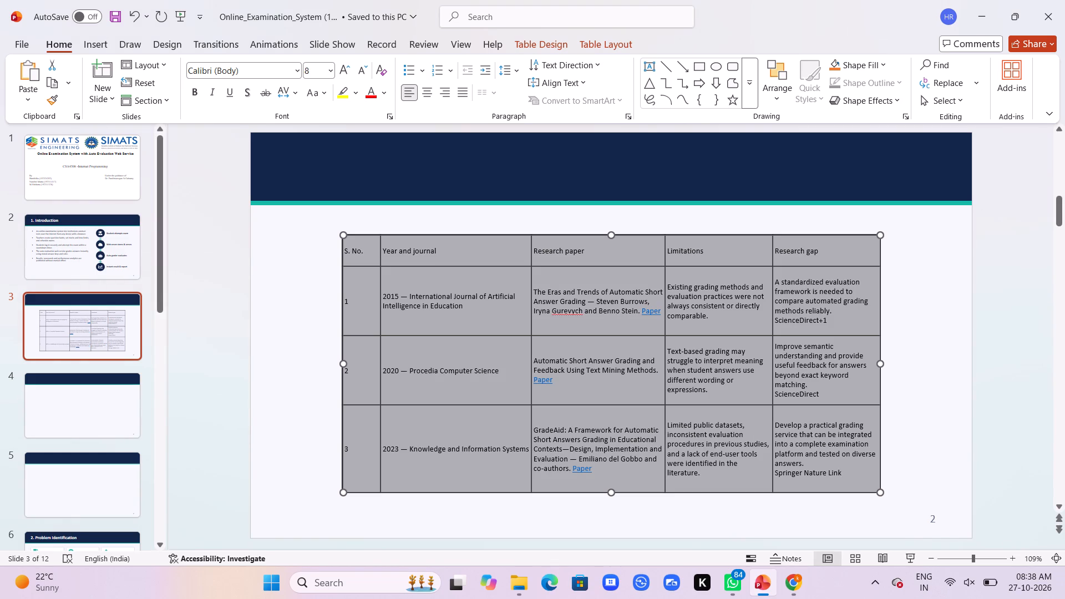
{"action": "left_click", "coordinate": [303, 300]}
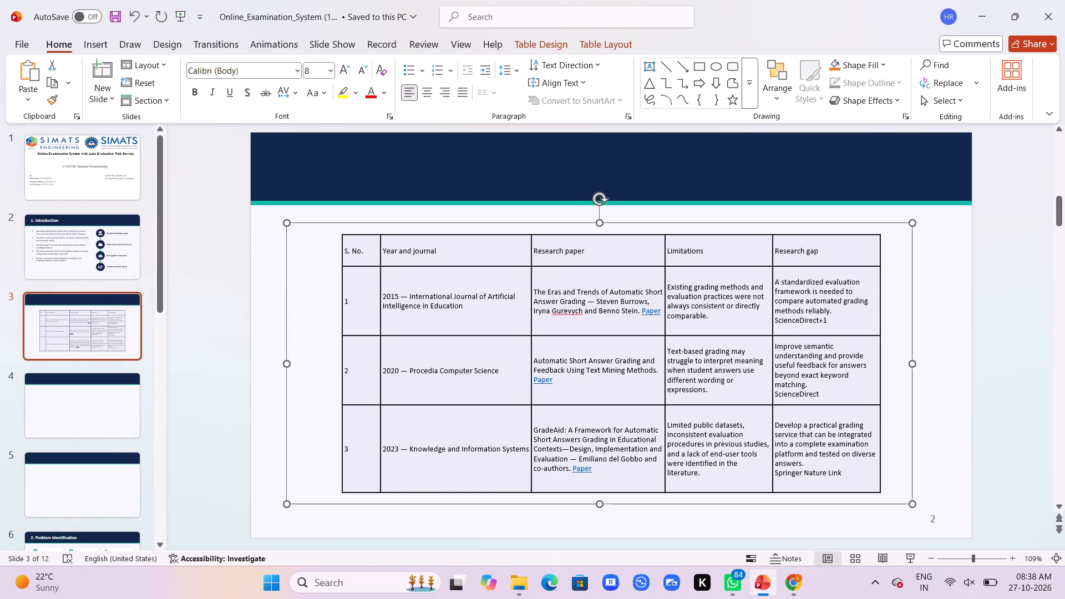
{"action": "double_click", "coordinate": [928, 278]}
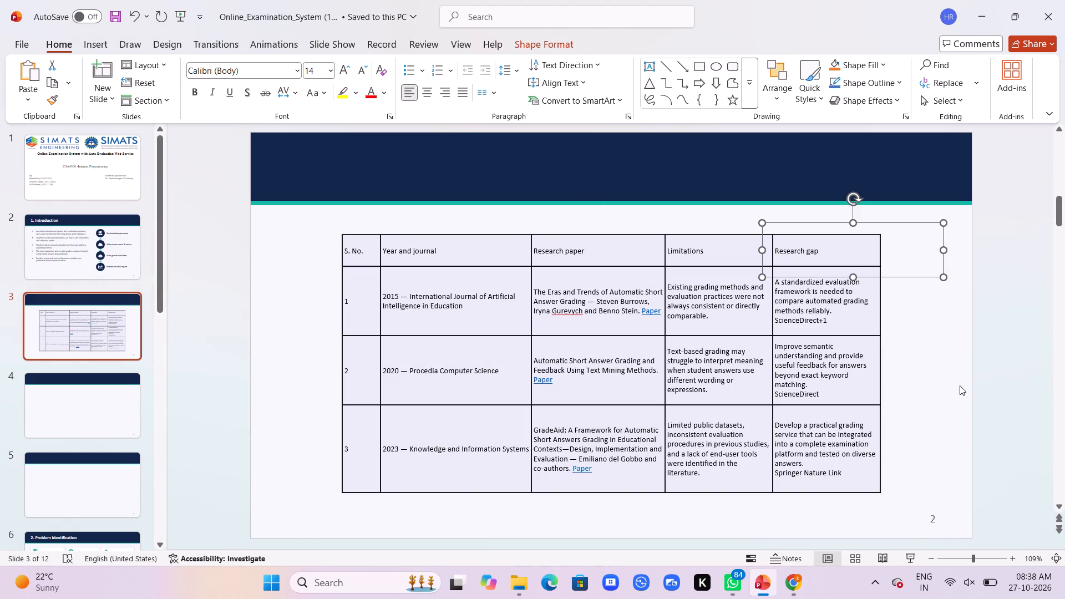
{"action": "left_click", "coordinate": [960, 385]}
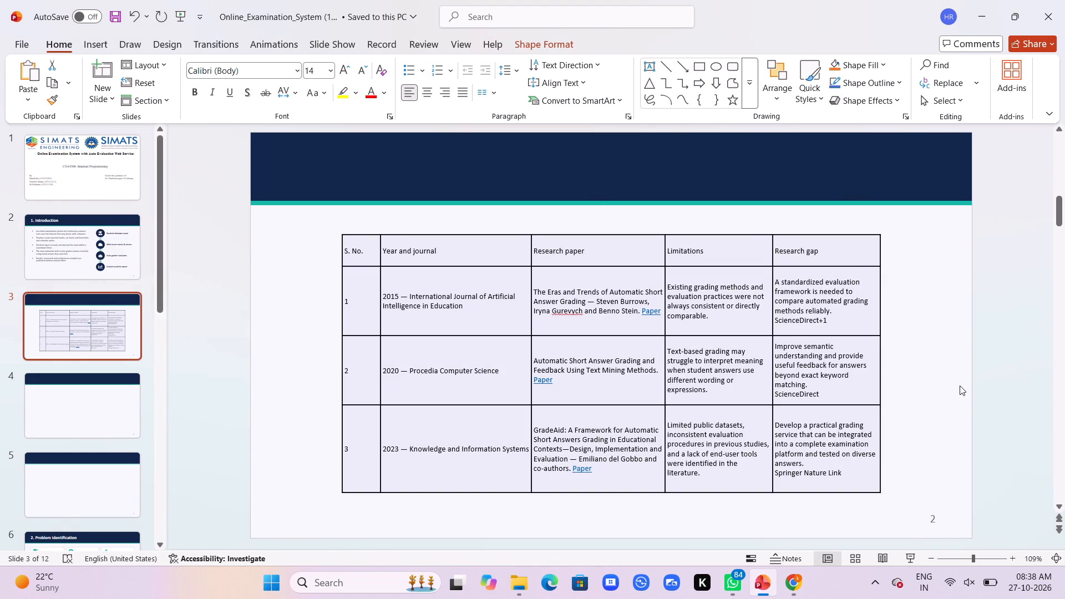
Enter "Literature Review" as the title in slide 3's header band.
{"action": "left_click", "coordinate": [337, 166]}
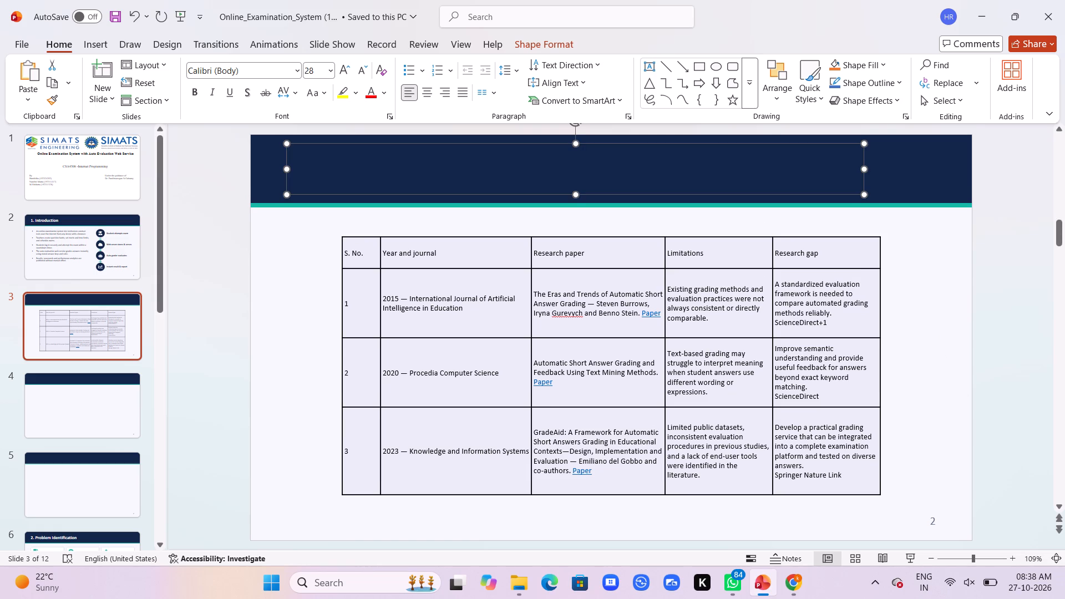
{"action": "key", "text": "l"}
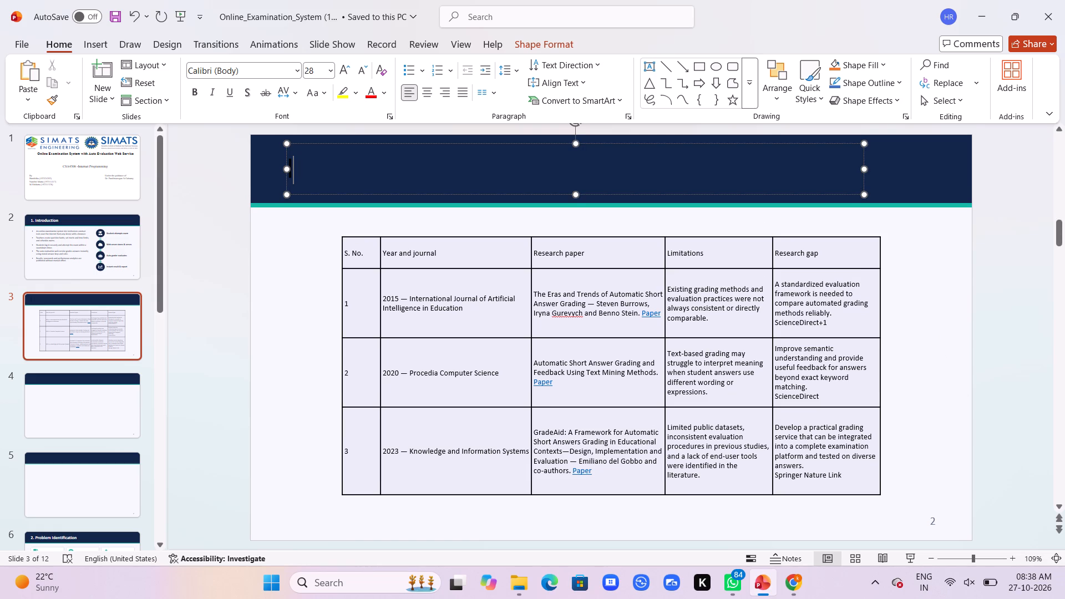
{"action": "key", "text": "BackSpace"}
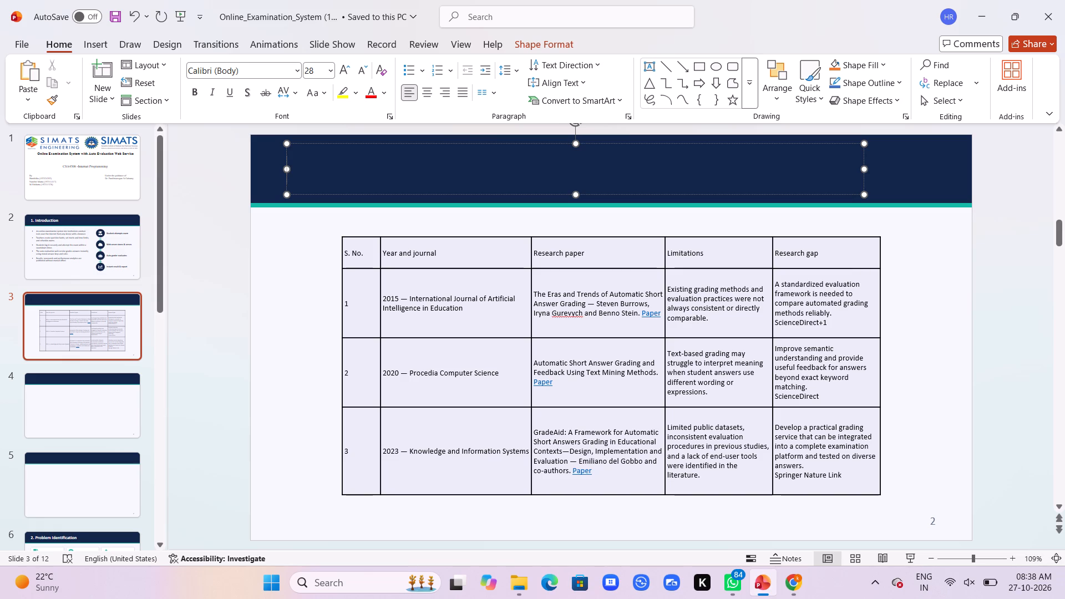
{"action": "key", "text": "l"}
{"action": "type", "text": "iterature"}
{"action": "key", "text": "space"}
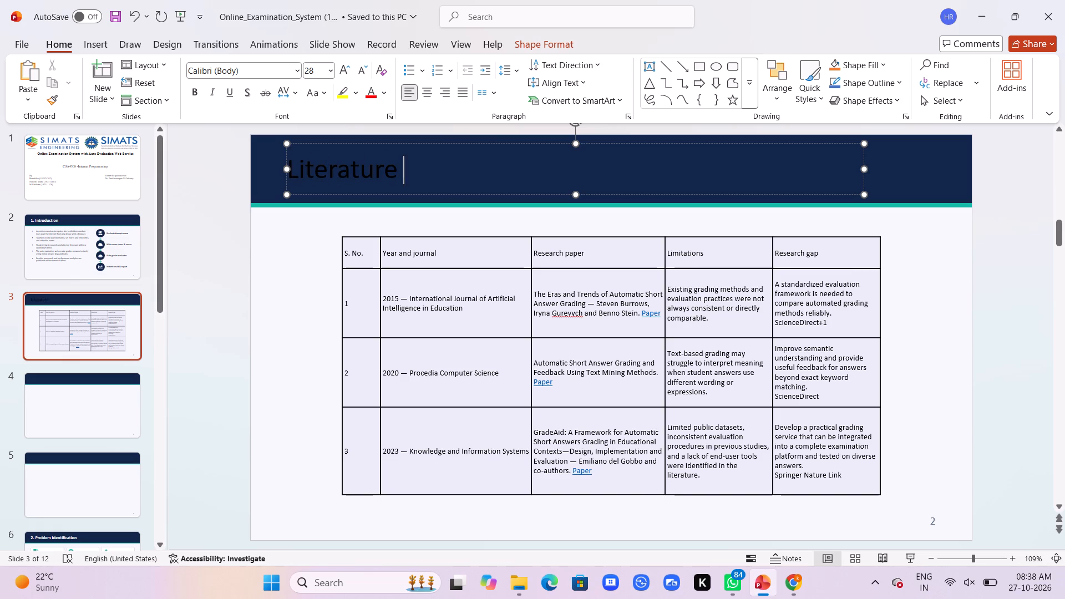
{"action": "key", "text": "r"}
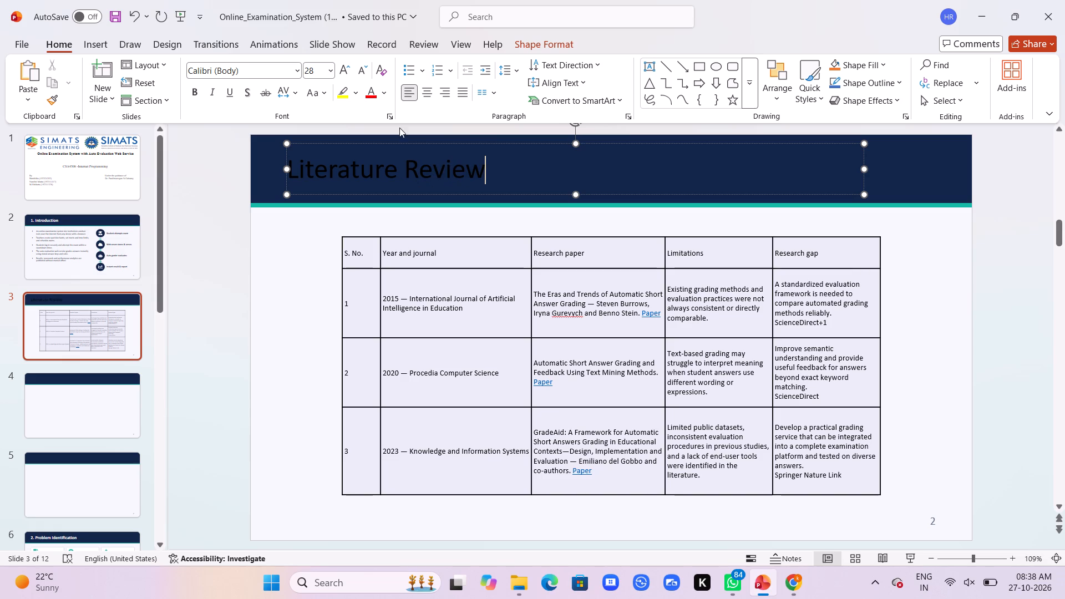
Change the font colour of the Literature Review title to white.
{"action": "left_click_drag", "start_coordinate": [481, 172], "coordinate": [460, 170]}
{"action": "left_click_drag", "start_coordinate": [460, 170], "coordinate": [292, 157]}
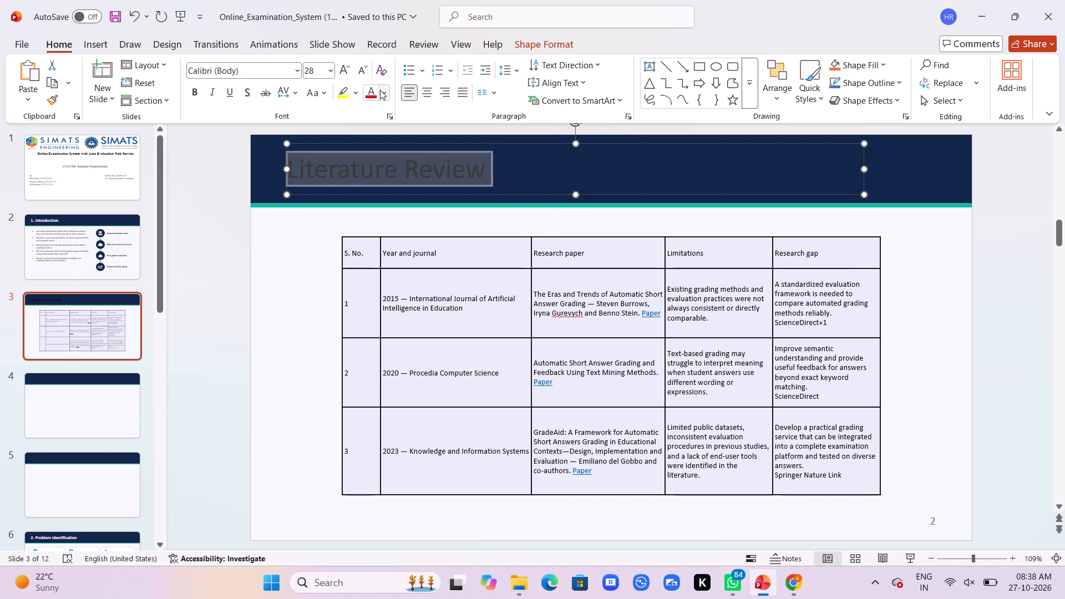
{"action": "left_click", "coordinate": [380, 90]}
{"action": "left_click", "coordinate": [375, 156]}
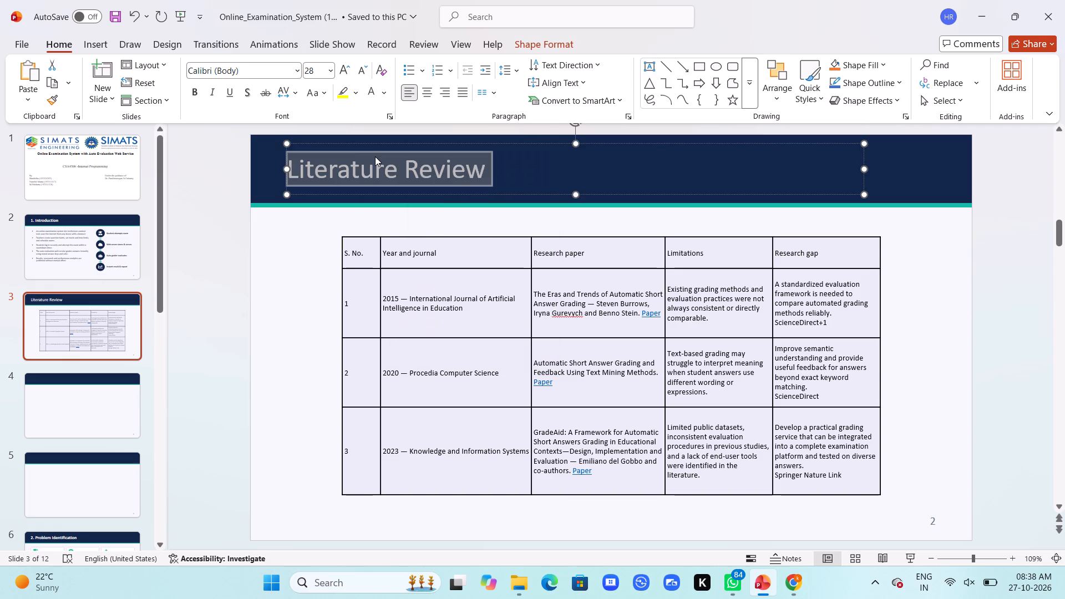
Check the Introduction title's formatting on slide 2 and make slide 3's Literature Review title bold to match.
{"action": "left_click", "coordinate": [97, 245]}
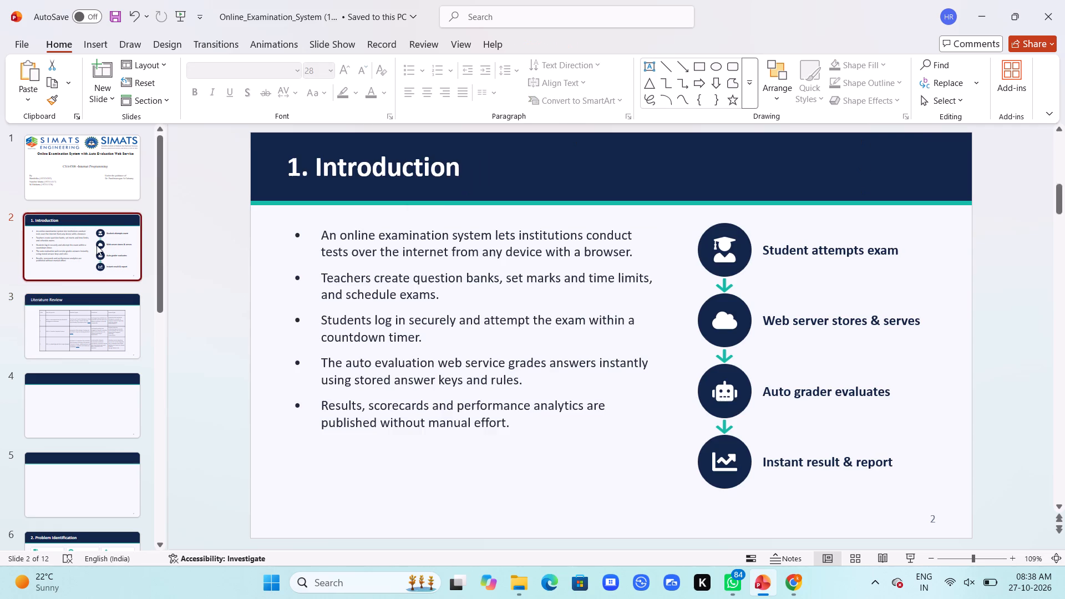
{"action": "left_click_drag", "start_coordinate": [458, 166], "coordinate": [452, 166]}
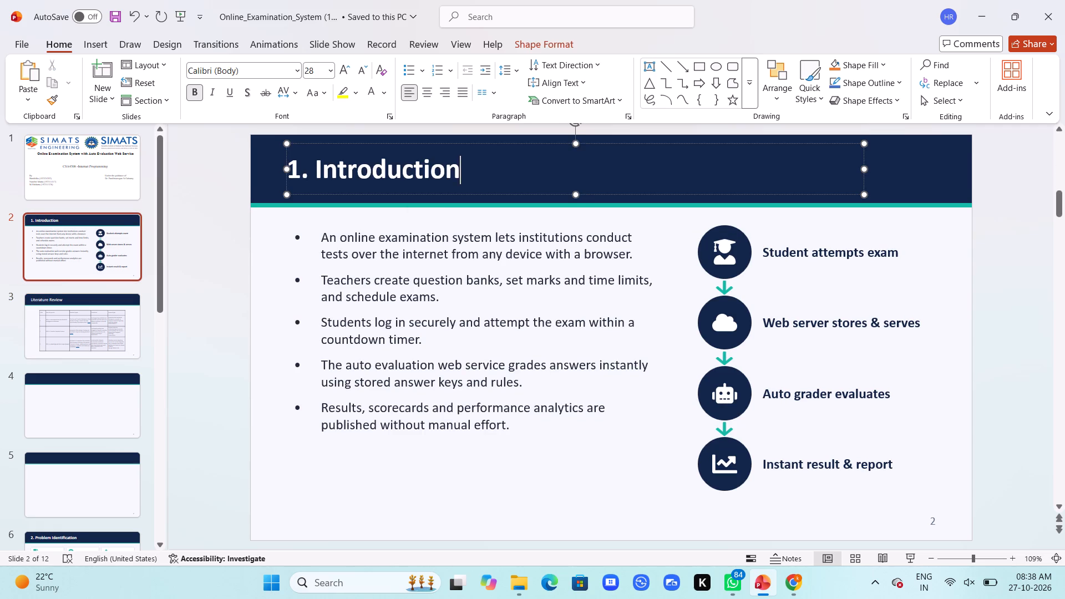
{"action": "left_click_drag", "start_coordinate": [452, 166], "coordinate": [342, 167]}
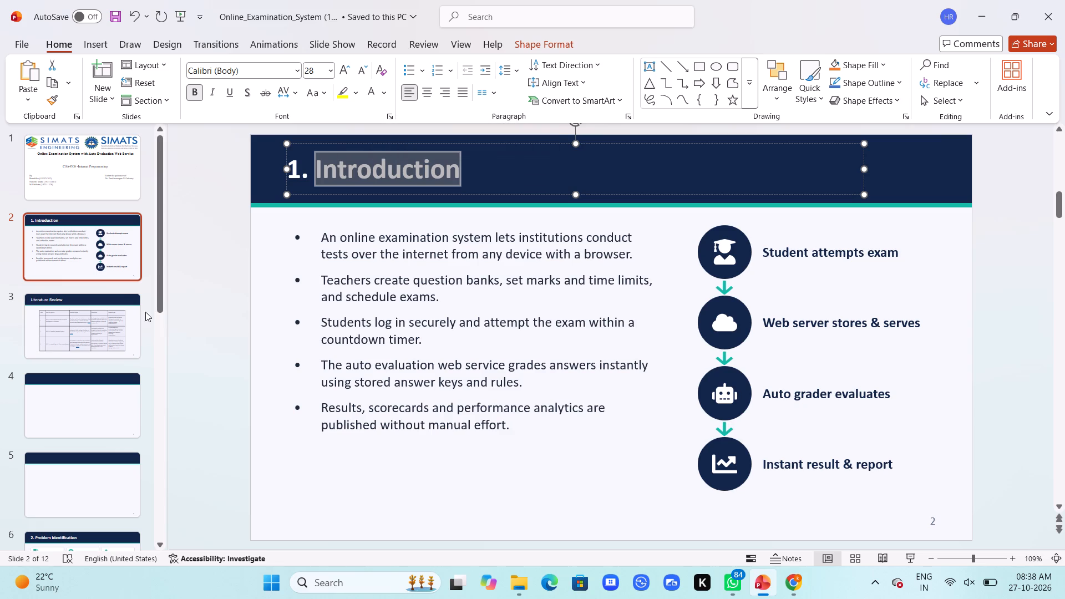
{"action": "left_click", "coordinate": [105, 331]}
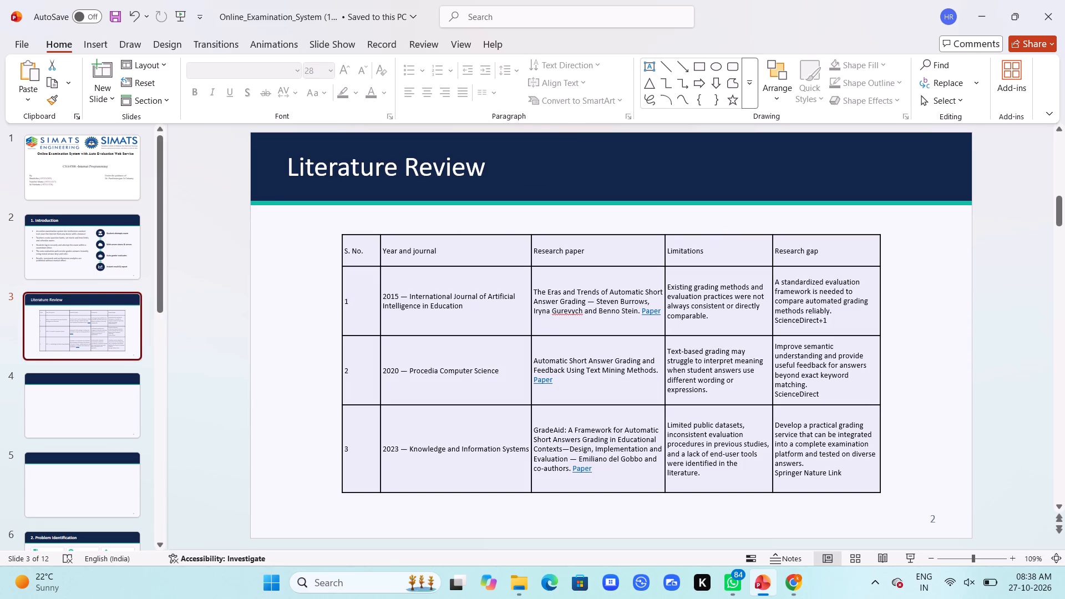
{"action": "left_click_drag", "start_coordinate": [482, 169], "coordinate": [301, 177]}
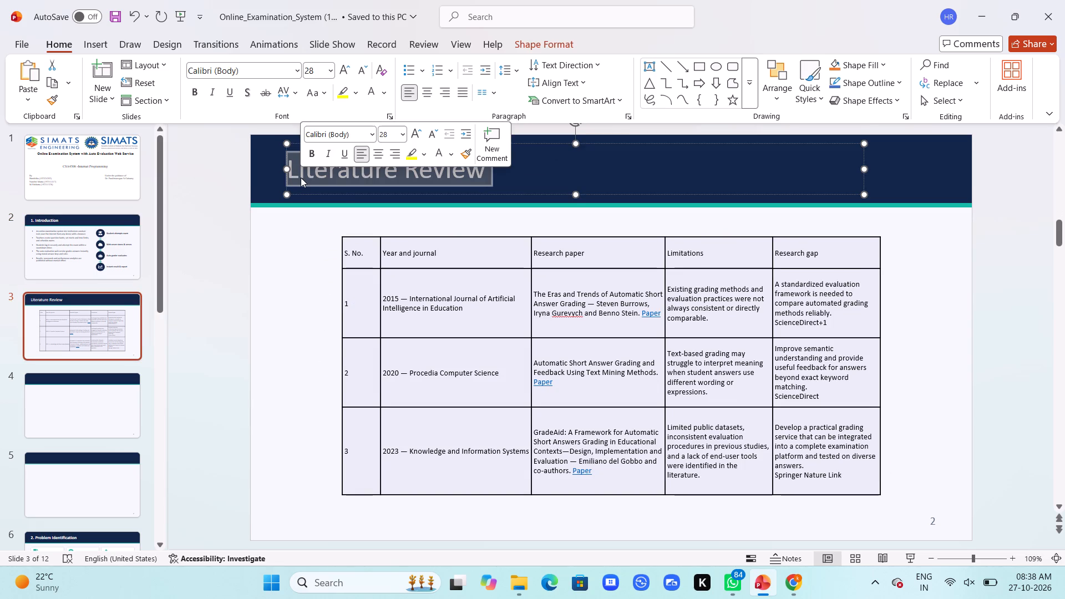
{"action": "key", "text": "ctrl+b"}
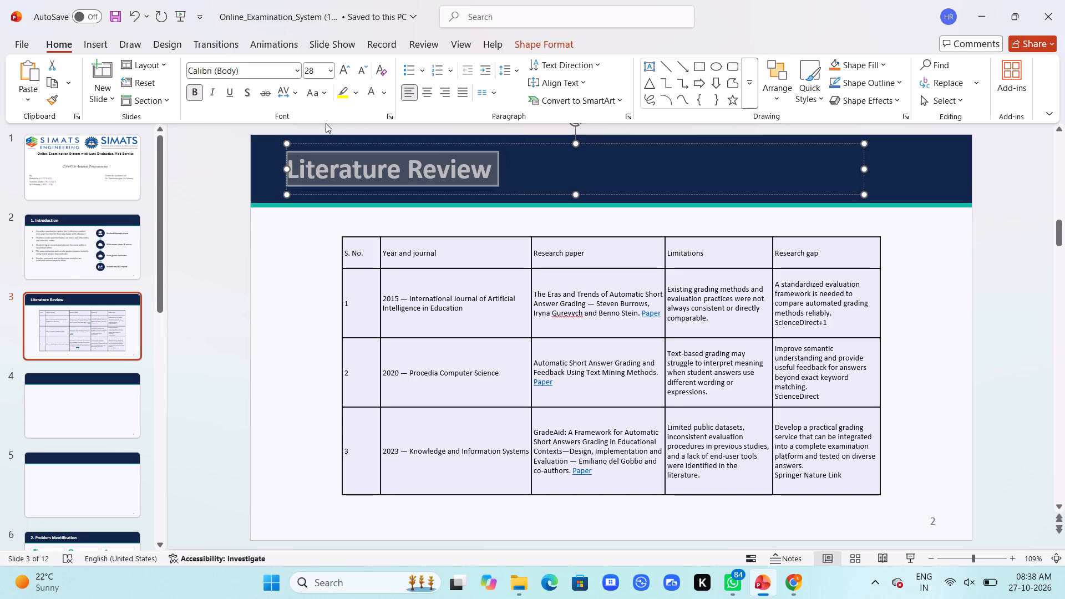
{"action": "left_click", "coordinate": [540, 169]}
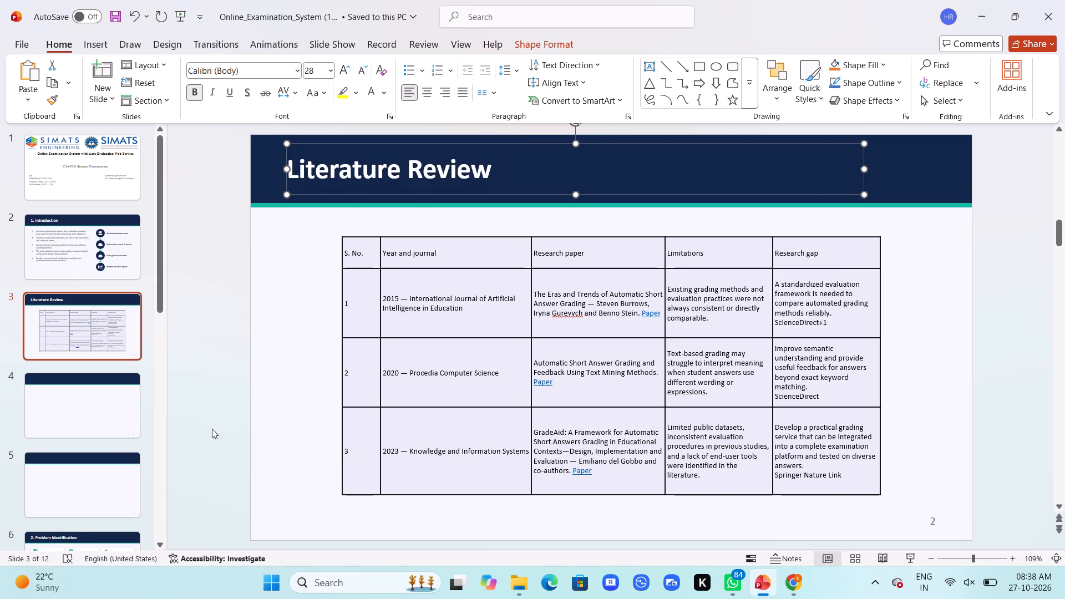
{"action": "left_click", "coordinate": [104, 390]}
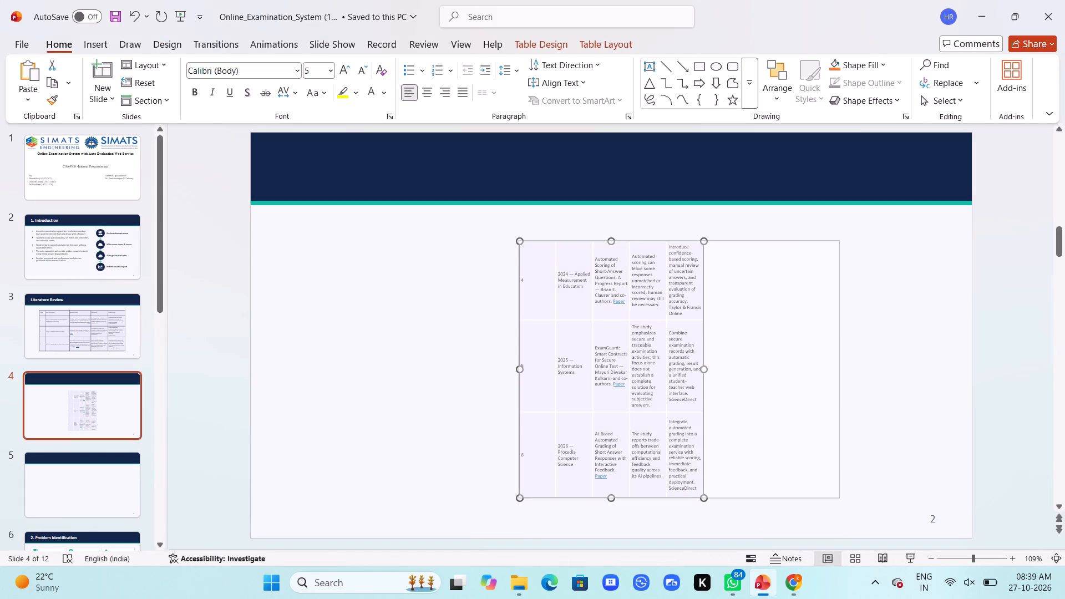
{"action": "left_click_drag", "start_coordinate": [849, 368], "coordinate": [883, 366]}
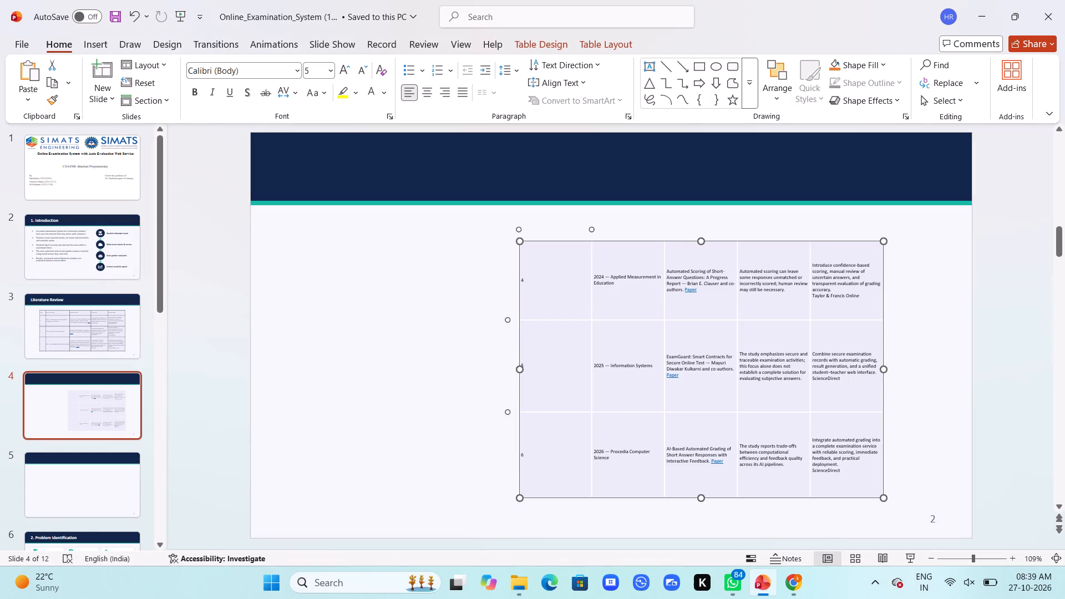
{"action": "left_click_drag", "start_coordinate": [520, 367], "coordinate": [349, 358]}
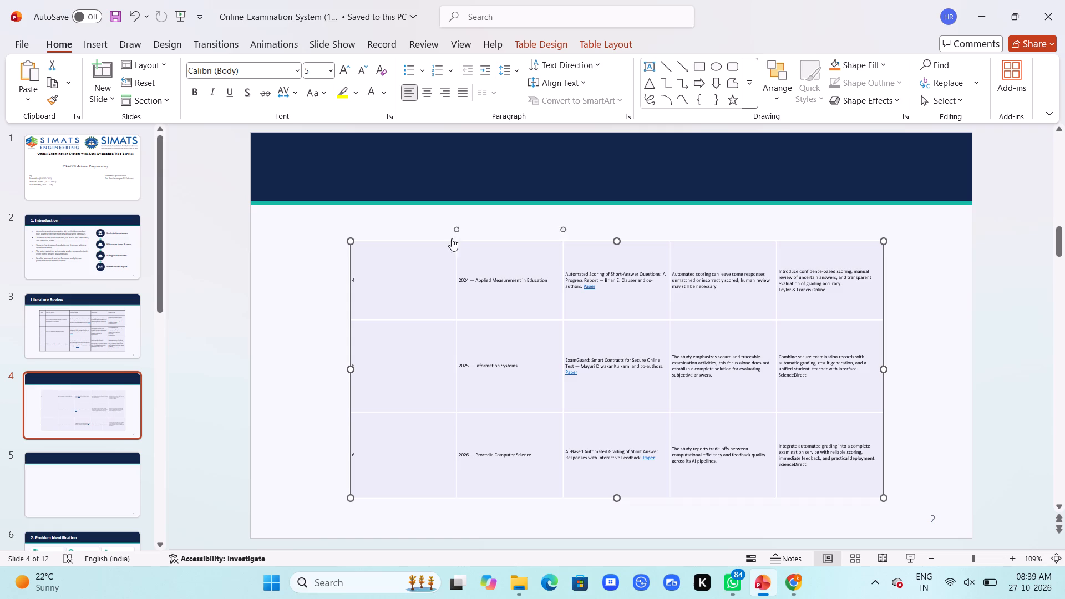
Insert a row above row 4 of the table and paste the copied column headings into it.
{"action": "left_click", "coordinate": [447, 265]}
{"action": "left_click_drag", "start_coordinate": [447, 265], "coordinate": [699, 276]}
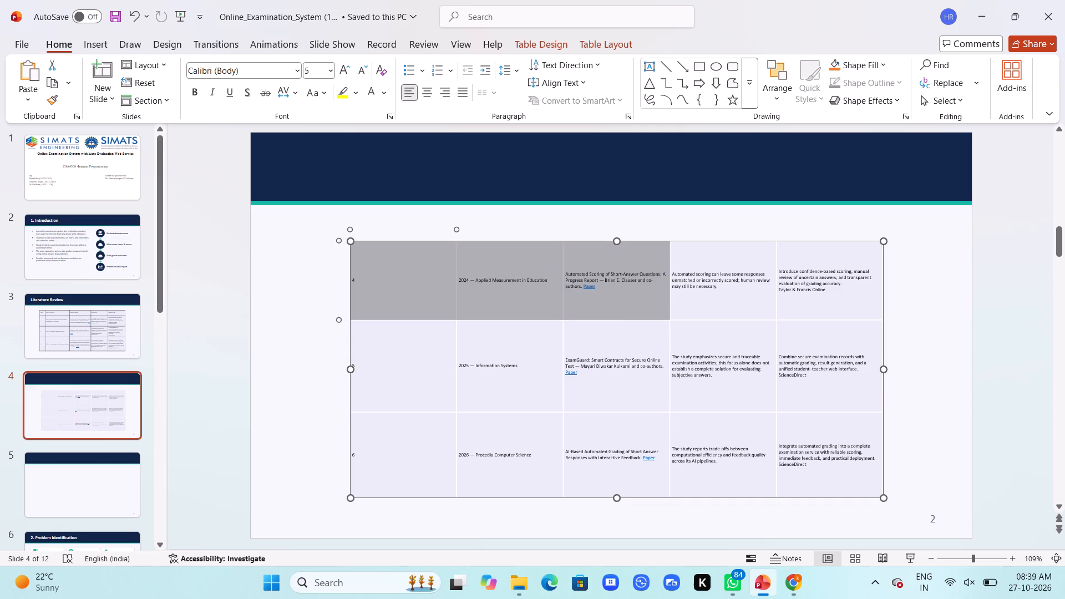
{"action": "left_click_drag", "start_coordinate": [699, 276], "coordinate": [831, 270]}
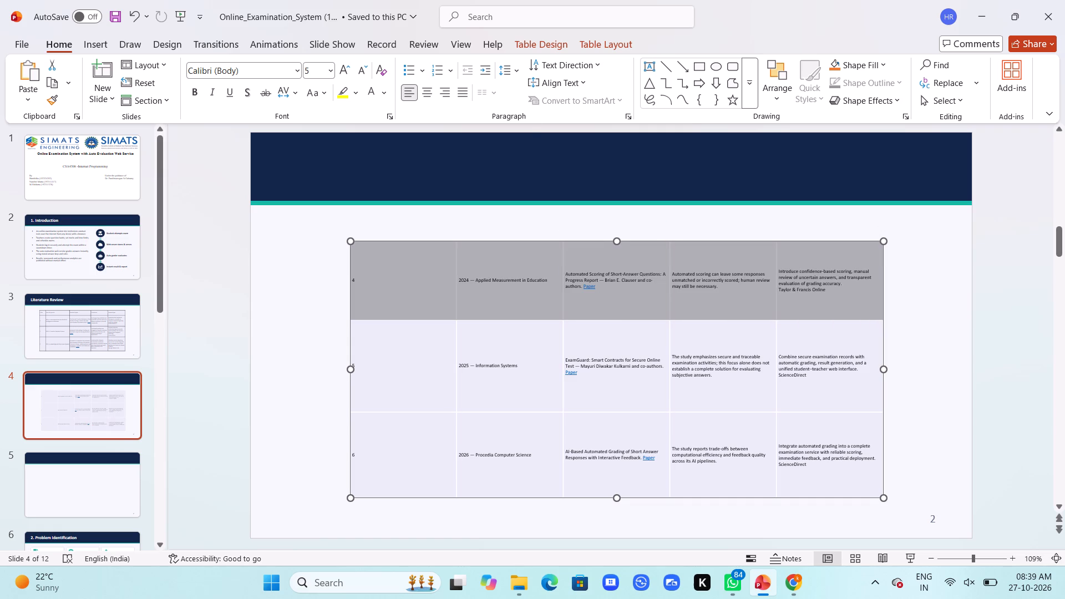
{"action": "left_click", "coordinate": [607, 51]}
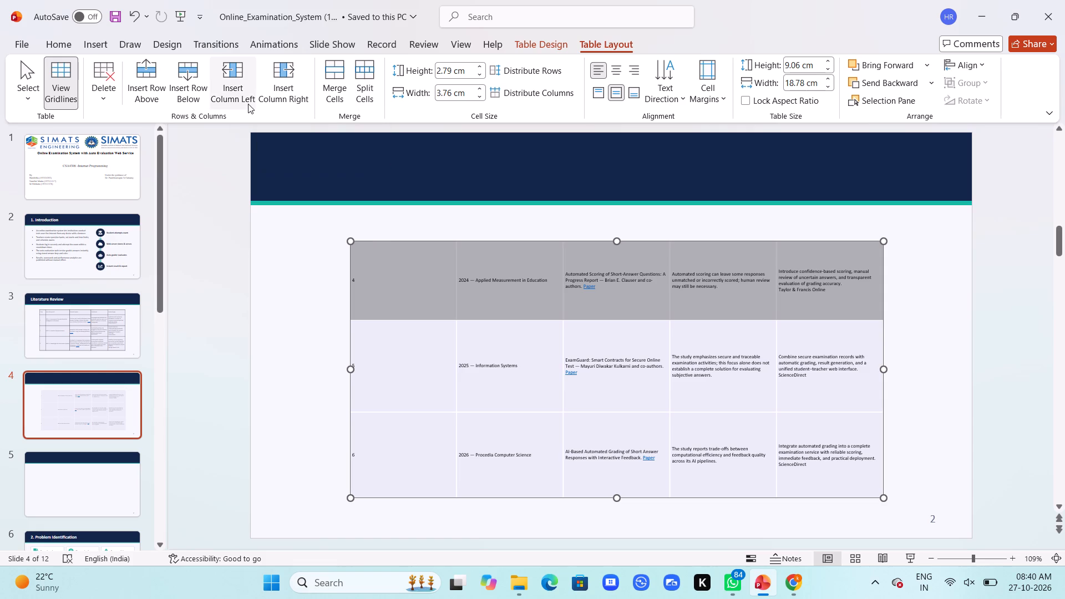
{"action": "left_click", "coordinate": [146, 73]}
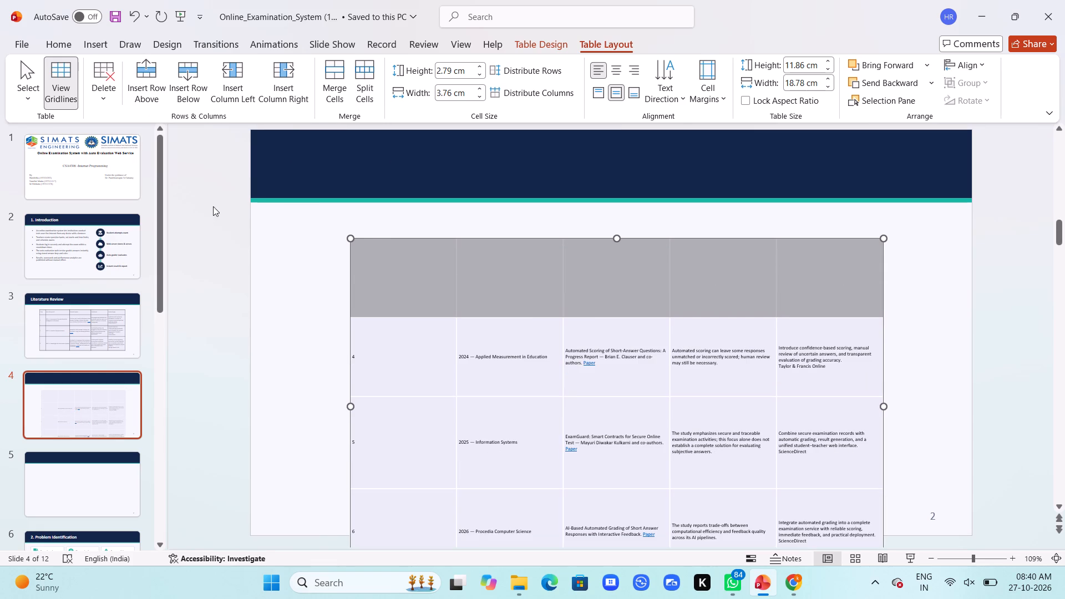
{"action": "key", "text": "ctrl+v"}
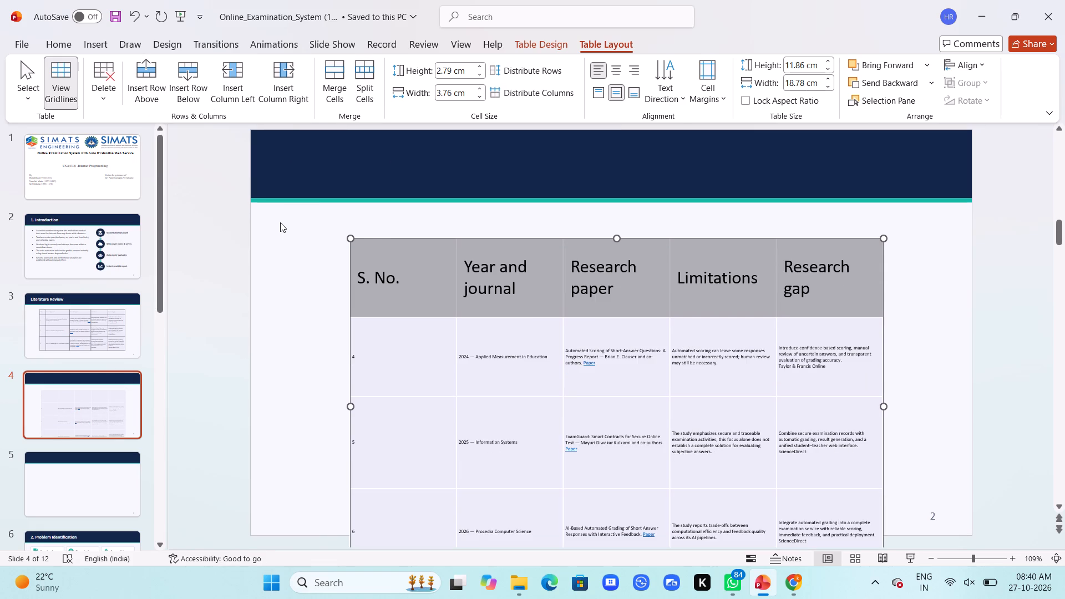
Narrow the S. No. column to fit its heading.
{"action": "double_click", "coordinate": [361, 278]}
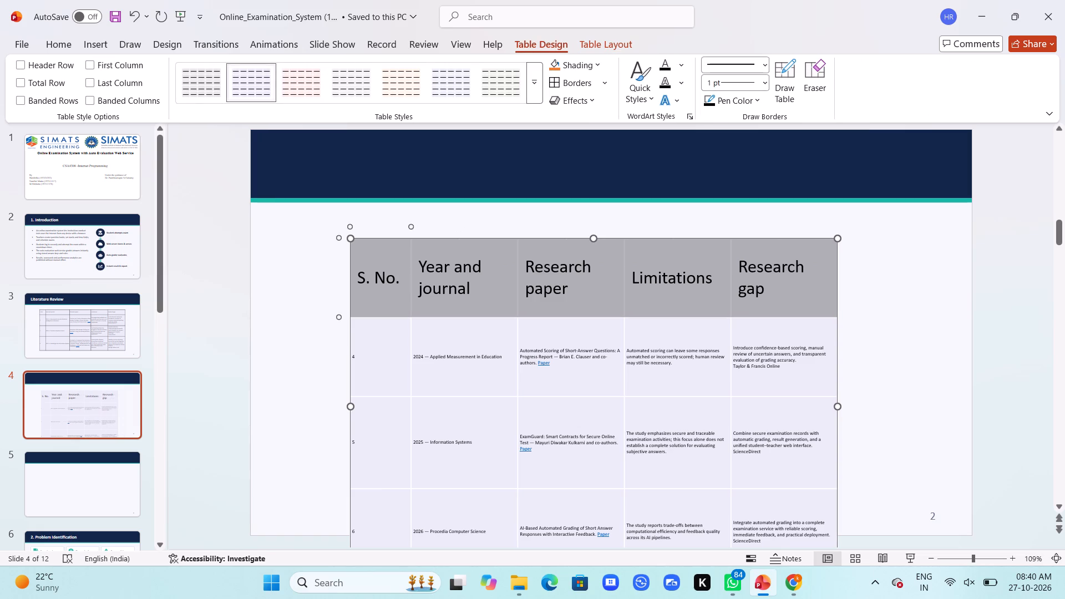
Reduce the font size of all five column headings in slide 4's table to 14.
{"action": "left_click_drag", "start_coordinate": [363, 280], "coordinate": [570, 287]}
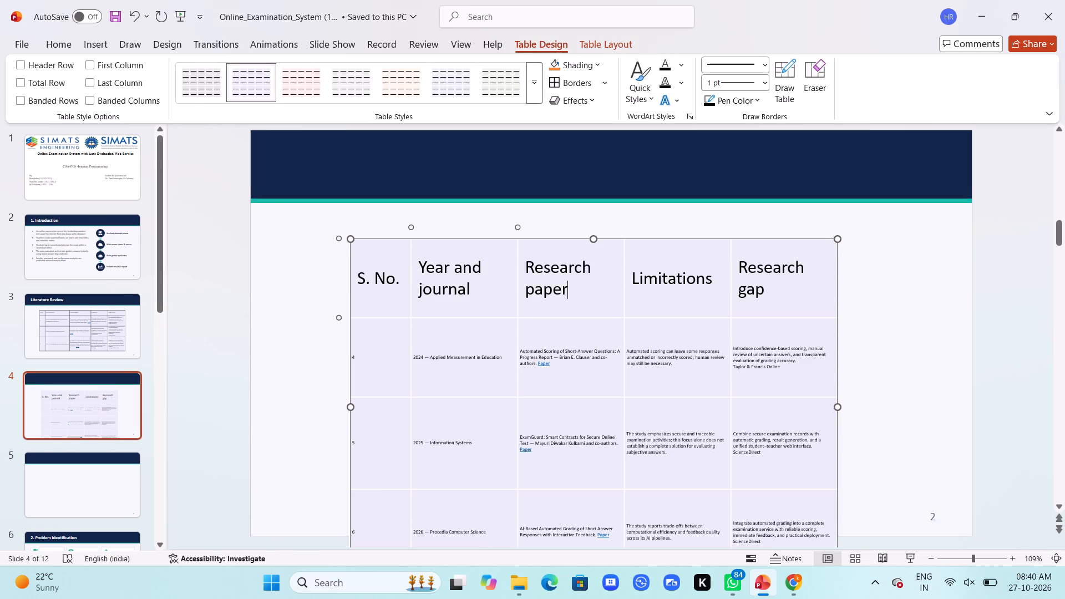
{"action": "left_click", "coordinate": [361, 280]}
{"action": "left_click_drag", "start_coordinate": [368, 279], "coordinate": [722, 264]}
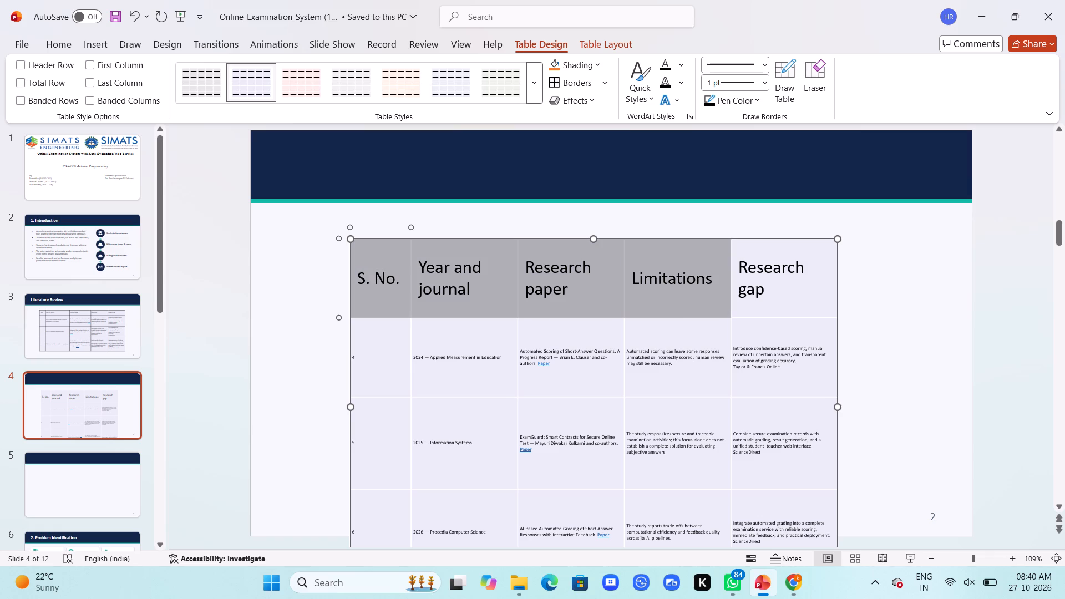
{"action": "left_click_drag", "start_coordinate": [722, 264], "coordinate": [762, 268]}
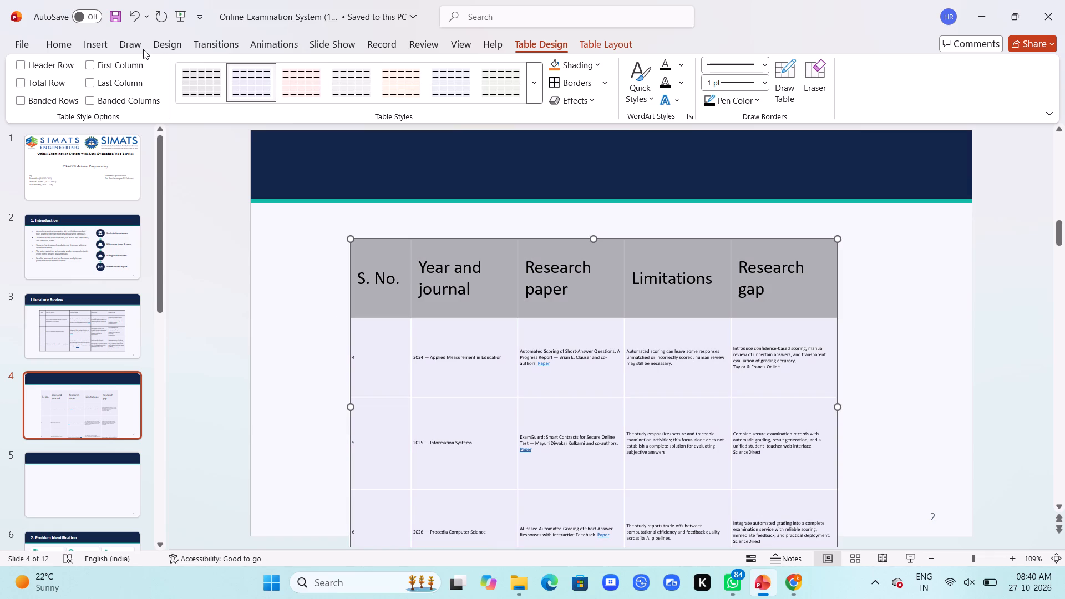
{"action": "left_click", "coordinate": [60, 43]}
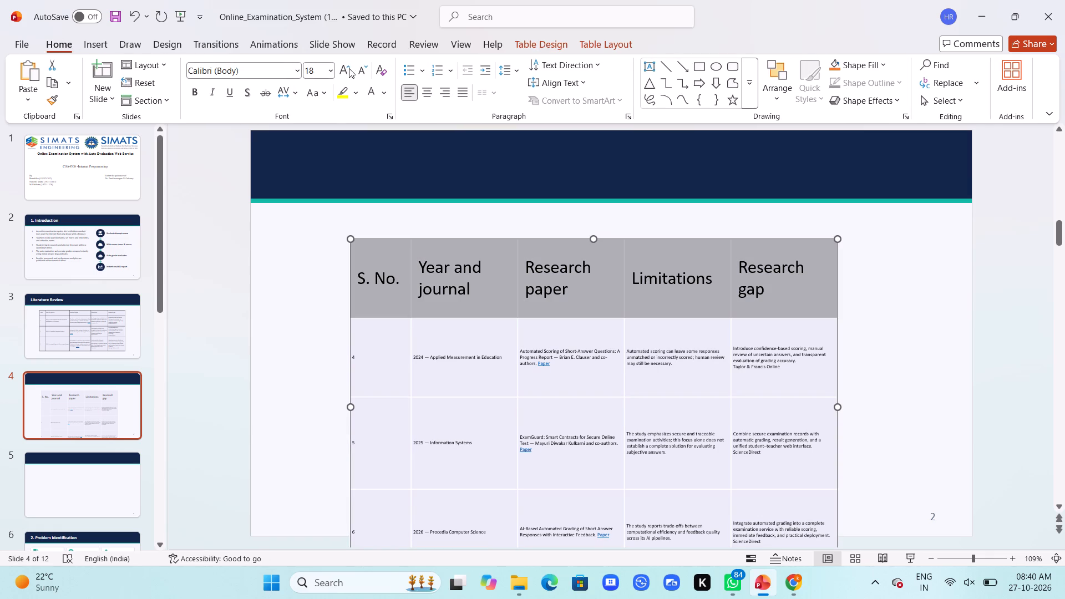
{"action": "left_click", "coordinate": [360, 68]}
{"action": "left_click", "coordinate": [360, 68]}
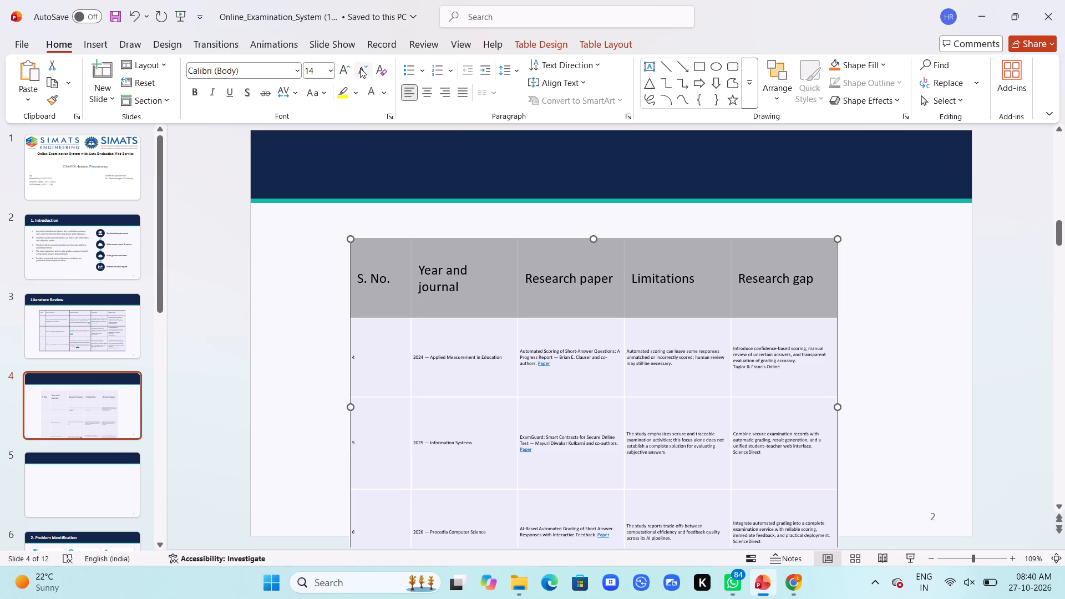
Apply All Borders to every cell of slide 4's table.
{"action": "left_click", "coordinate": [316, 314]}
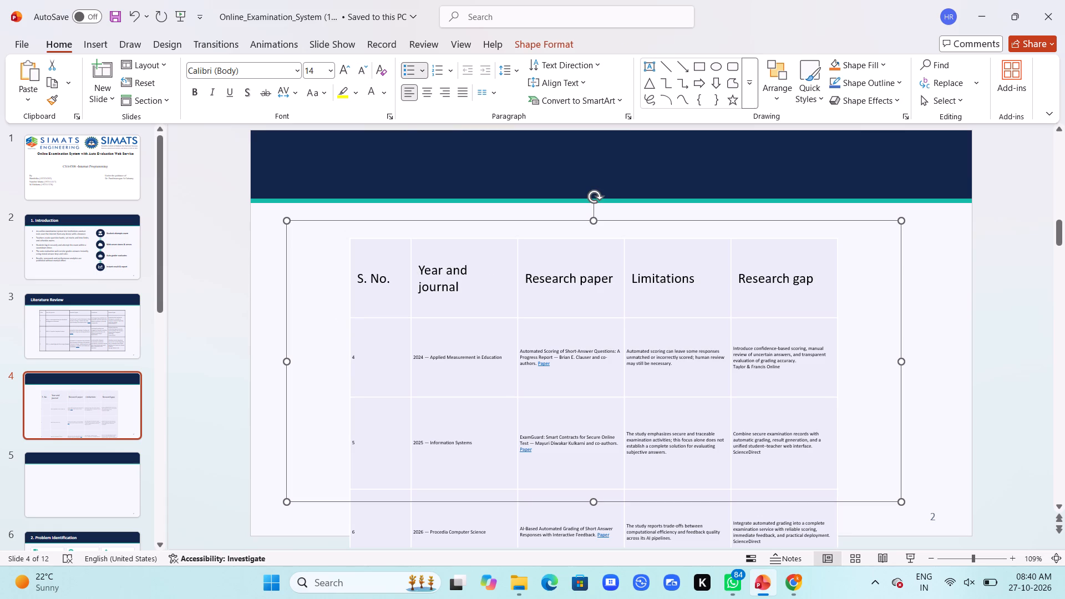
{"action": "left_click_drag", "start_coordinate": [395, 317], "coordinate": [394, 295]}
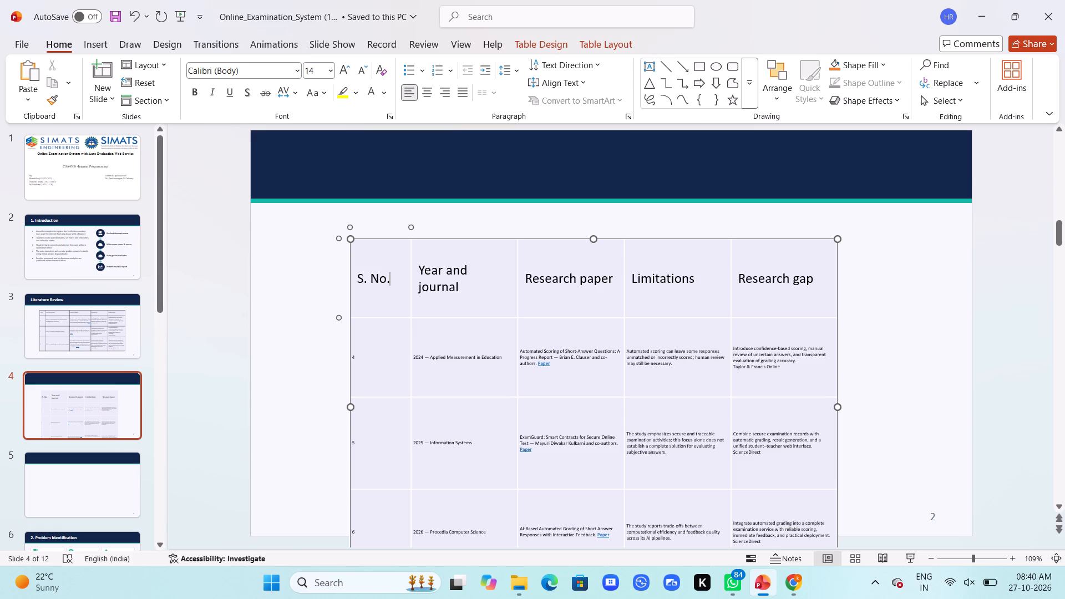
{"action": "left_click_drag", "start_coordinate": [385, 263], "coordinate": [661, 349]}
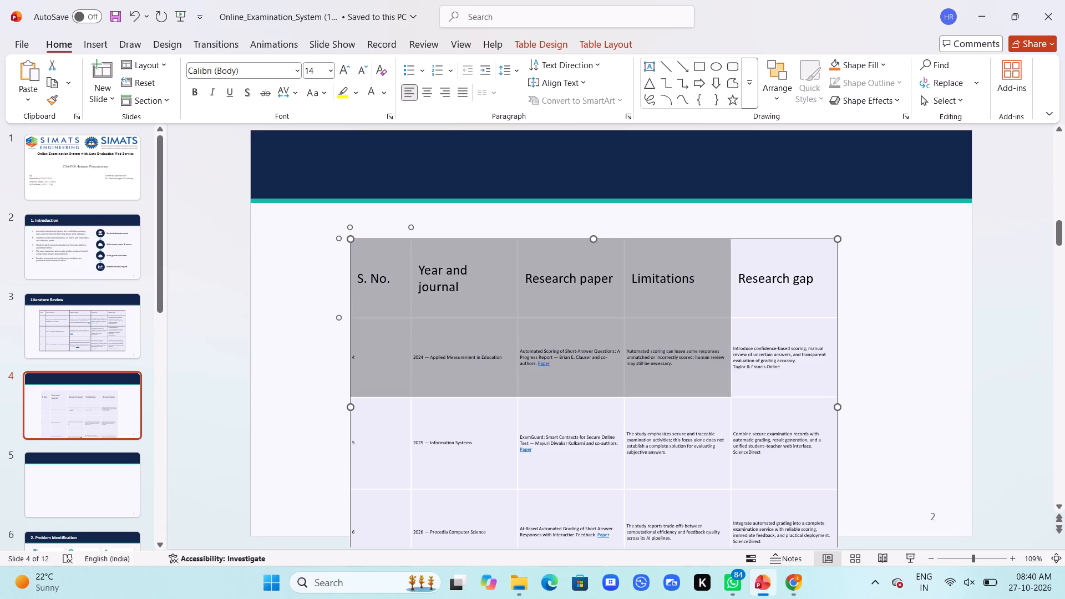
{"action": "left_click_drag", "start_coordinate": [661, 349], "coordinate": [768, 496]}
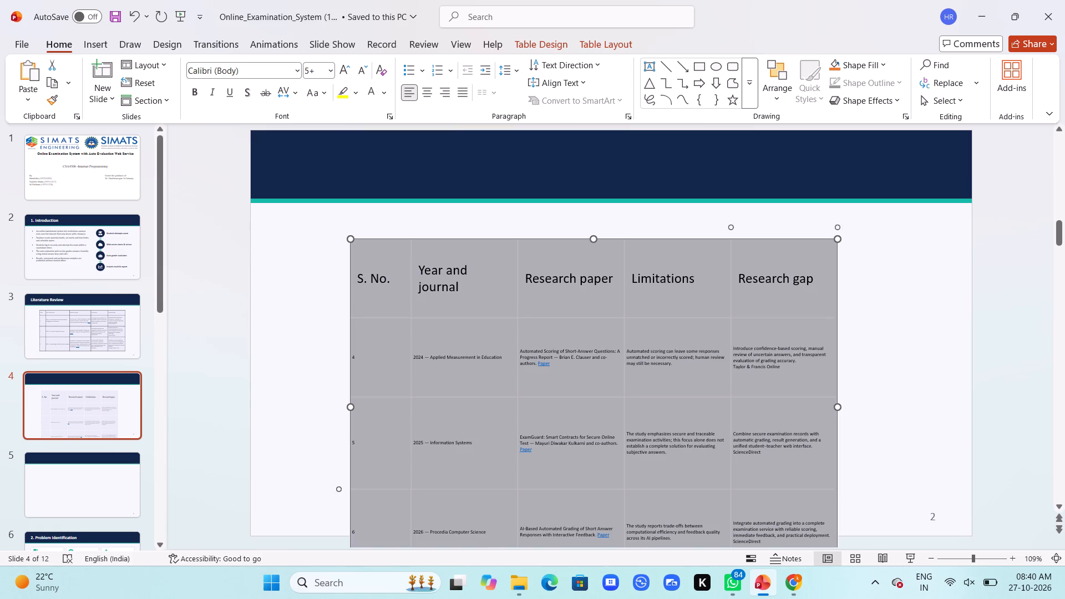
{"action": "left_click", "coordinate": [558, 47]}
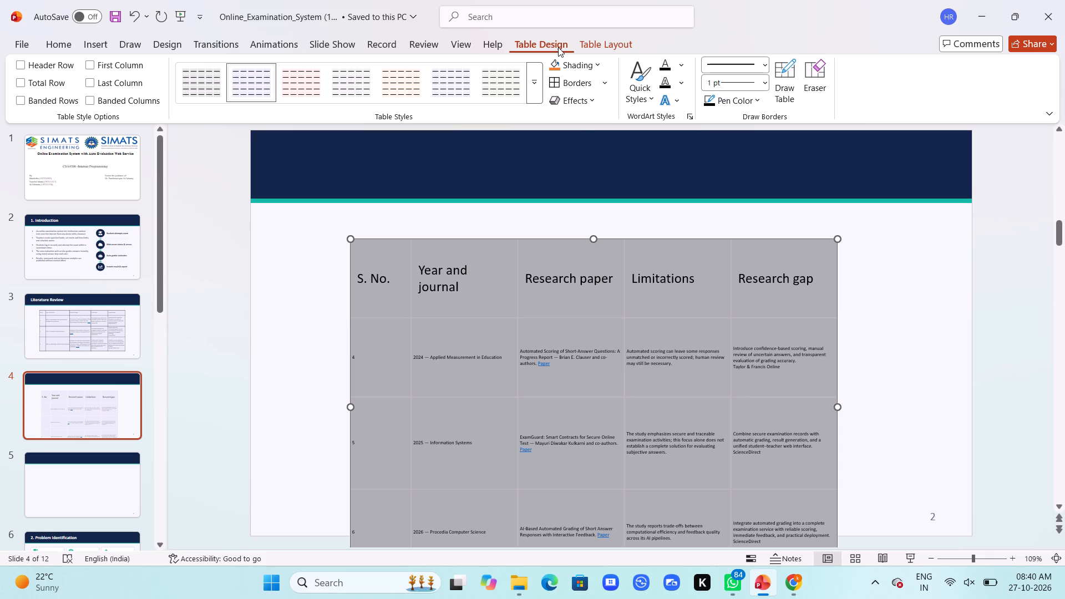
{"action": "left_click", "coordinate": [601, 82]}
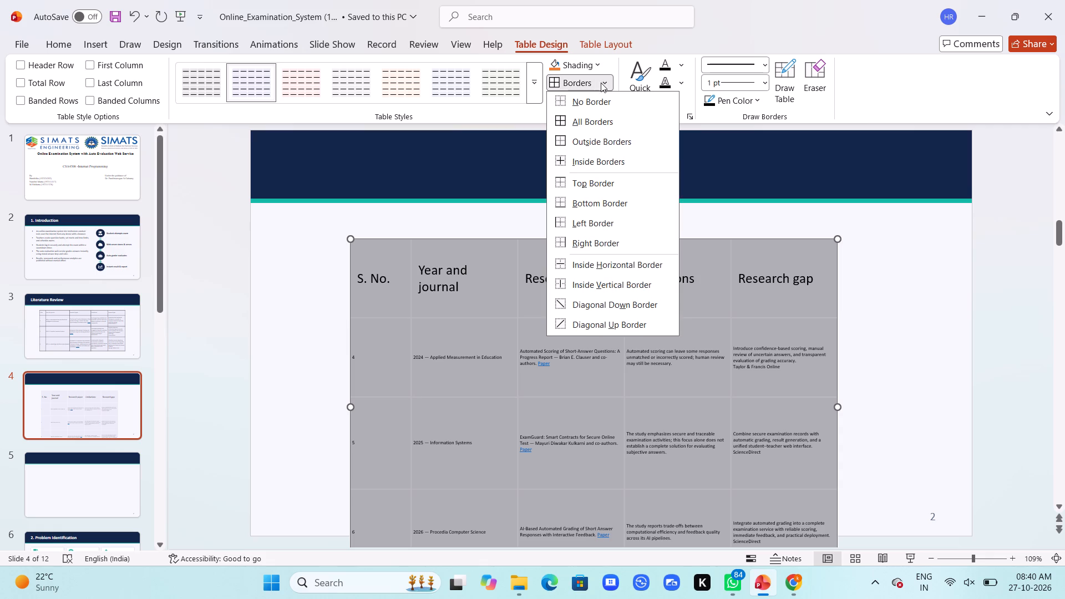
{"action": "left_click", "coordinate": [583, 124]}
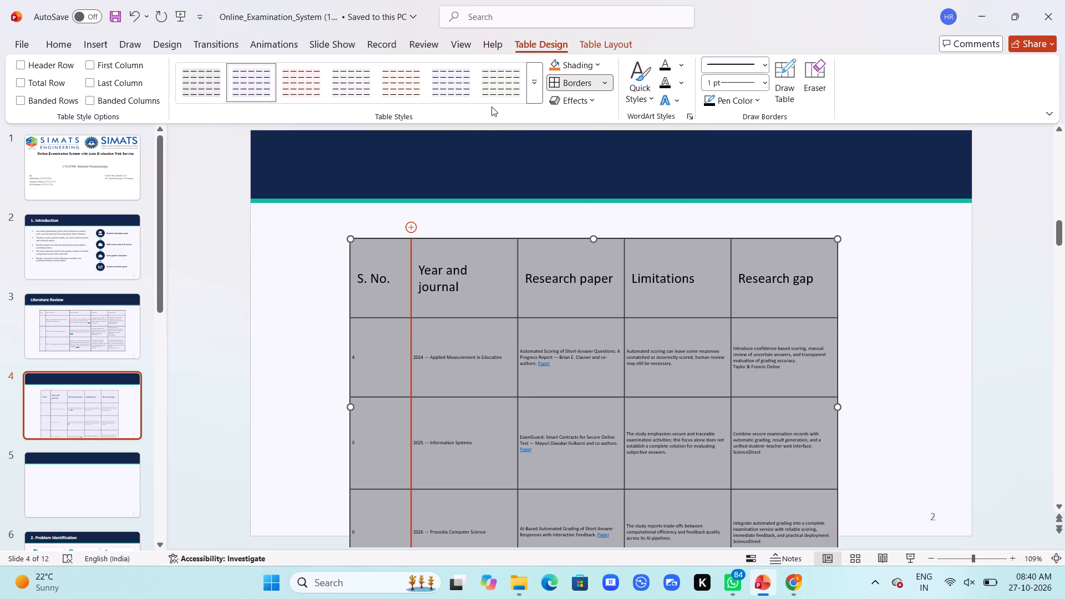
Reduce the heights of the header row and row 4 so the table fits within slide 4.
{"action": "left_click", "coordinate": [376, 317]}
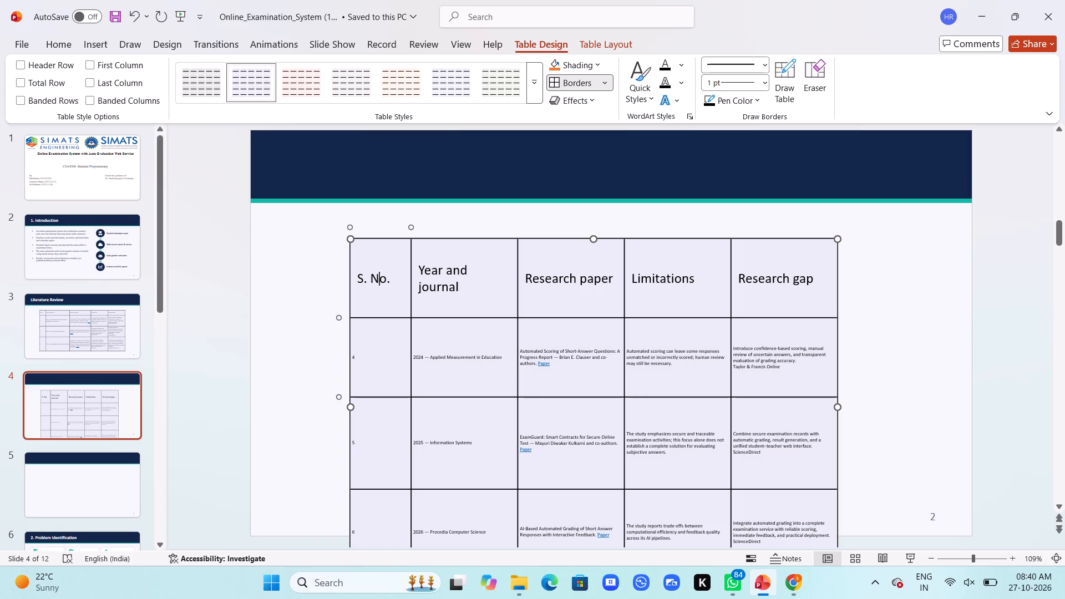
{"action": "left_click", "coordinate": [368, 318]}
{"action": "left_click_drag", "start_coordinate": [367, 319], "coordinate": [364, 298]}
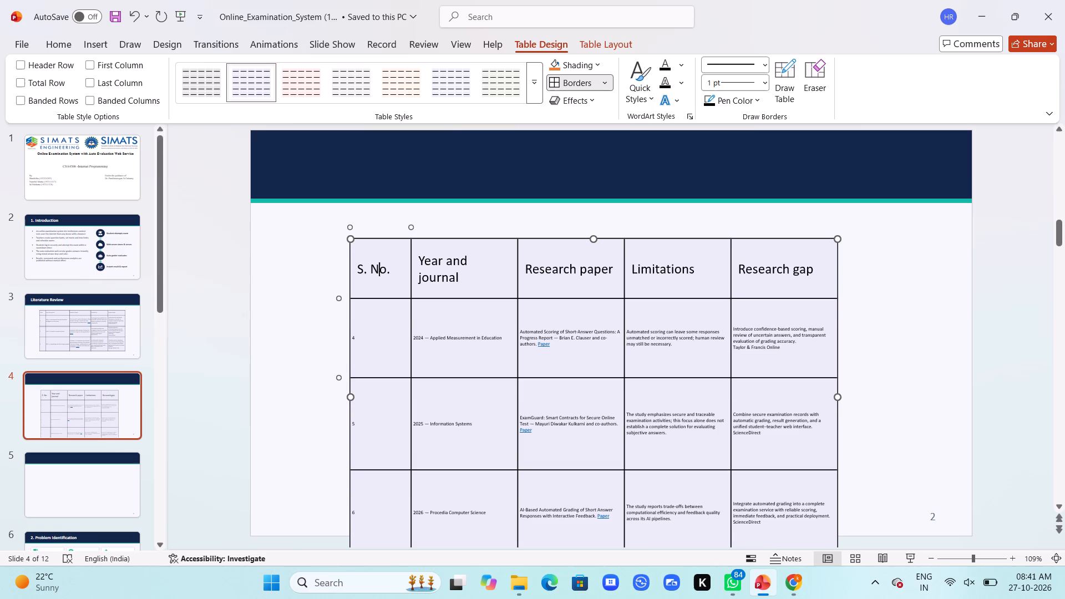
{"action": "left_click_drag", "start_coordinate": [372, 378], "coordinate": [372, 353]}
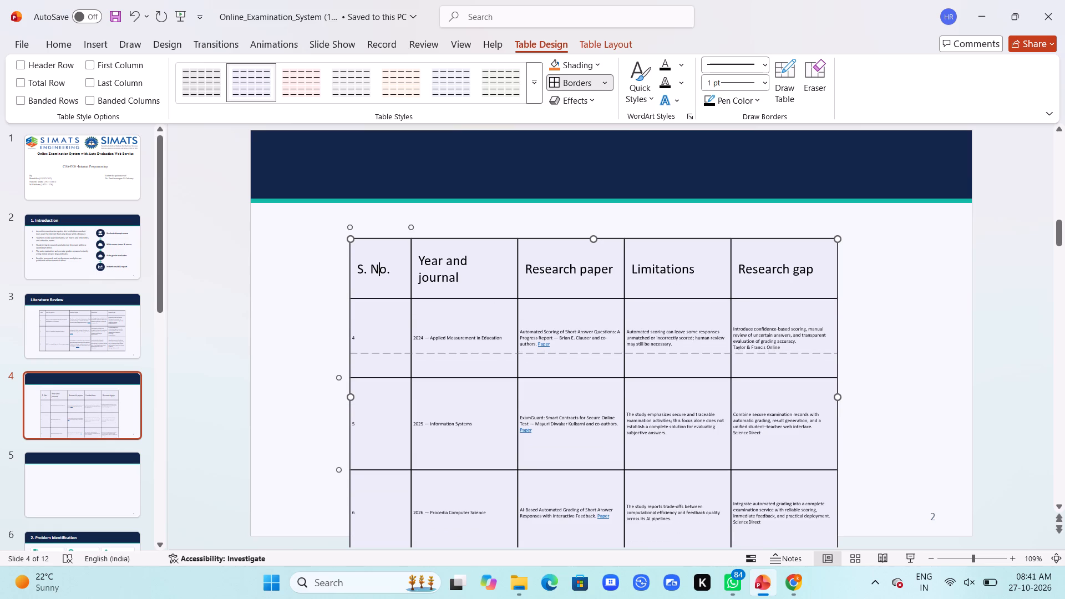
{"action": "left_click_drag", "start_coordinate": [372, 353], "coordinate": [372, 354]}
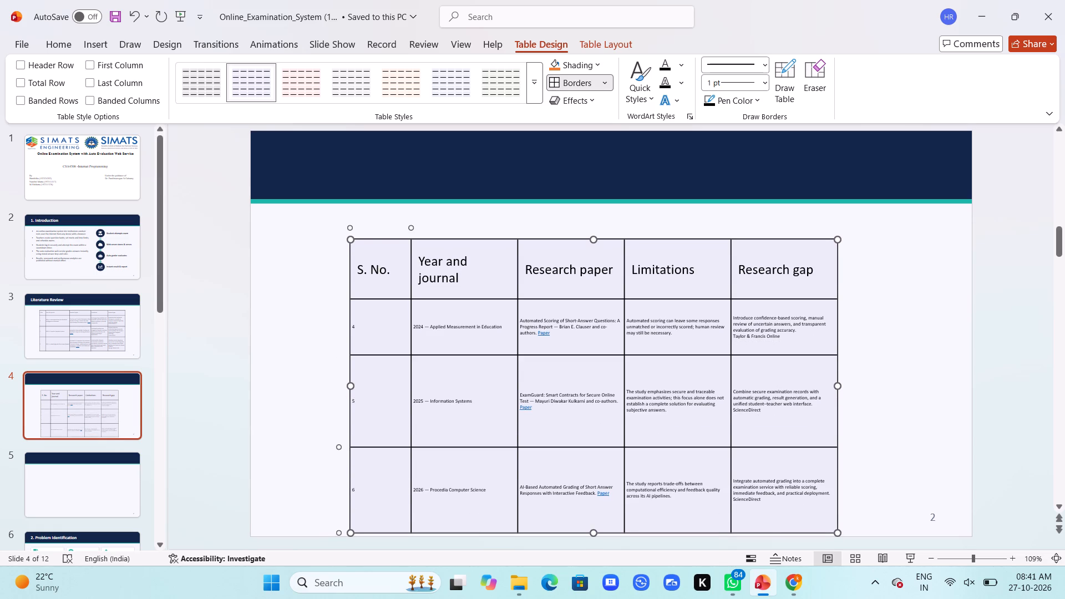
Reduce the heights of rows 5 and 6 in slide 4's table and shift the table slightly upward.
{"action": "left_click_drag", "start_coordinate": [371, 448], "coordinate": [366, 413]}
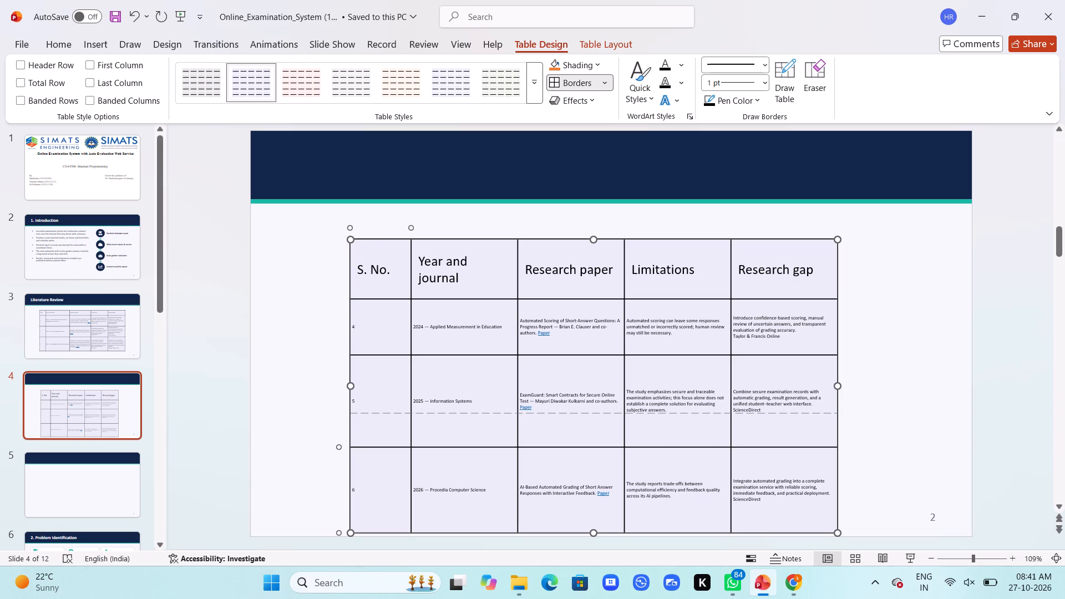
{"action": "left_click_drag", "start_coordinate": [366, 413], "coordinate": [366, 420]}
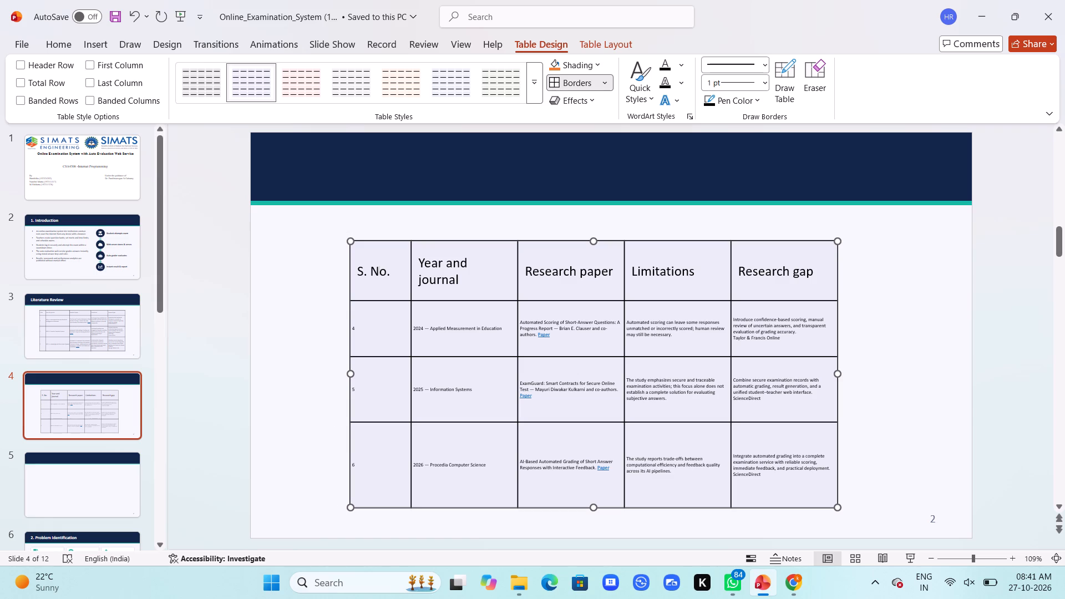
{"action": "left_click_drag", "start_coordinate": [373, 505], "coordinate": [374, 494]}
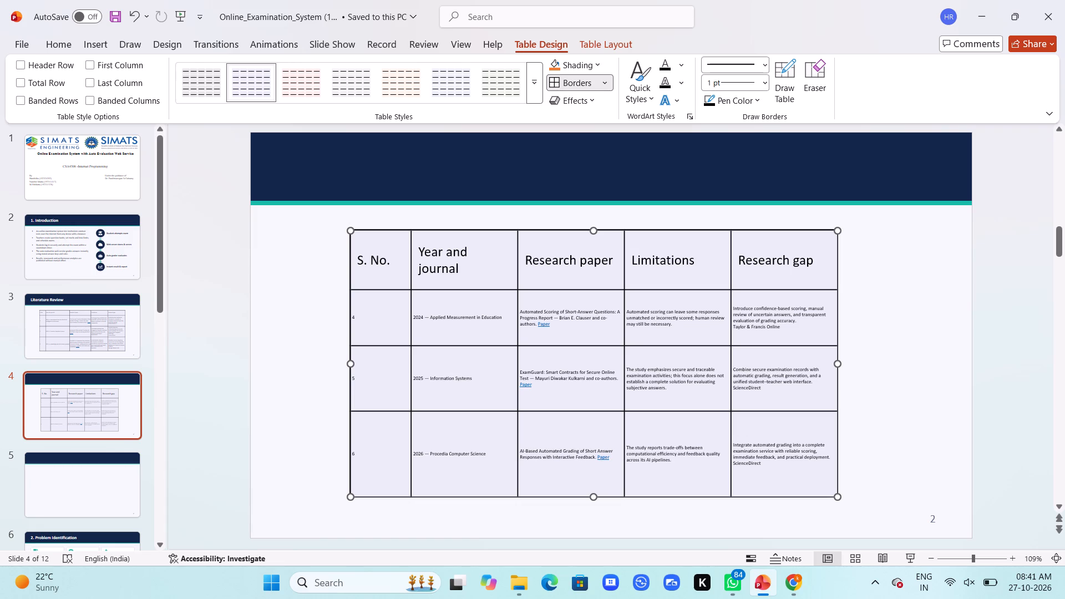
{"action": "left_click_drag", "start_coordinate": [378, 493], "coordinate": [377, 486]}
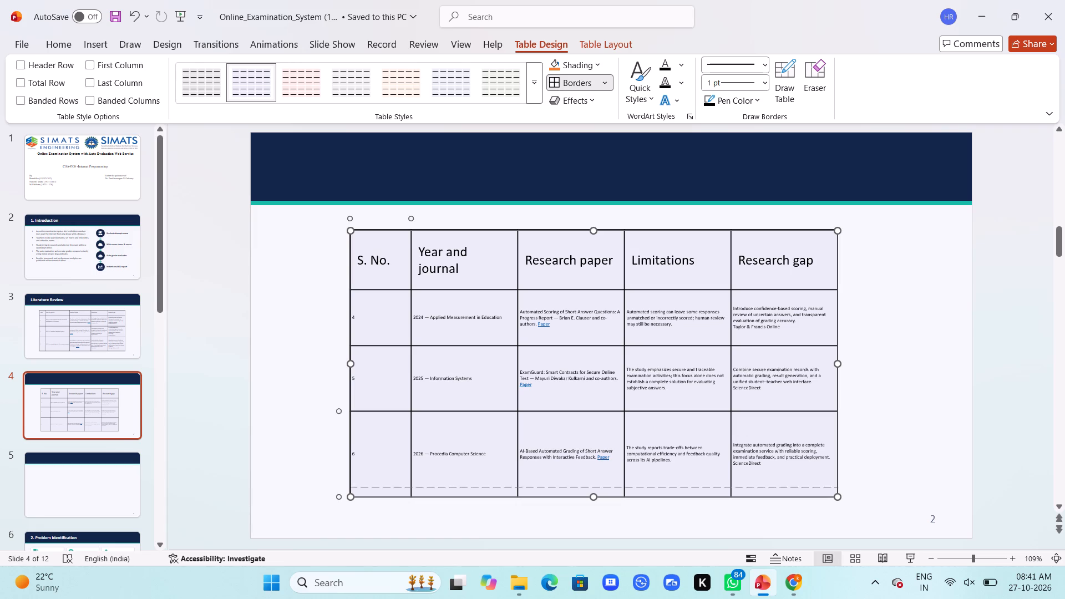
{"action": "left_click_drag", "start_coordinate": [377, 486], "coordinate": [376, 468]}
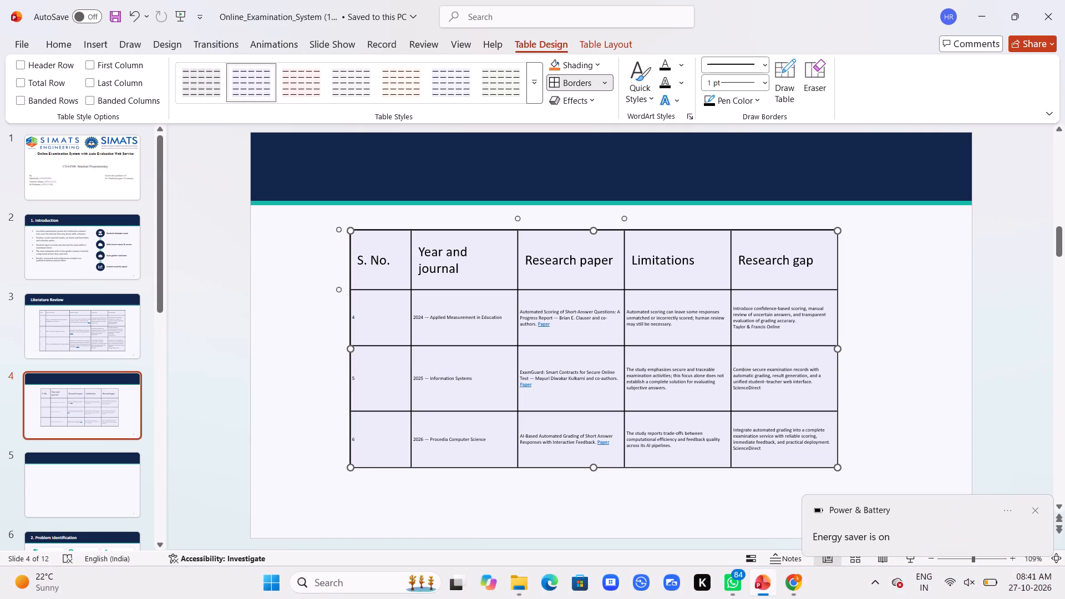
Enlarge slide 4's table in width and height and centre it in the space below the header band.
{"action": "left_click_drag", "start_coordinate": [515, 230], "coordinate": [522, 266]}
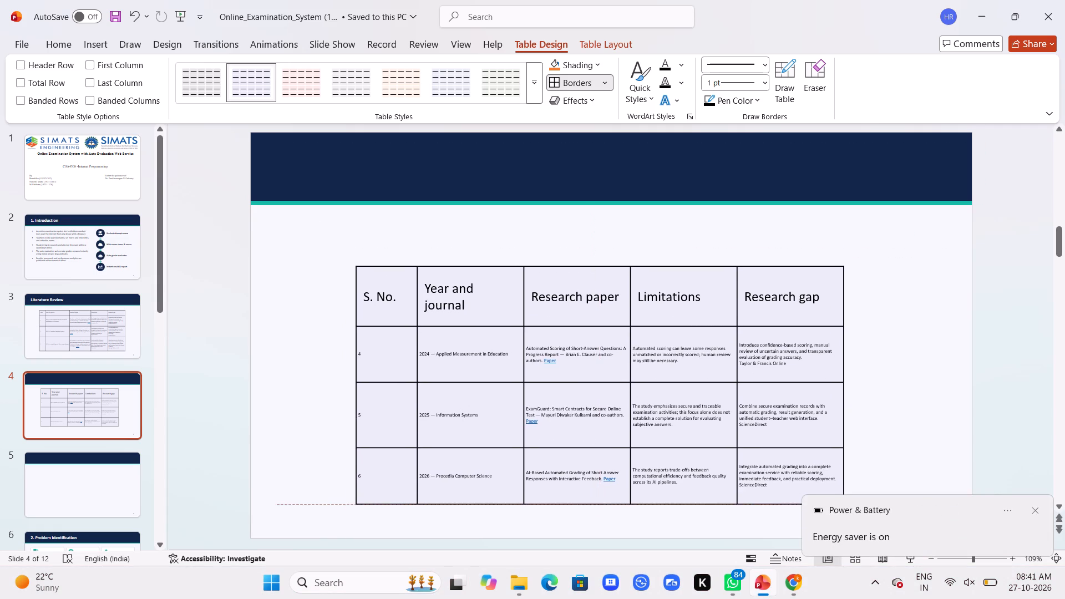
{"action": "left_click_drag", "start_coordinate": [522, 266], "coordinate": [527, 266]}
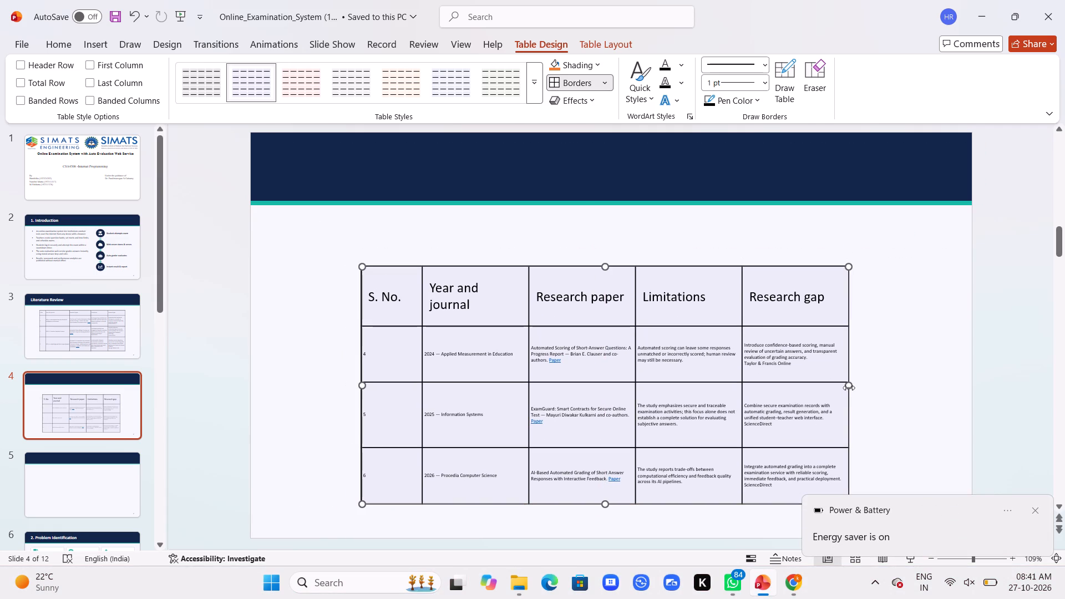
{"action": "left_click_drag", "start_coordinate": [848, 387], "coordinate": [913, 379]}
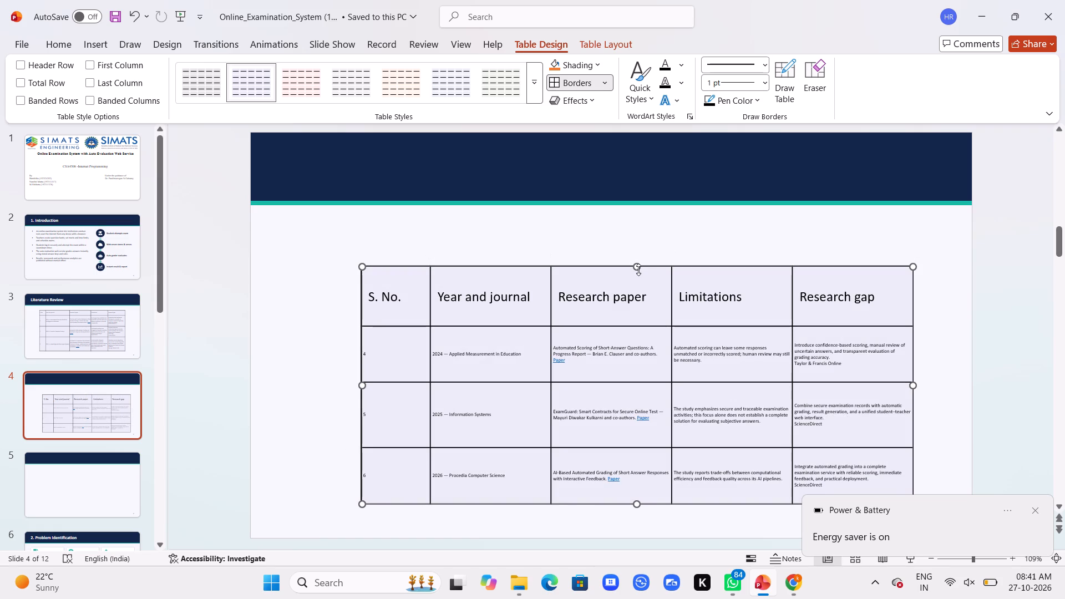
{"action": "left_click_drag", "start_coordinate": [638, 270], "coordinate": [636, 240]}
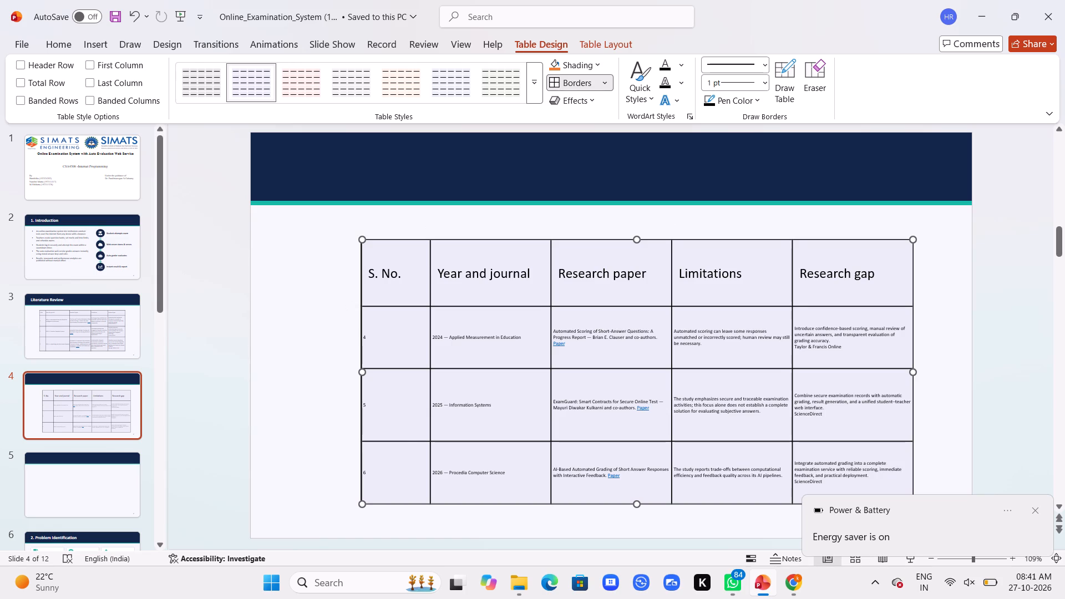
{"action": "left_click_drag", "start_coordinate": [510, 241], "coordinate": [481, 237]}
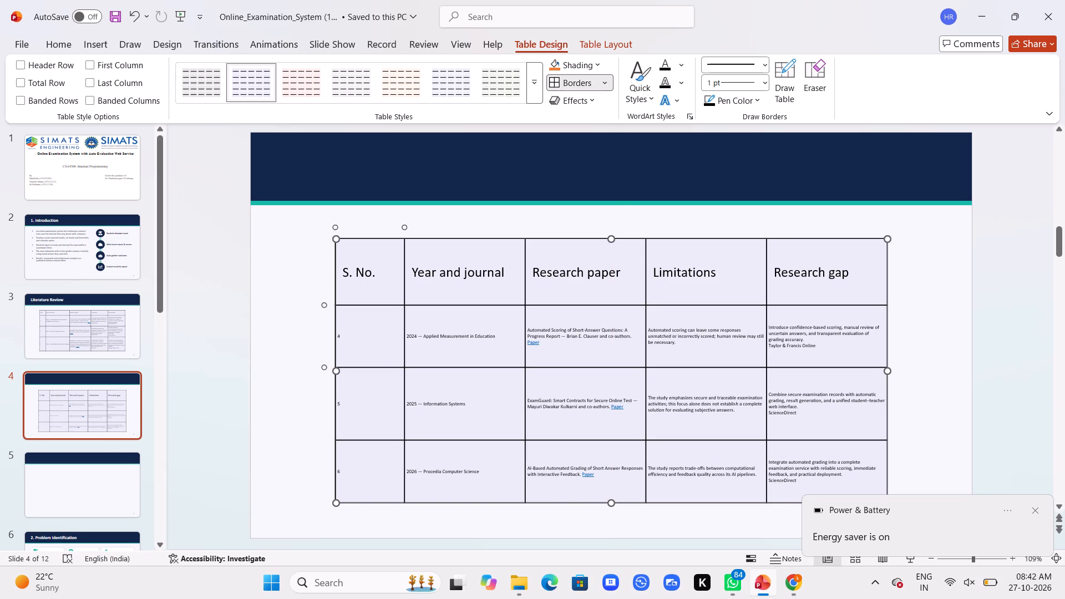
Format the text of rows 4, 5 and 6 in slide 4's table as Times New Roman, size 8.
{"action": "left_click_drag", "start_coordinate": [346, 336], "coordinate": [775, 481]}
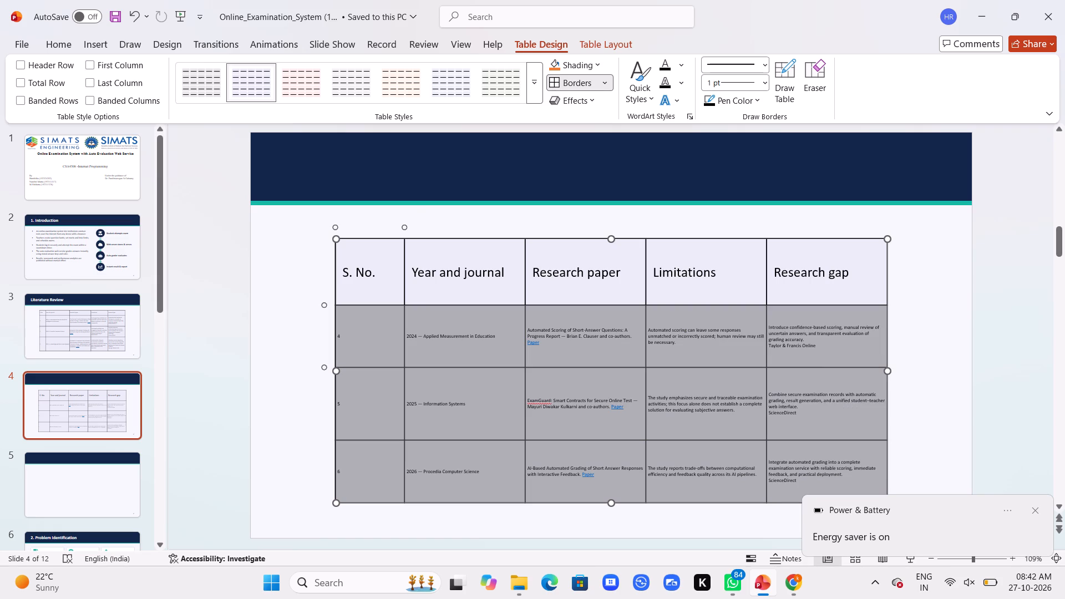
{"action": "left_click_drag", "start_coordinate": [775, 481], "coordinate": [778, 483]}
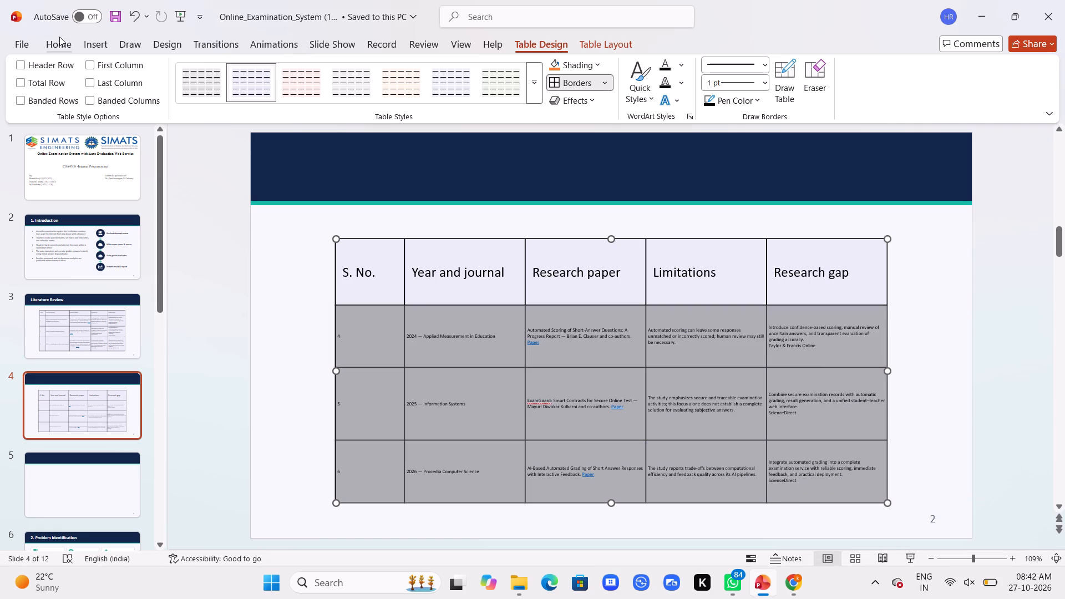
{"action": "left_click", "coordinate": [59, 37]}
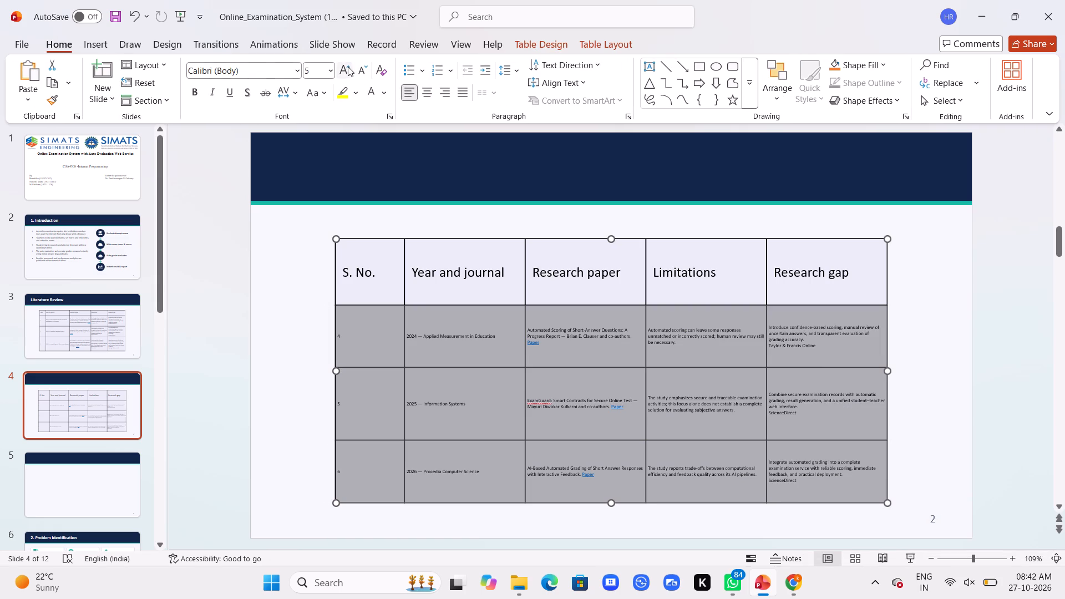
{"action": "left_click", "coordinate": [348, 67]}
{"action": "left_click", "coordinate": [348, 67]}
{"action": "left_click", "coordinate": [348, 67]}
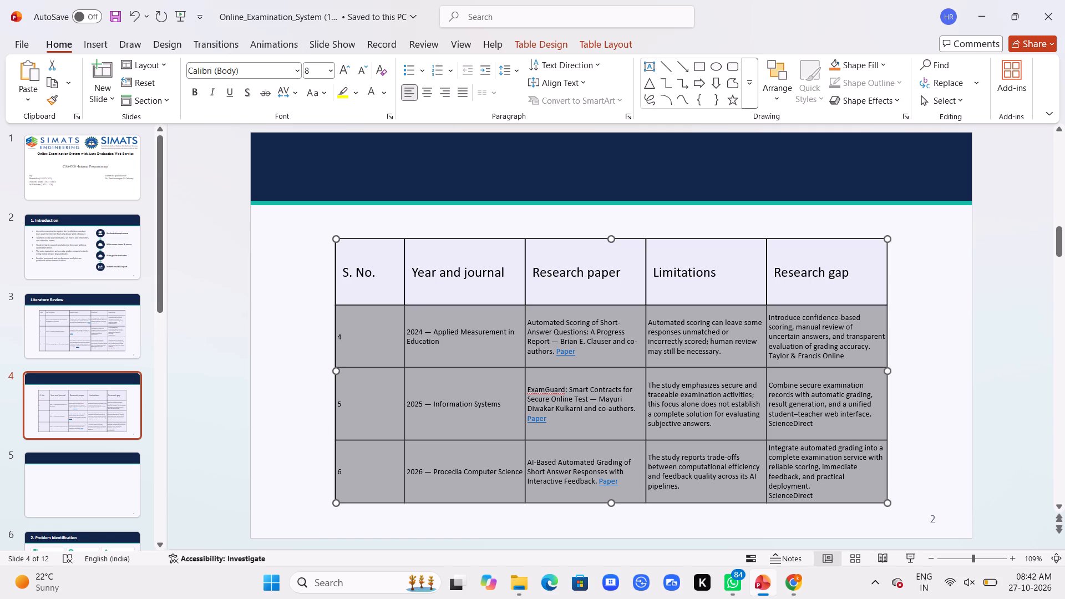
{"action": "left_click", "coordinate": [252, 72]}
{"action": "key", "text": "BackSpace"}
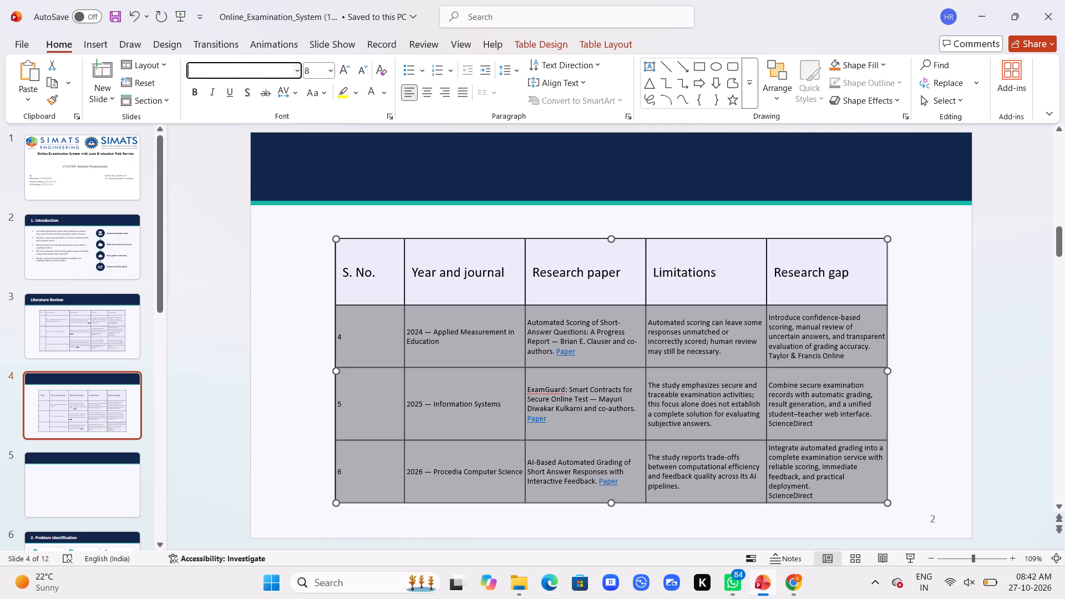
{"action": "type", "text": "ti"}
{"action": "key", "text": "Return"}
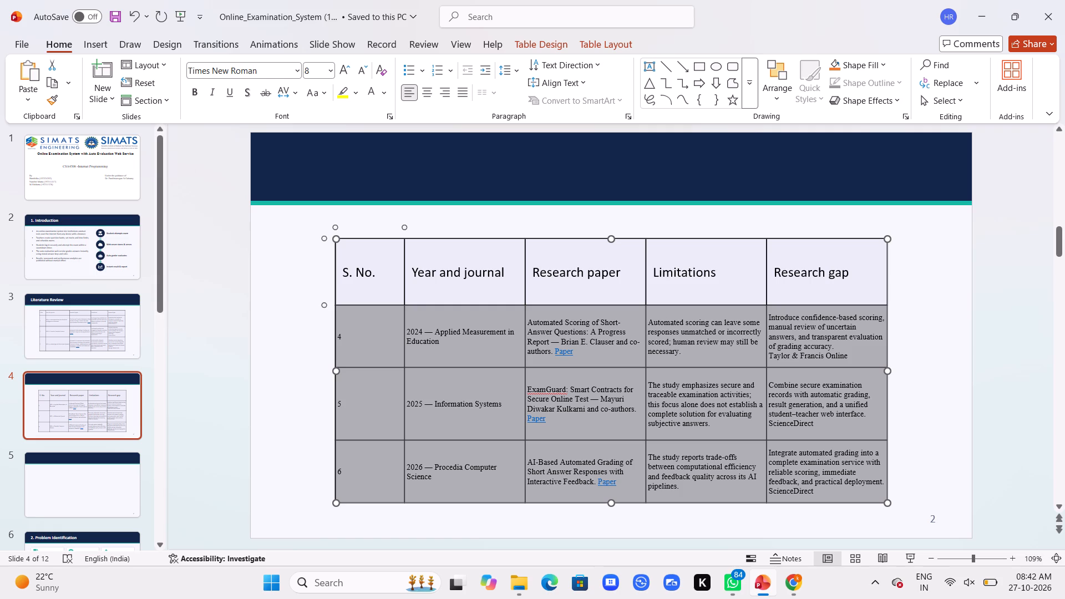
Set all five column headings in slide 4's table to Times New Roman.
{"action": "left_click_drag", "start_coordinate": [349, 274], "coordinate": [693, 262]}
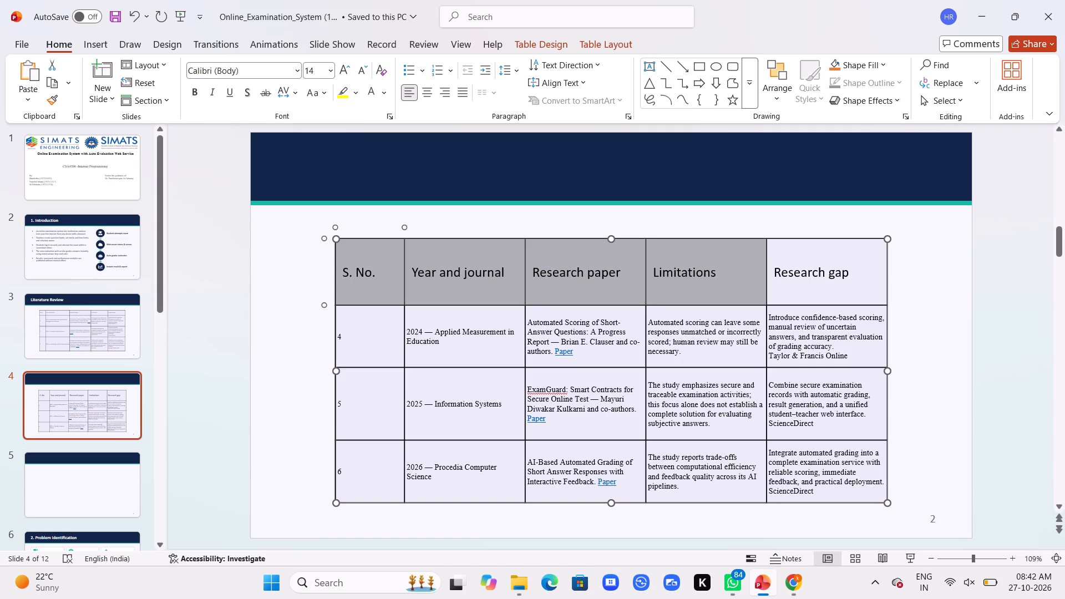
{"action": "left_click_drag", "start_coordinate": [693, 262], "coordinate": [792, 262]}
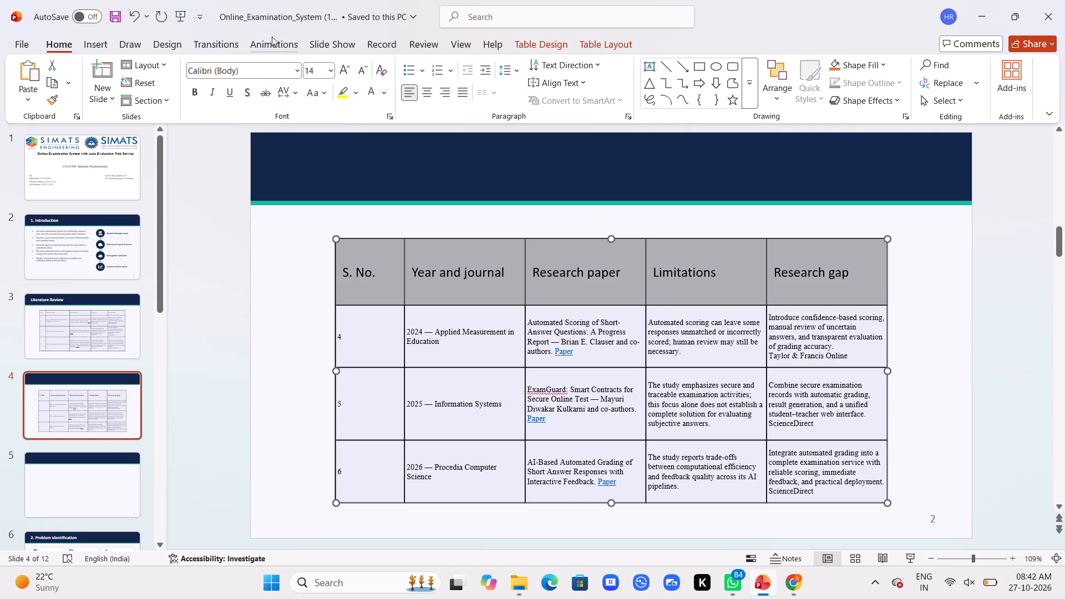
{"action": "left_click", "coordinate": [299, 72]}
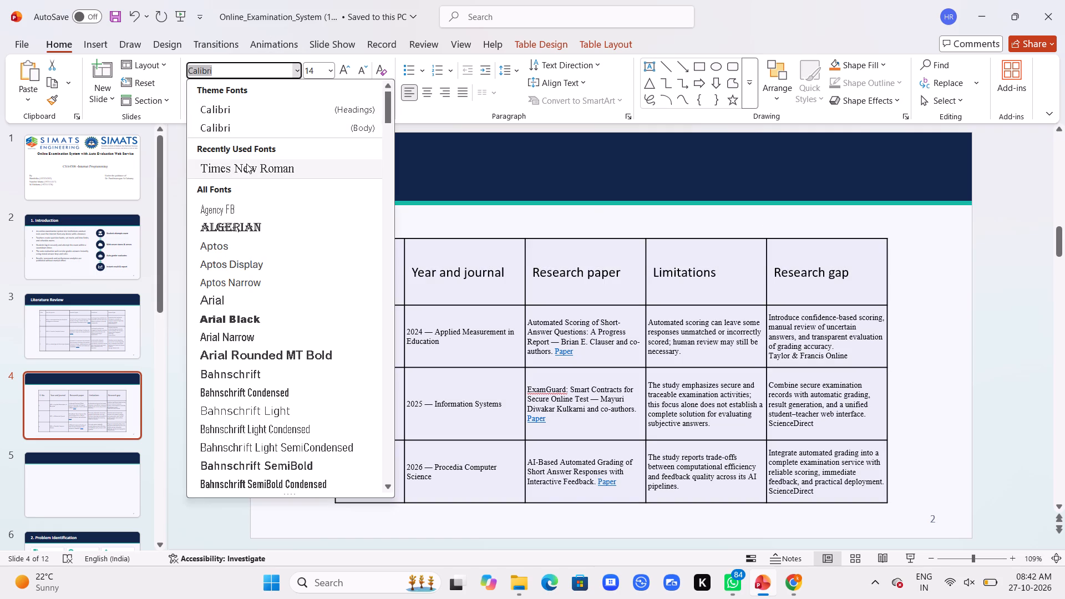
{"action": "left_click", "coordinate": [247, 173]}
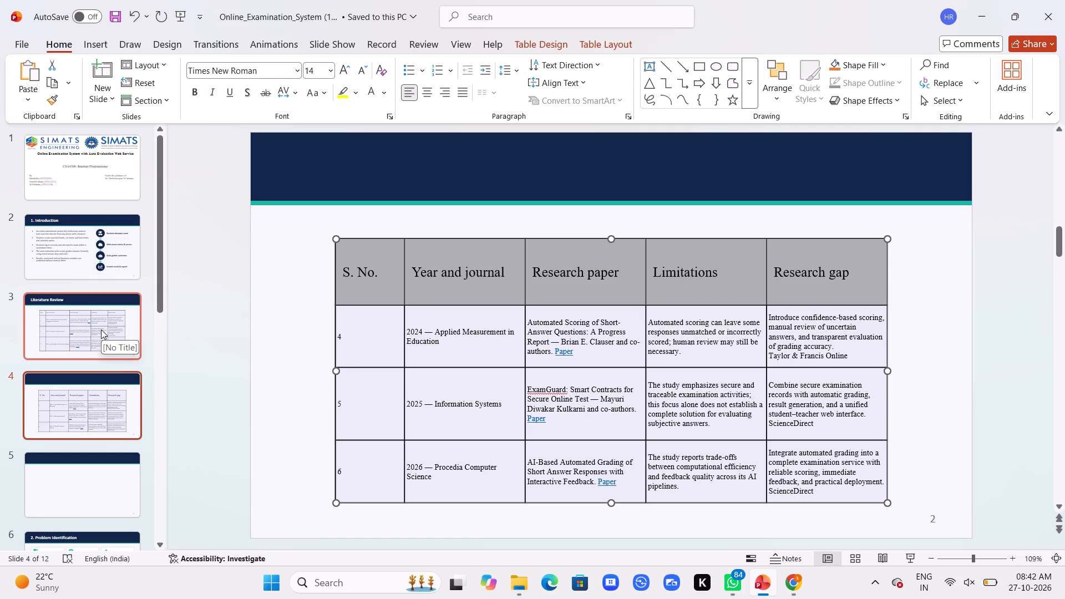
Duplicate the blank slide 5 that follows the literature review tables.
{"action": "left_click", "coordinate": [83, 326]}
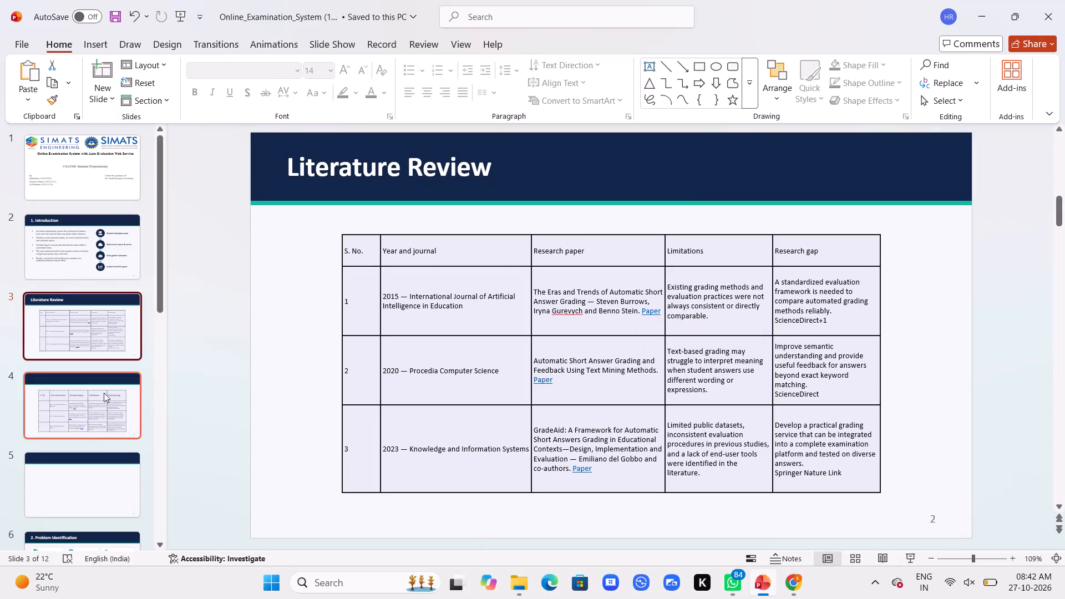
{"action": "scroll", "coordinate": [103, 443], "scroll_direction": "down", "scroll_amount": 1}
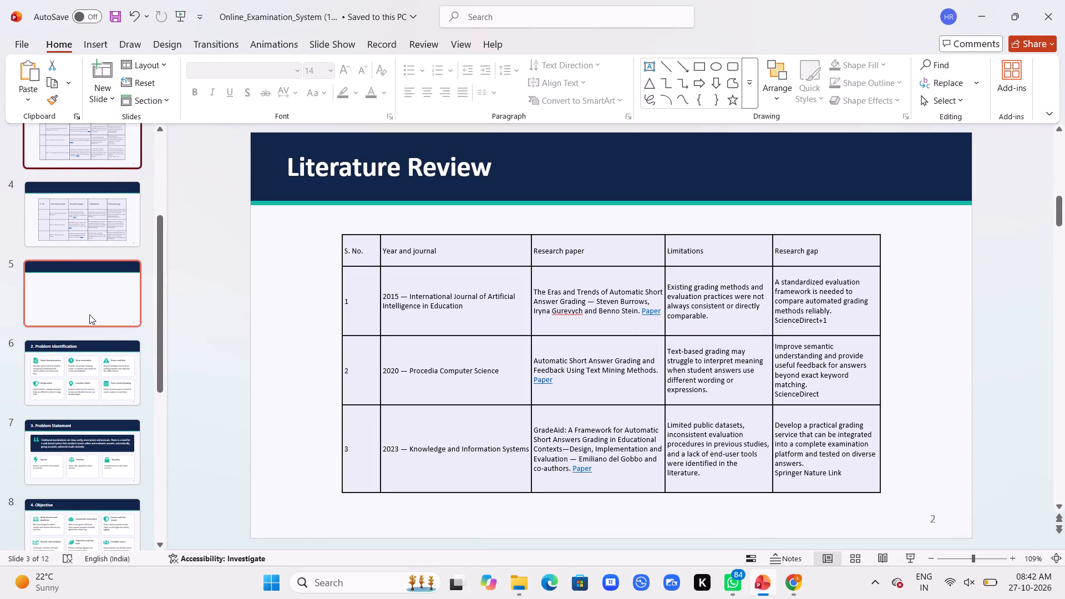
{"action": "left_click", "coordinate": [91, 304]}
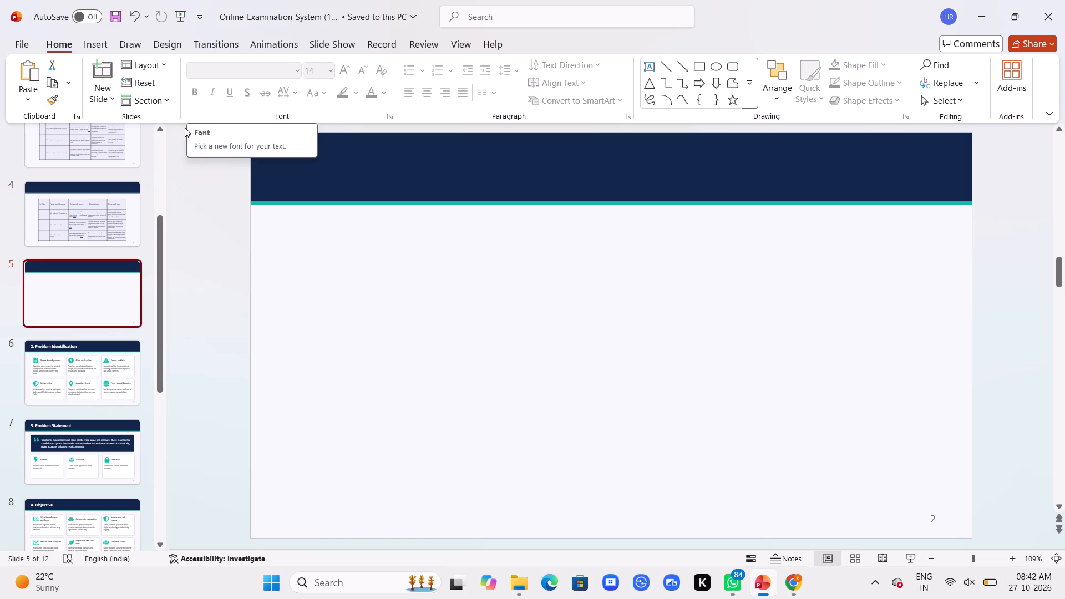
{"action": "left_click", "coordinate": [109, 100]}
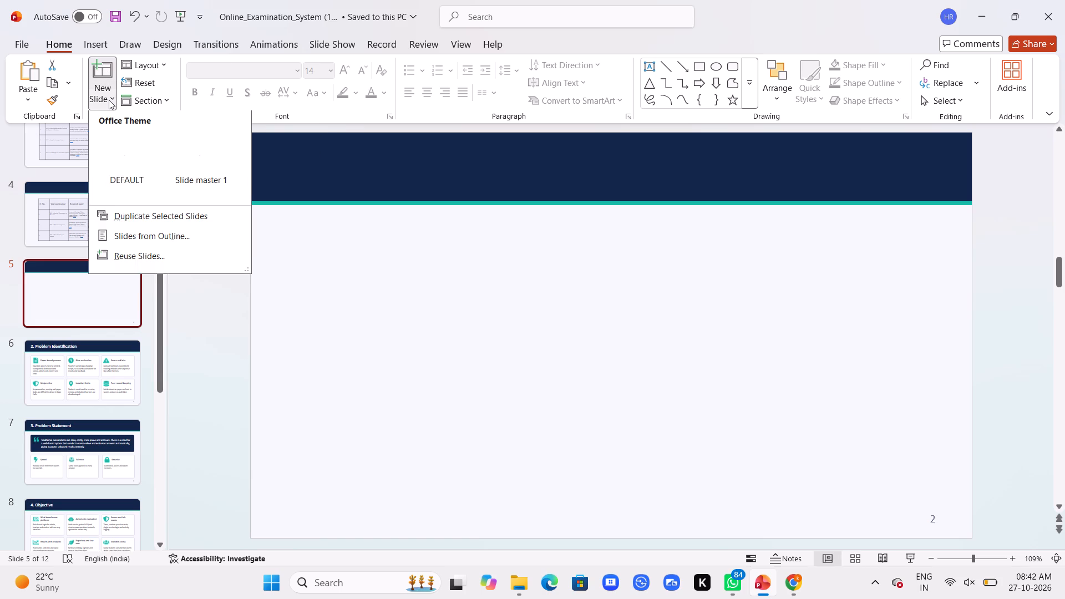
{"action": "left_click", "coordinate": [132, 217]}
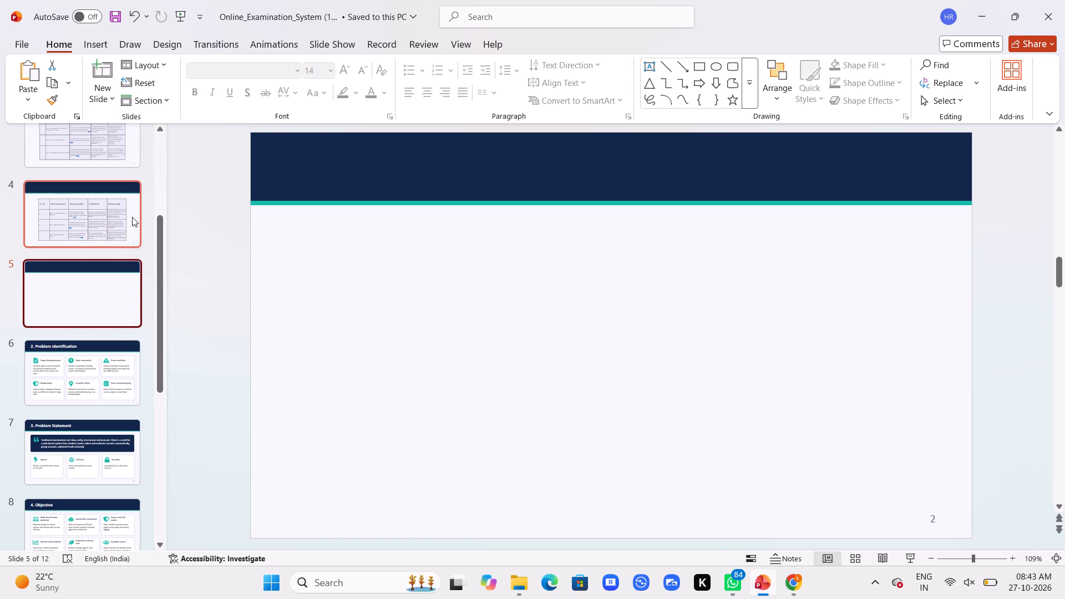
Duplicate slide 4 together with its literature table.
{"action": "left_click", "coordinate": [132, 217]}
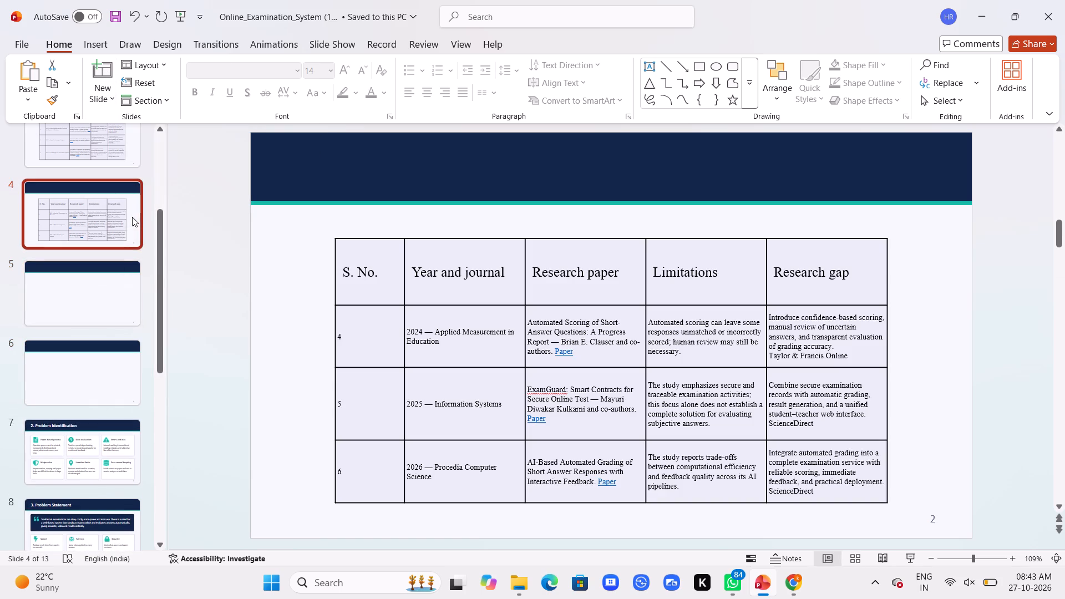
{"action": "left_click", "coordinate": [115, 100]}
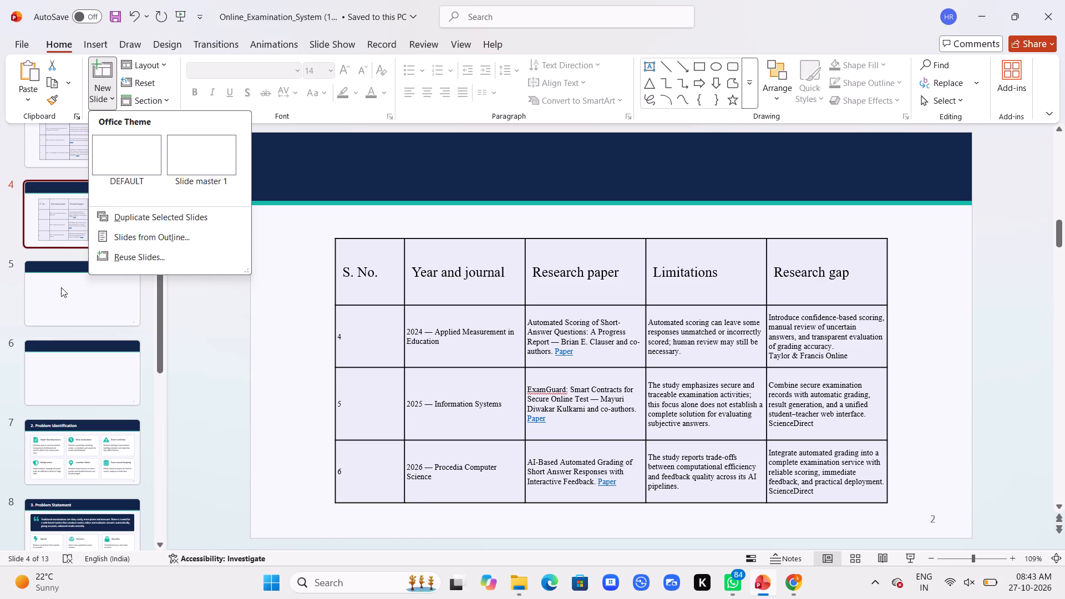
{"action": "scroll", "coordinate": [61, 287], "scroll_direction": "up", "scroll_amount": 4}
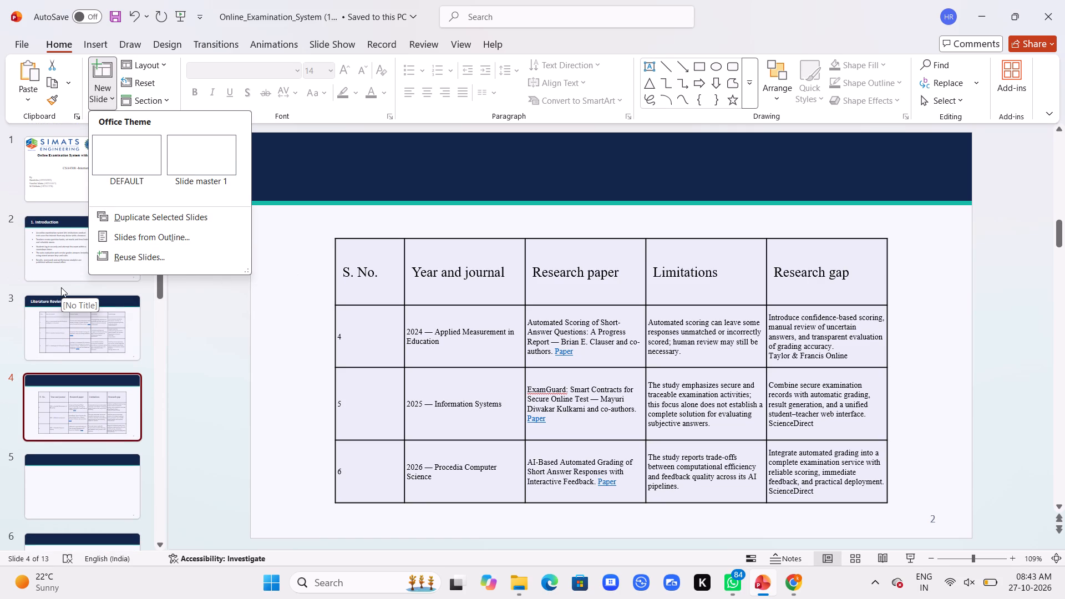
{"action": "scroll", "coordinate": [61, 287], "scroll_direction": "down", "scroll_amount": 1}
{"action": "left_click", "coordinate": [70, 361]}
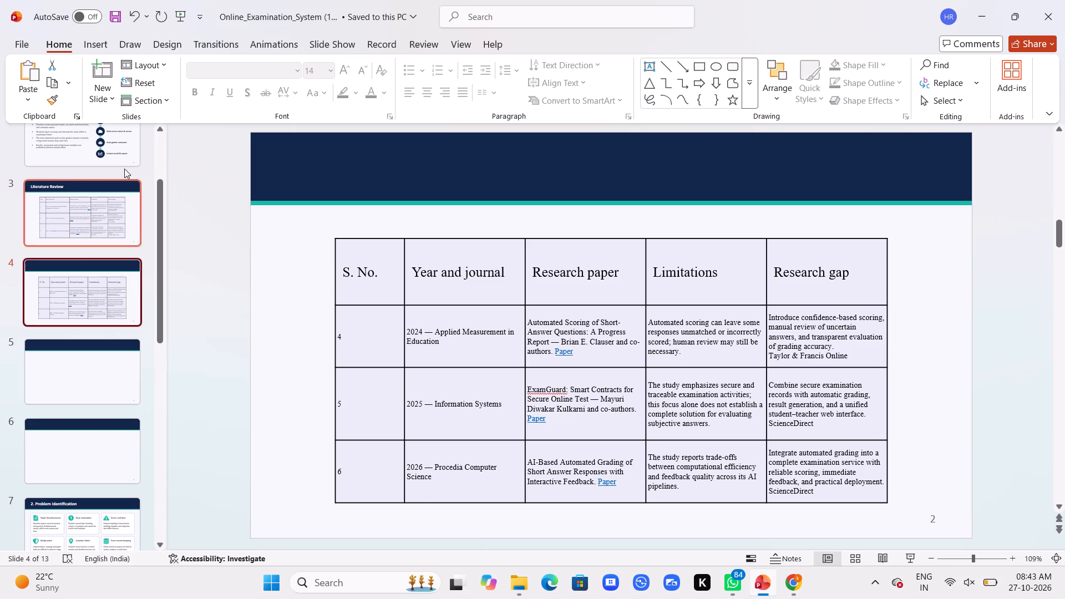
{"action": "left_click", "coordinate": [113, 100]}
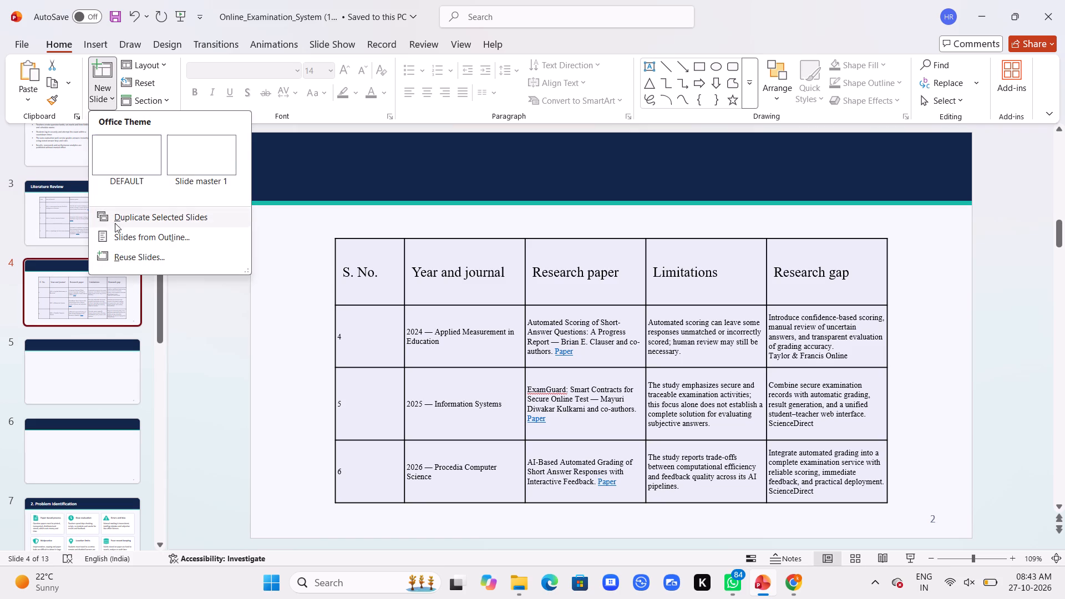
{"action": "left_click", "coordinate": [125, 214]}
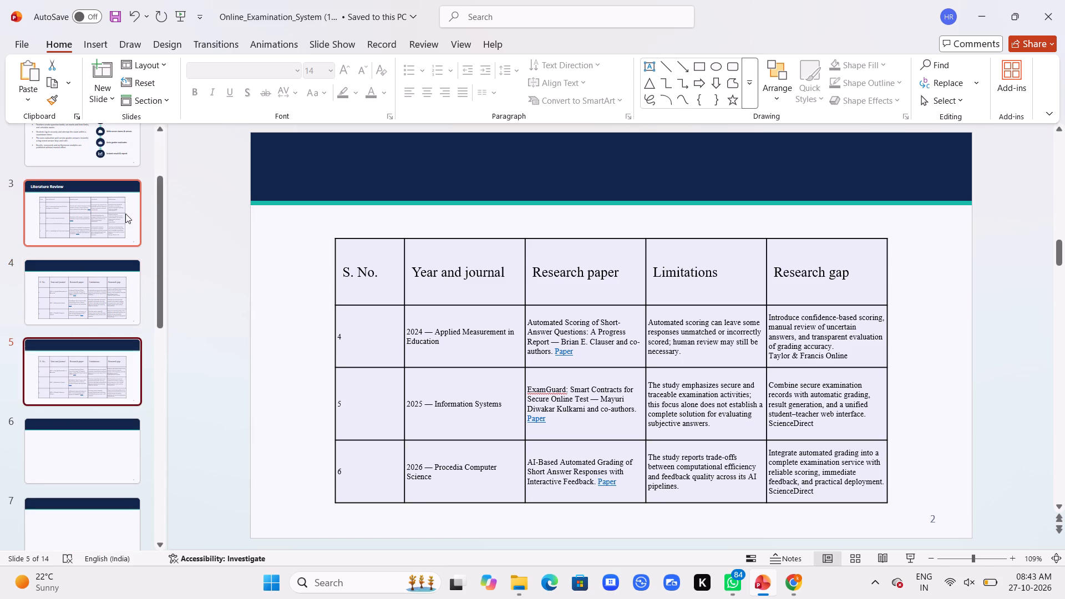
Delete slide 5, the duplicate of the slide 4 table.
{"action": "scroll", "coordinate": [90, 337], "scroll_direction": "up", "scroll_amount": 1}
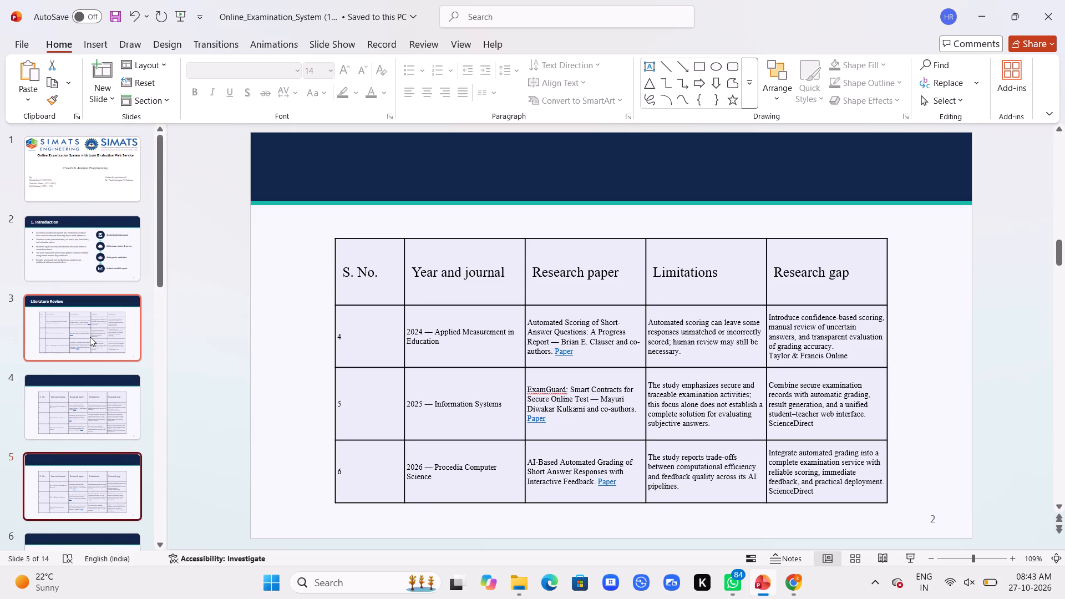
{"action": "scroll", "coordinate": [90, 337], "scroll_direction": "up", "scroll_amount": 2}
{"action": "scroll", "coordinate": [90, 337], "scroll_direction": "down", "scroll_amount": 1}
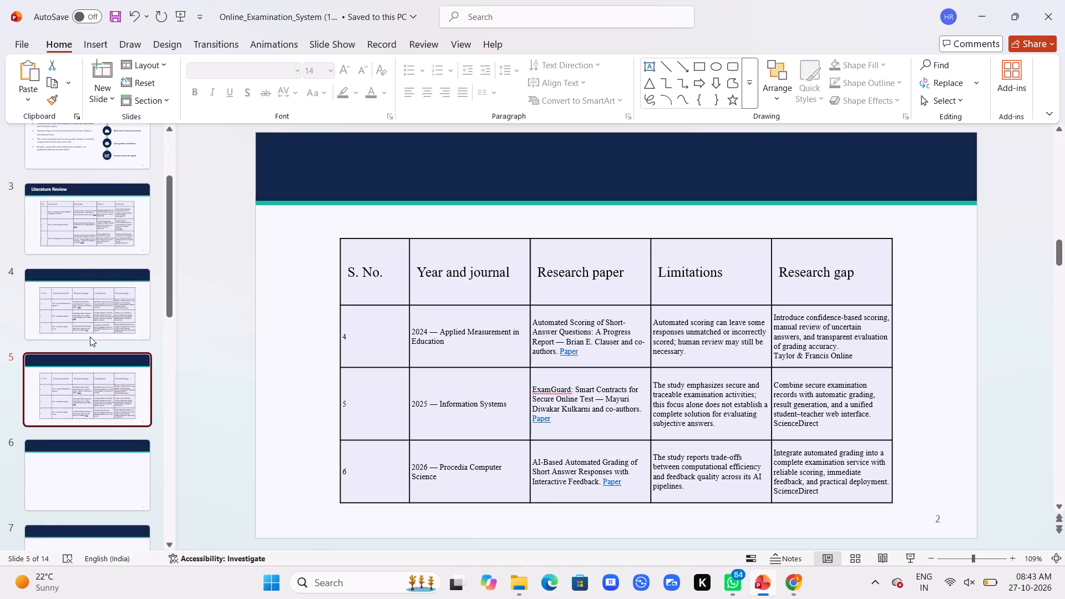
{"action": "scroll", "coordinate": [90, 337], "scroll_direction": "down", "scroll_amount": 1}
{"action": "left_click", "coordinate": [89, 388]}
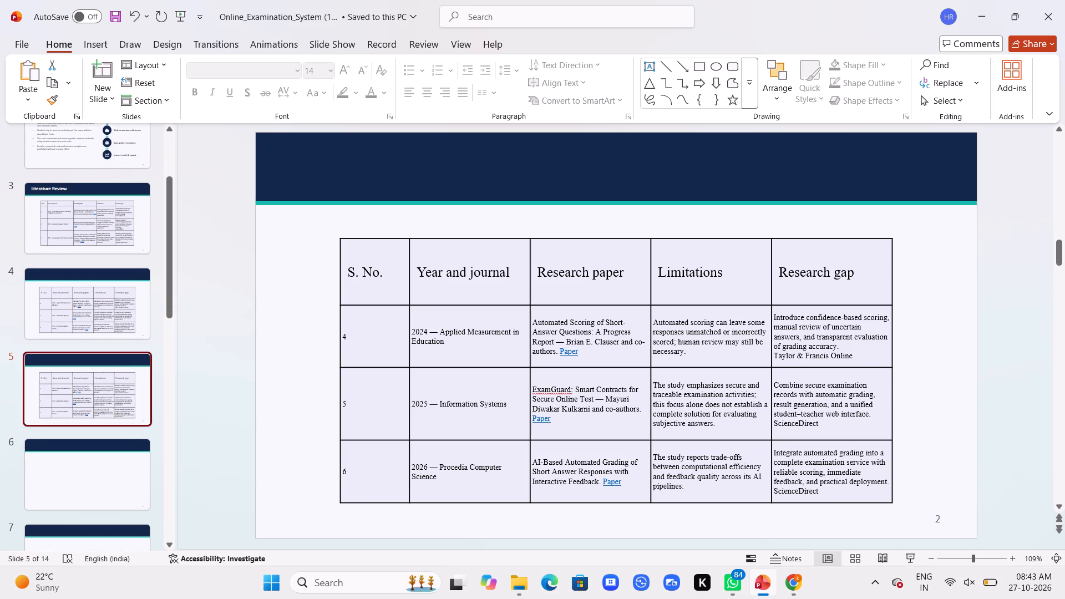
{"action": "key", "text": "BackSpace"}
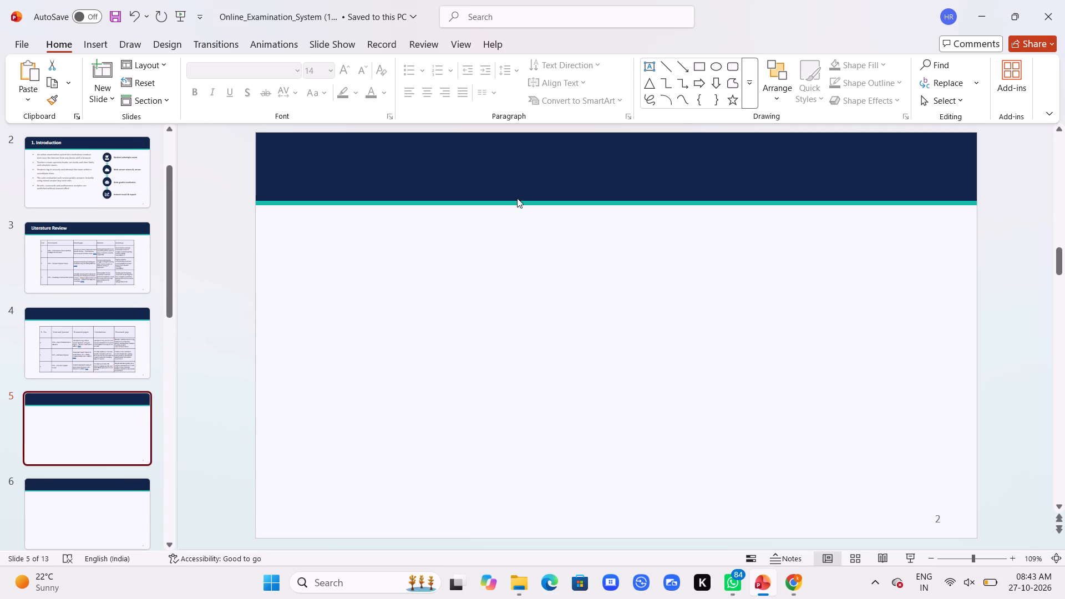
Duplicate the blank slide 6 to add another blank slide before Problem Identification.
{"action": "left_click", "coordinate": [124, 512]}
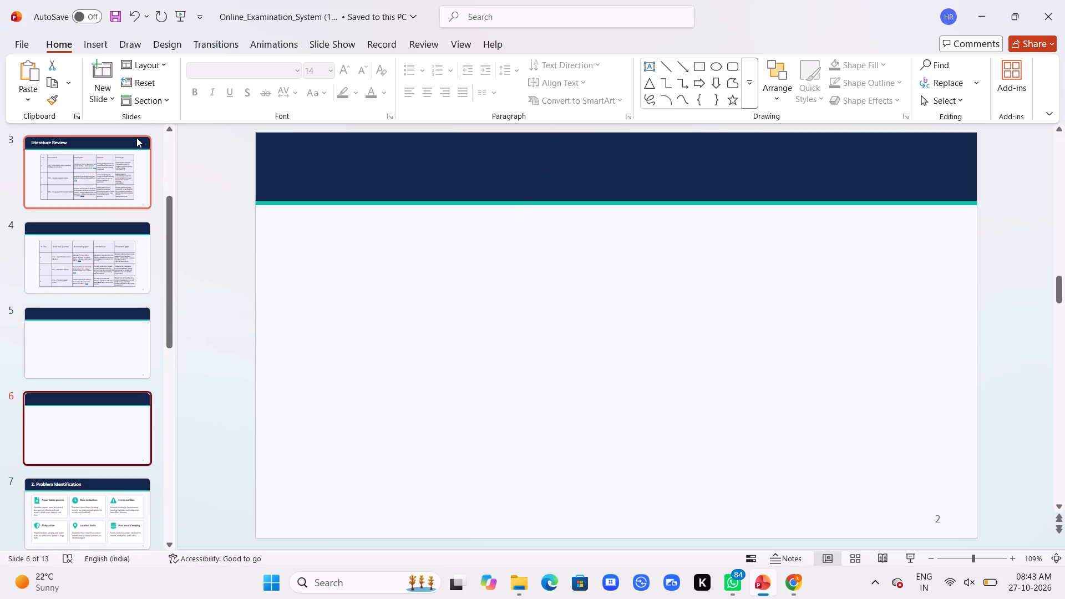
{"action": "left_click", "coordinate": [110, 102]}
{"action": "left_click", "coordinate": [137, 212]}
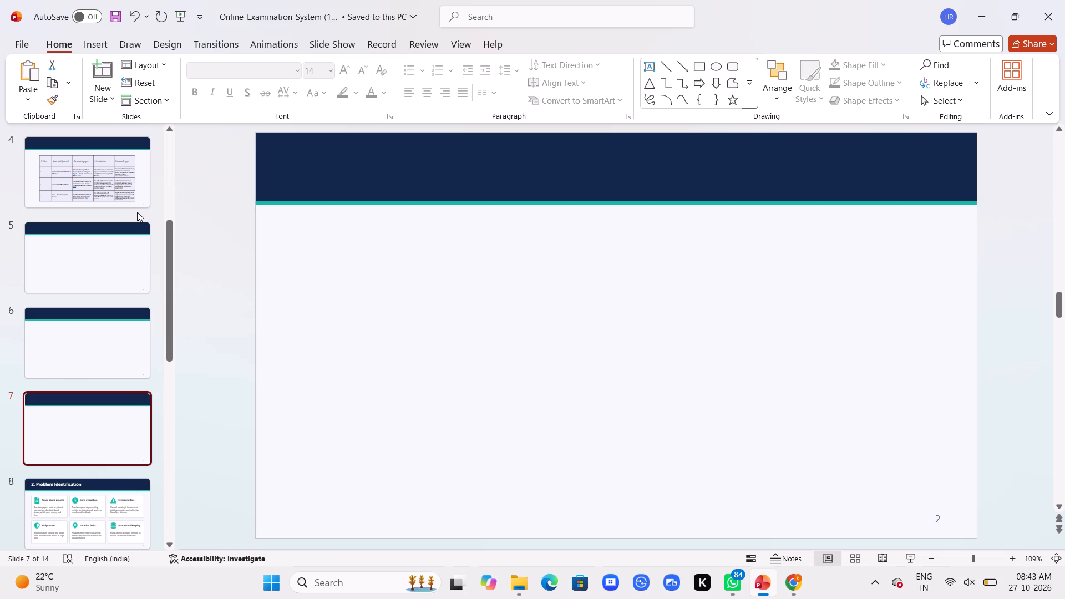
Select blank slide 5, directly after the second literature table slide.
{"action": "left_click", "coordinate": [119, 257]}
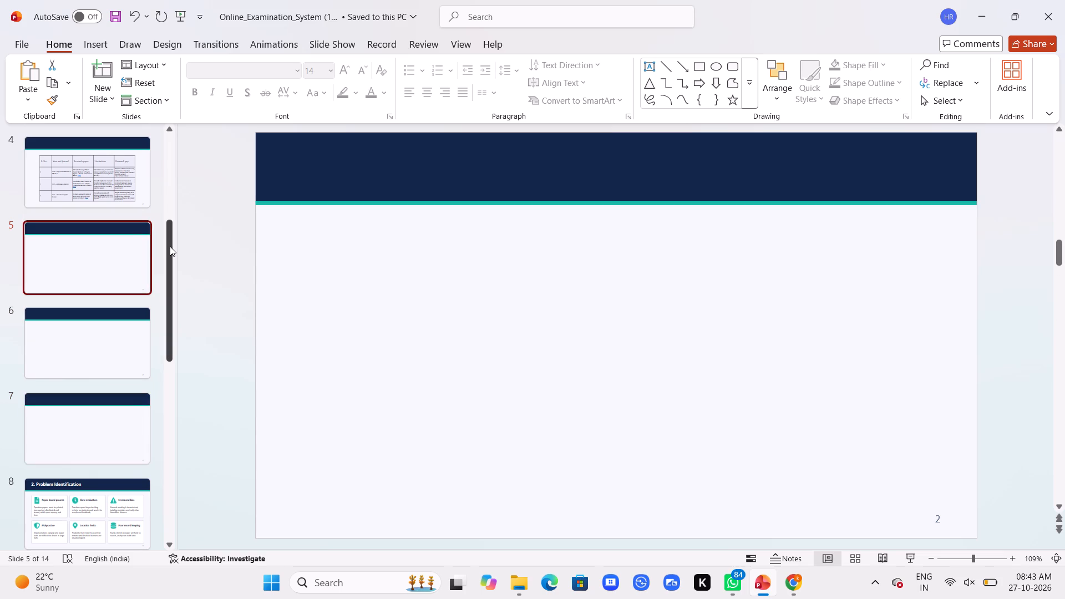
Duplicate blank slide 5 to add one more blank slide before Problem Identification.
{"action": "left_click", "coordinate": [113, 99]}
{"action": "left_click", "coordinate": [143, 217]}
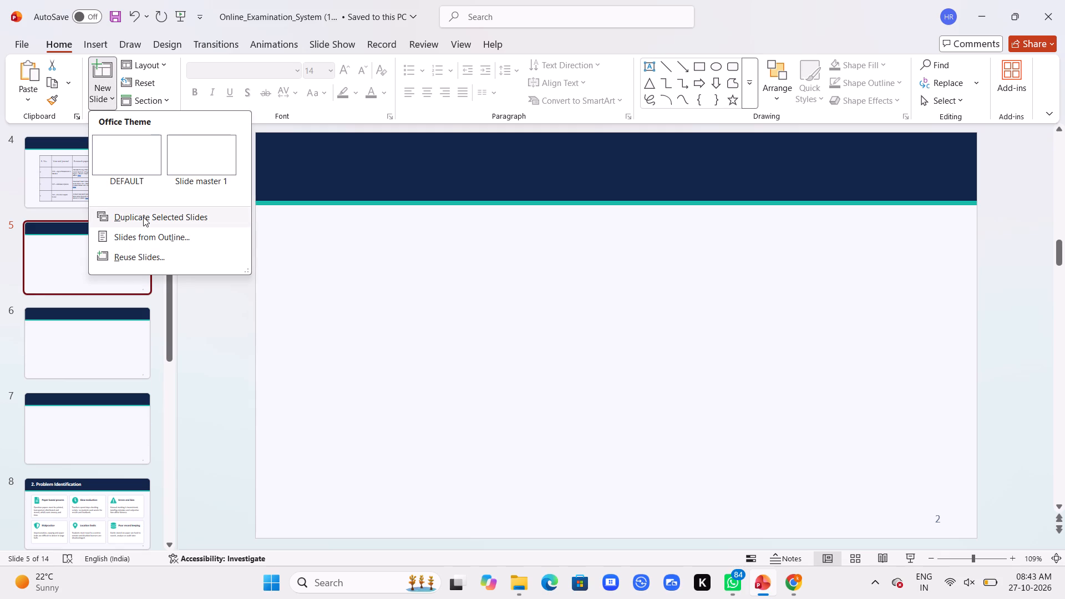
Enter "List of modules" as the title in the header band of blank slide 5.
{"action": "left_click", "coordinate": [98, 257]}
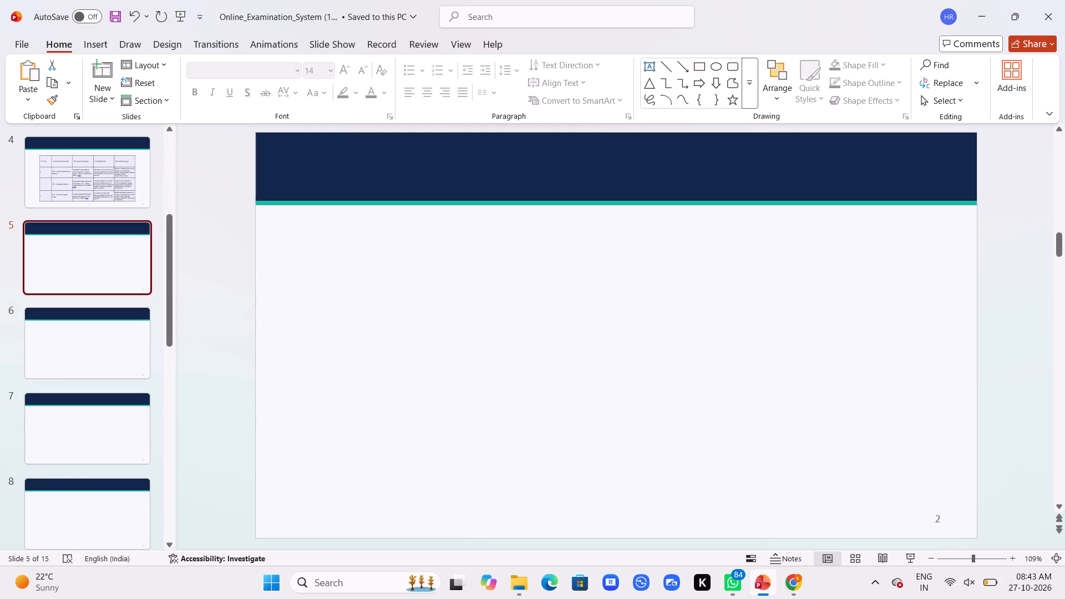
{"action": "left_click", "coordinate": [339, 182]}
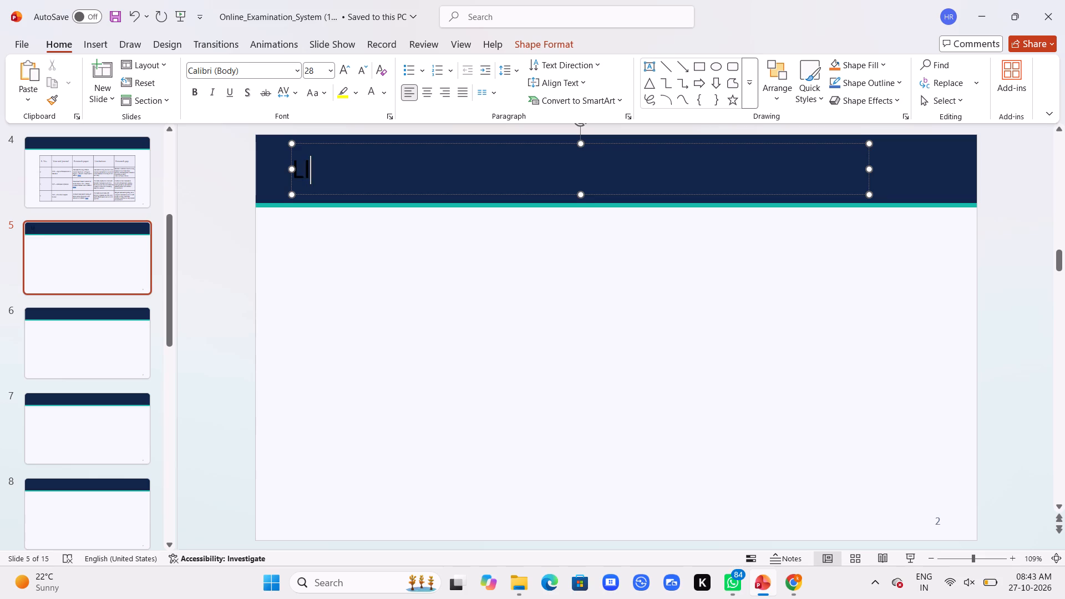
{"action": "key", "text": "BackSpace"}
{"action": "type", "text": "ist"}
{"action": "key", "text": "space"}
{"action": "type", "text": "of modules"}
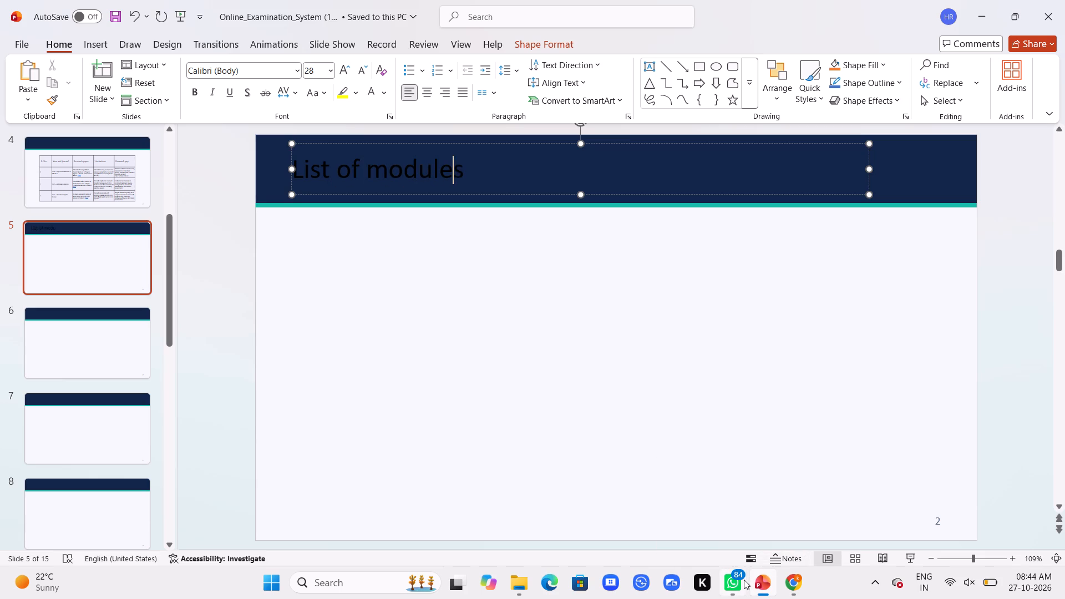
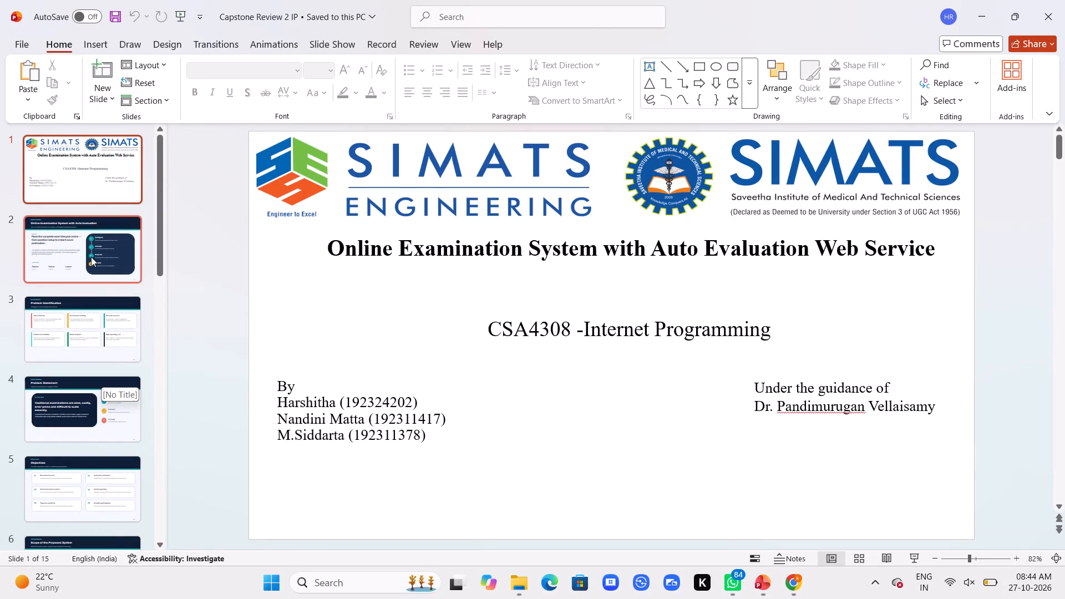
Check the project overview on slide 2 of Capstone Review 2 IP and return to the Online_Examination_System presentation.
{"action": "left_click", "coordinate": [91, 257]}
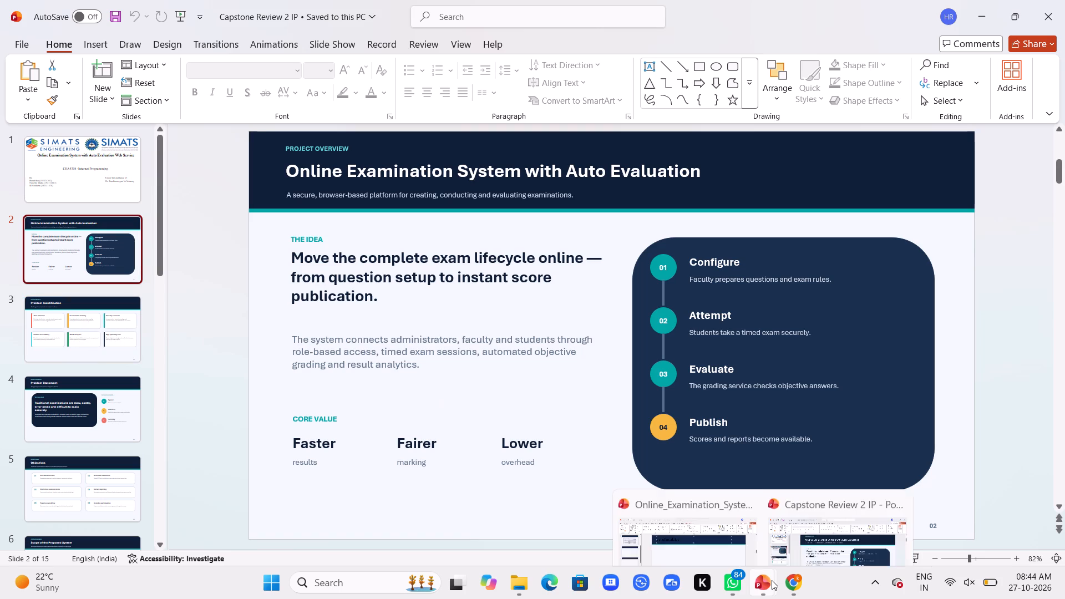
{"action": "left_click", "coordinate": [707, 516]}
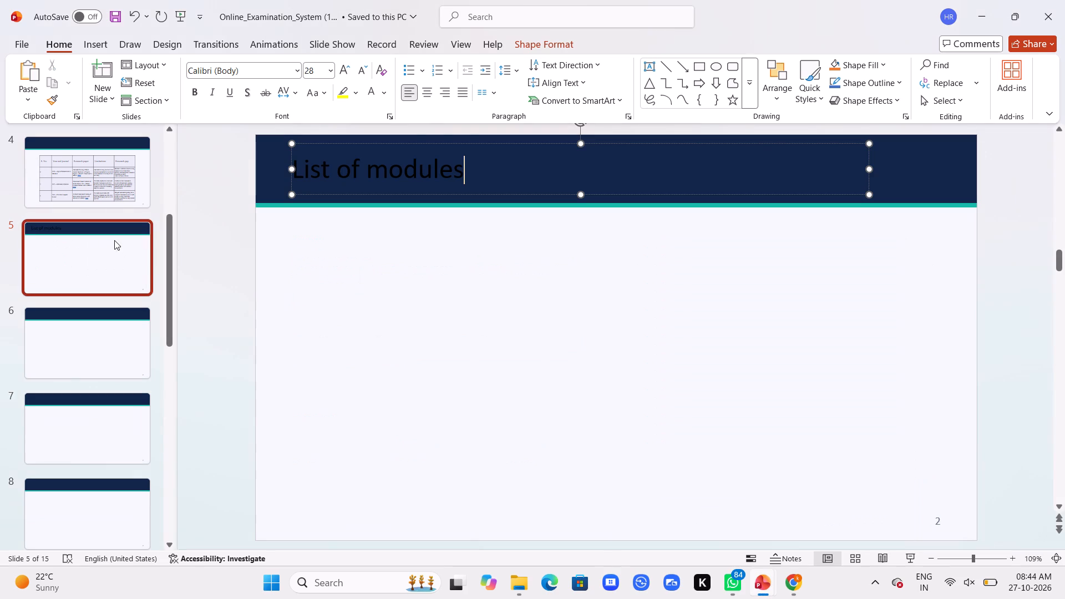
Check the Online_Examination_System introduction slide, switch to Capstone Review 2 IP and examine its slides through to the Literature Review.
{"action": "scroll", "coordinate": [114, 240], "scroll_direction": "up", "scroll_amount": 9}
{"action": "left_click", "coordinate": [95, 272]}
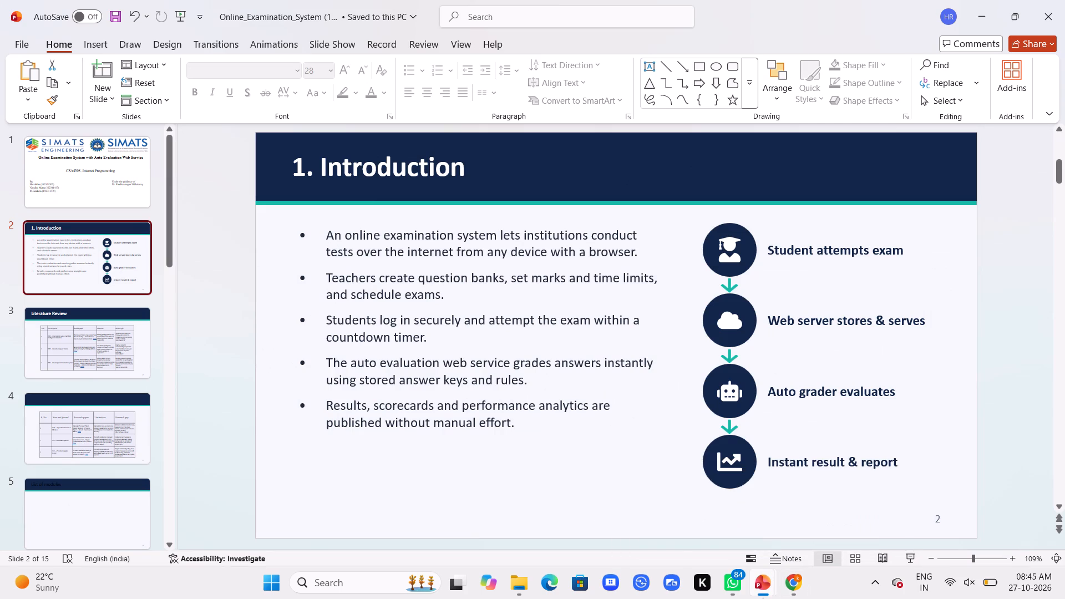
{"action": "left_click", "coordinate": [817, 525]}
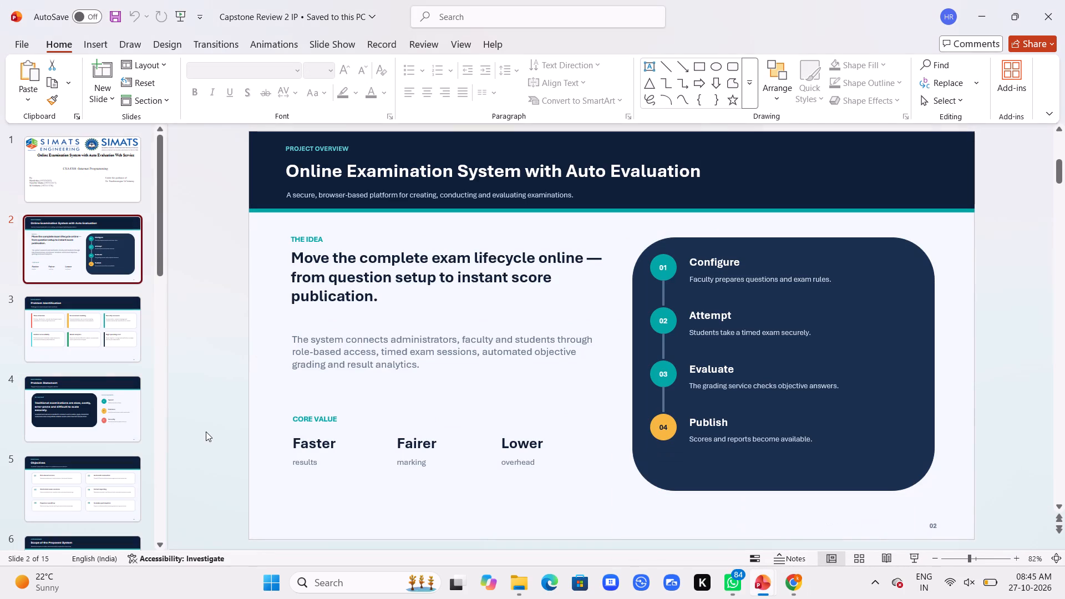
{"action": "left_click", "coordinate": [87, 358]}
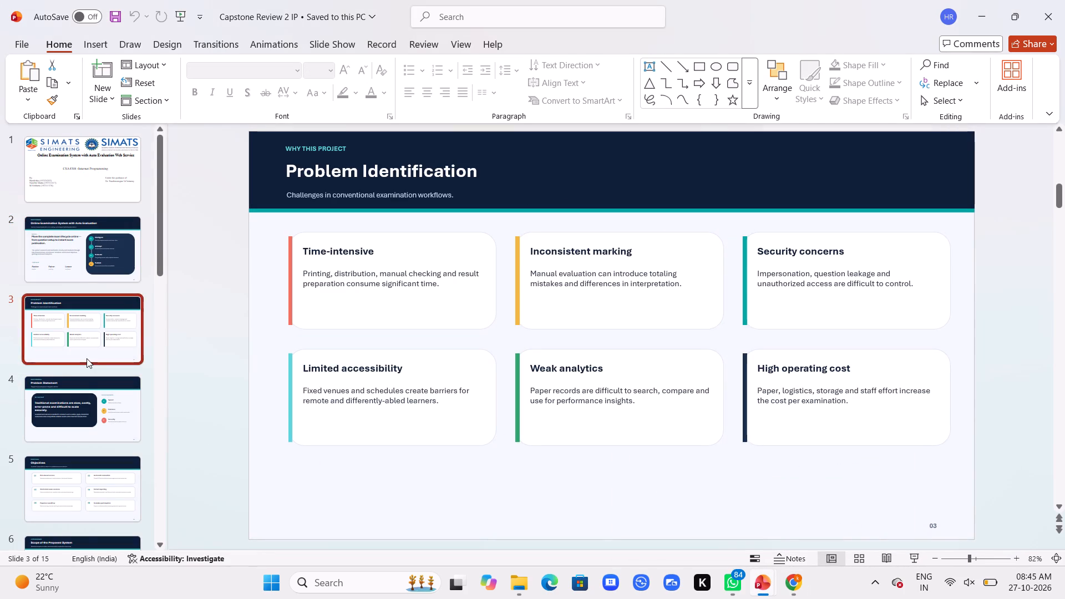
{"action": "scroll", "coordinate": [87, 358], "scroll_direction": "down", "scroll_amount": 2}
{"action": "left_click", "coordinate": [62, 159]}
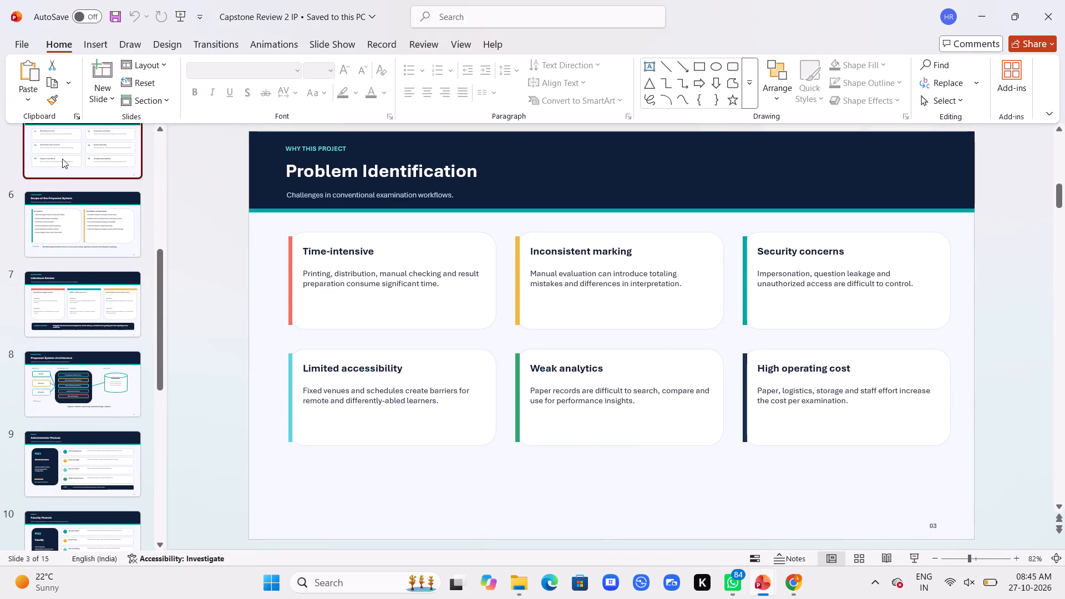
{"action": "left_click", "coordinate": [77, 215]}
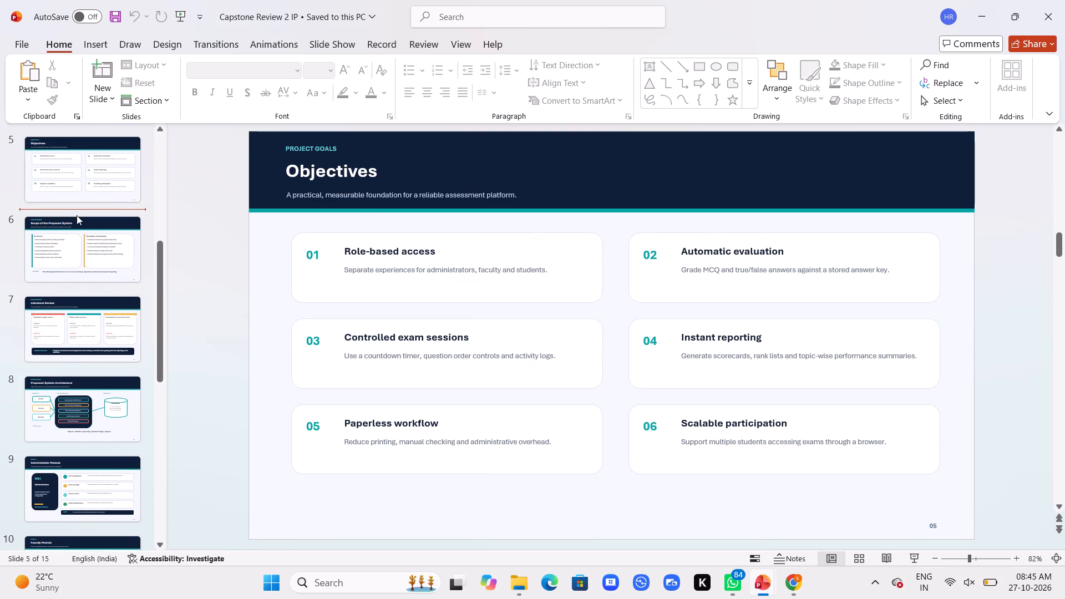
{"action": "left_click", "coordinate": [81, 243]}
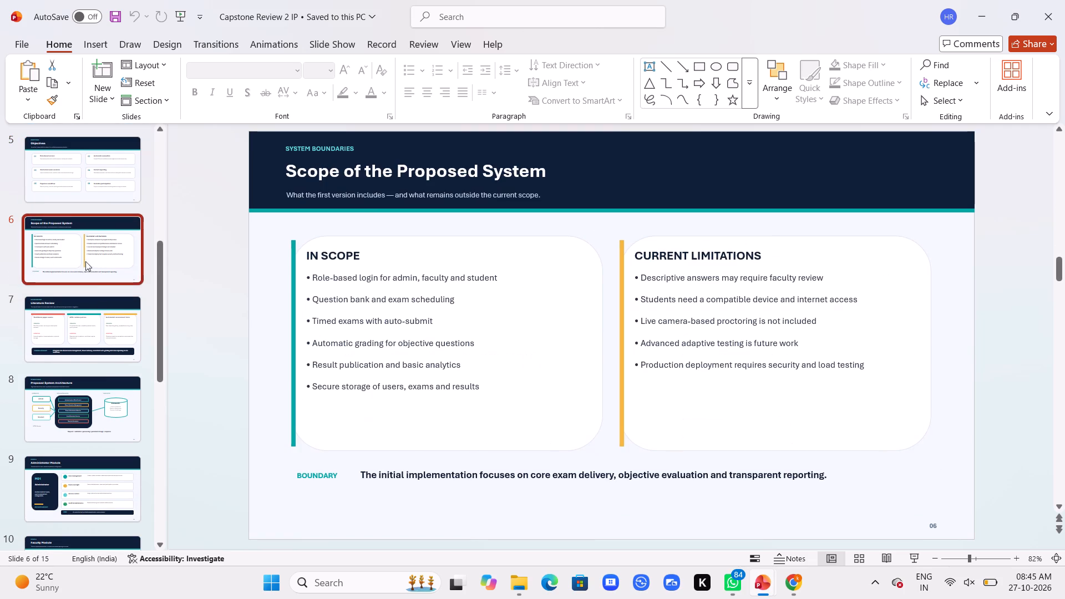
{"action": "left_click", "coordinate": [104, 352]}
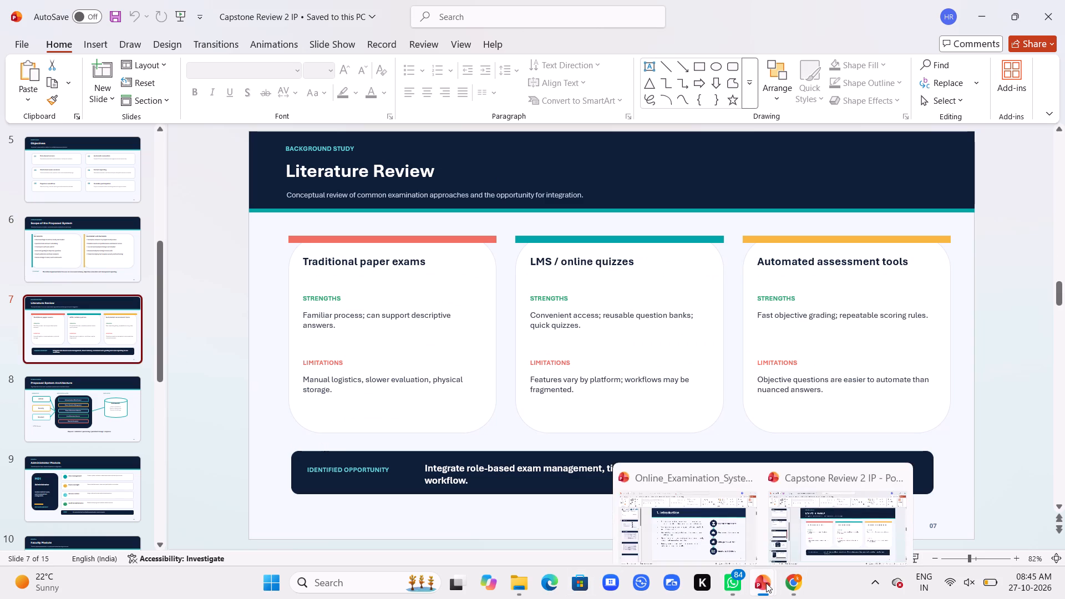
Switch to Online_Examination_System, show its Literature Review slide 3, and arrange both presentations side by side.
{"action": "left_click", "coordinate": [706, 500]}
{"action": "left_click", "coordinate": [70, 345]}
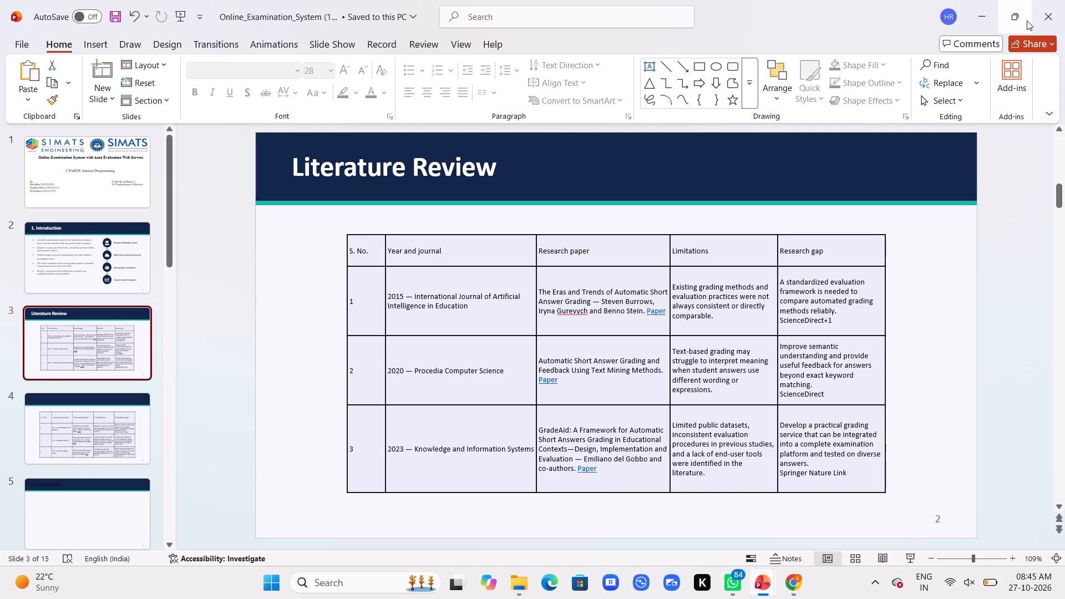
{"action": "left_click", "coordinate": [934, 62]}
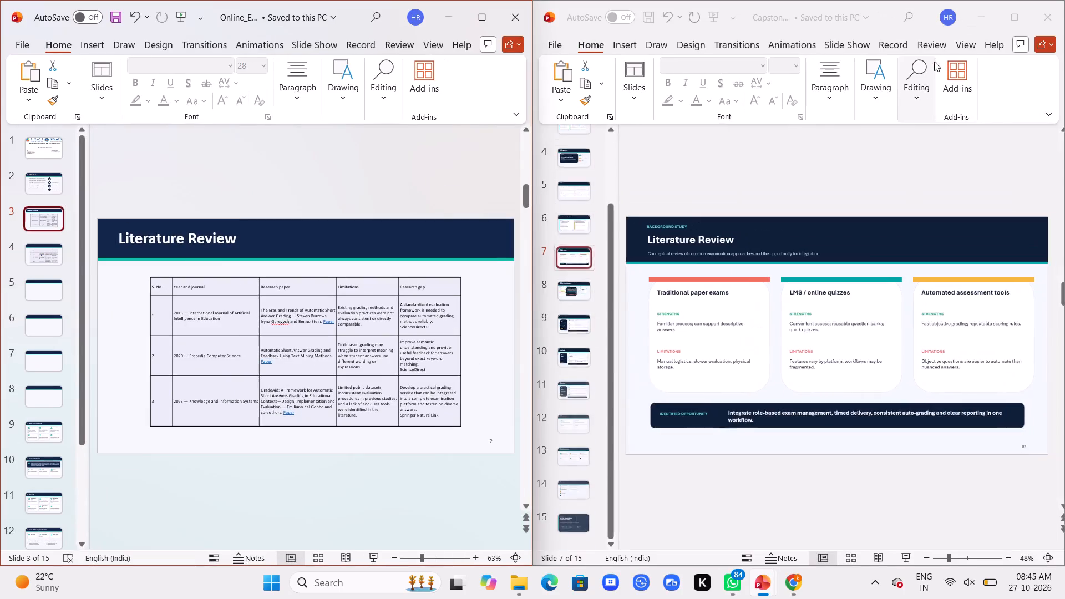
Delete the three-card Literature Review slide 7 from Capstone Review 2 IP.
{"action": "left_click", "coordinate": [726, 333]}
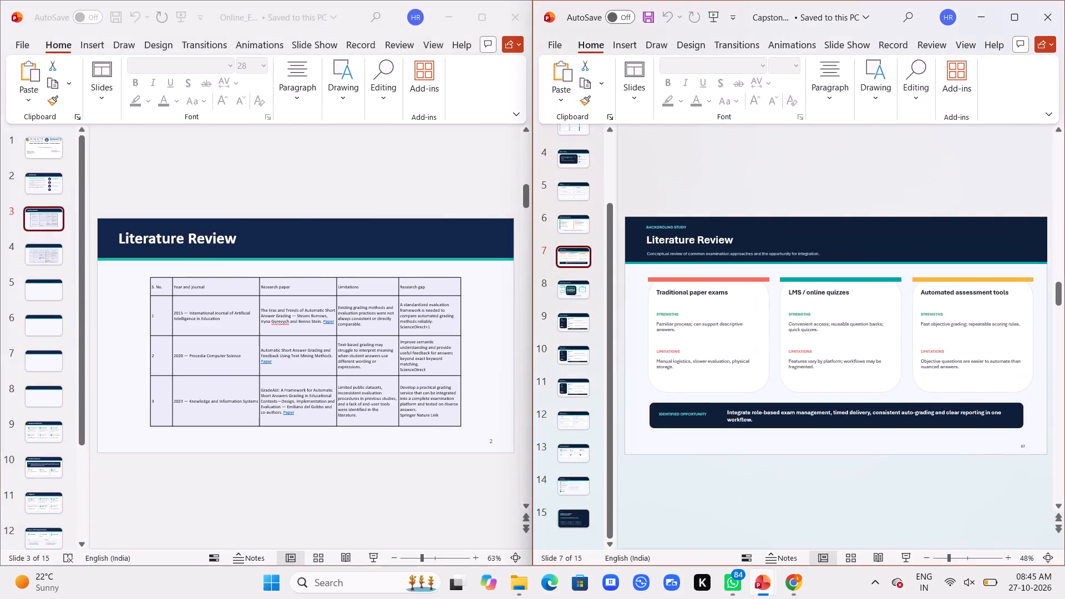
{"action": "left_click", "coordinate": [713, 333]}
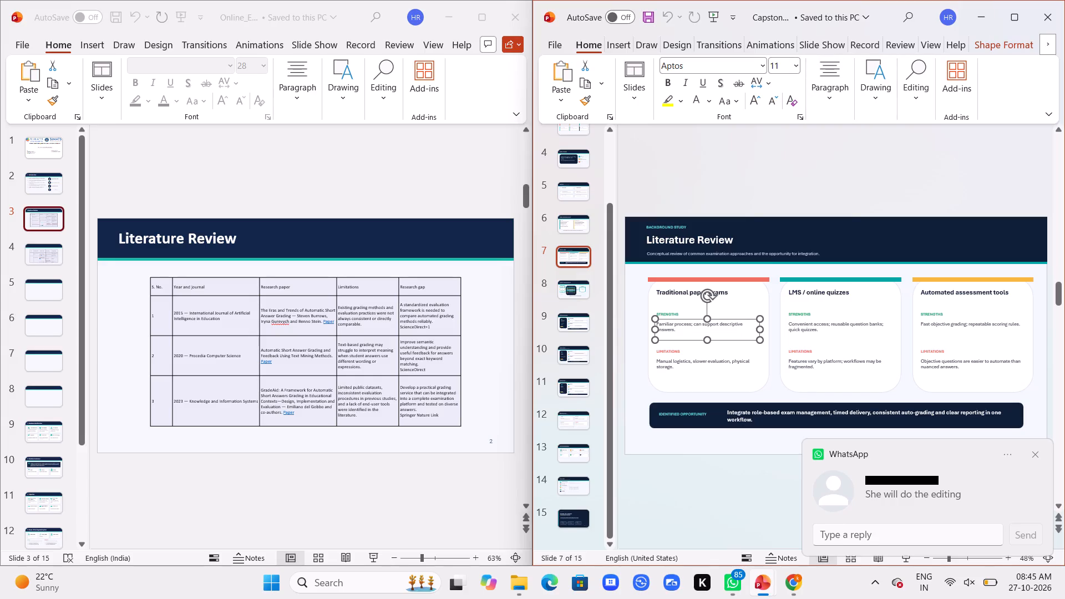
{"action": "key", "text": "BackSpace"}
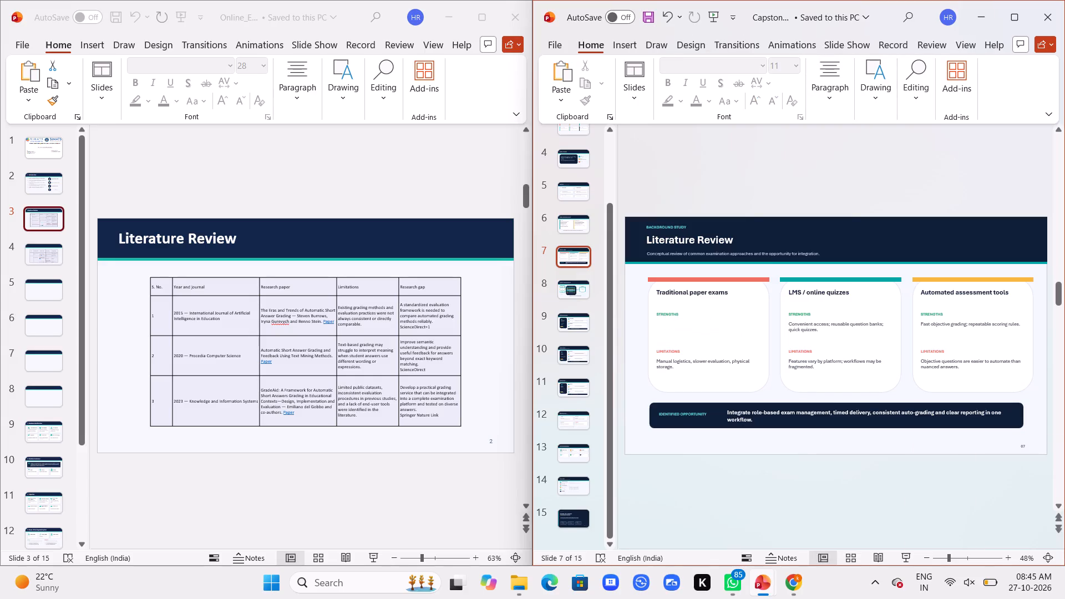
{"action": "left_click", "coordinate": [579, 258]}
{"action": "key", "text": "BackSpace"}
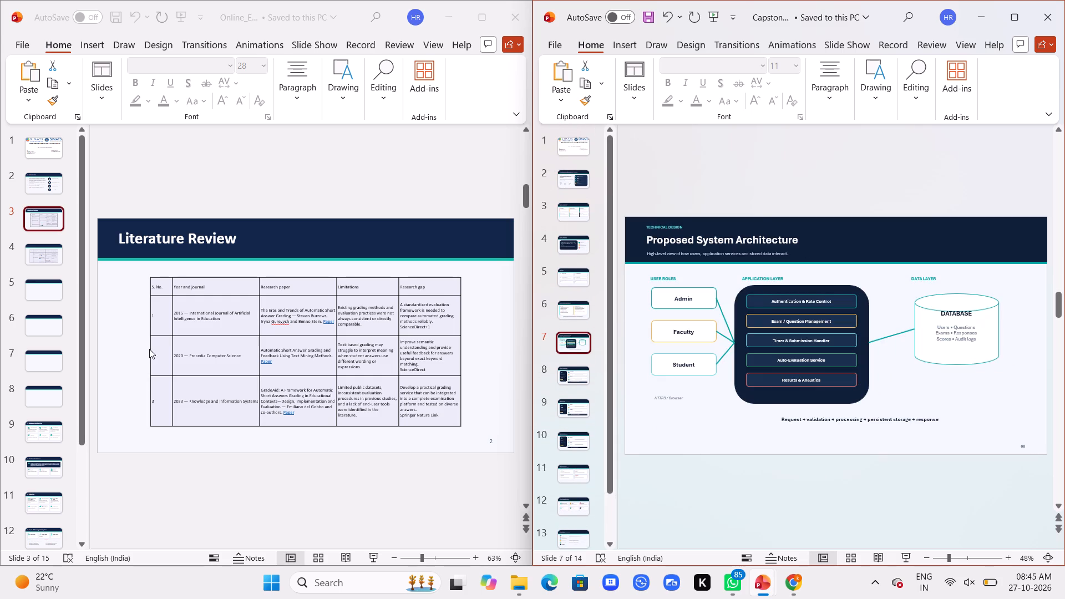
Copy Literature Review slide 3 from Online_Examination_System into Capstone Review 2 IP, directly after the Problem Statement slide.
{"action": "left_click_drag", "start_coordinate": [42, 217], "coordinate": [213, 231]}
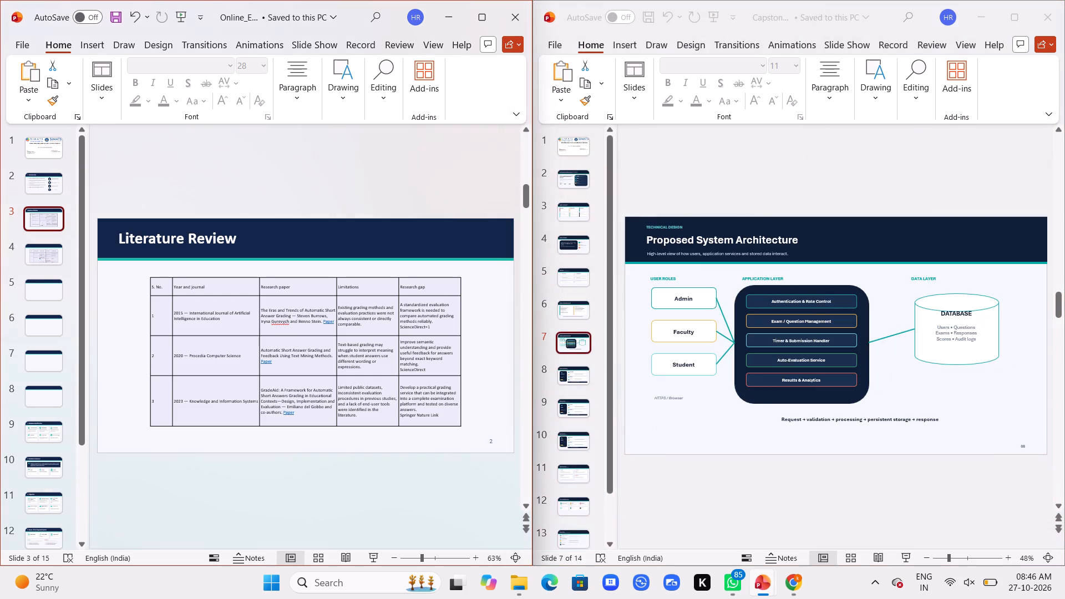
{"action": "left_click_drag", "start_coordinate": [213, 231], "coordinate": [579, 295]}
{"action": "left_click_drag", "start_coordinate": [37, 214], "coordinate": [477, 221]}
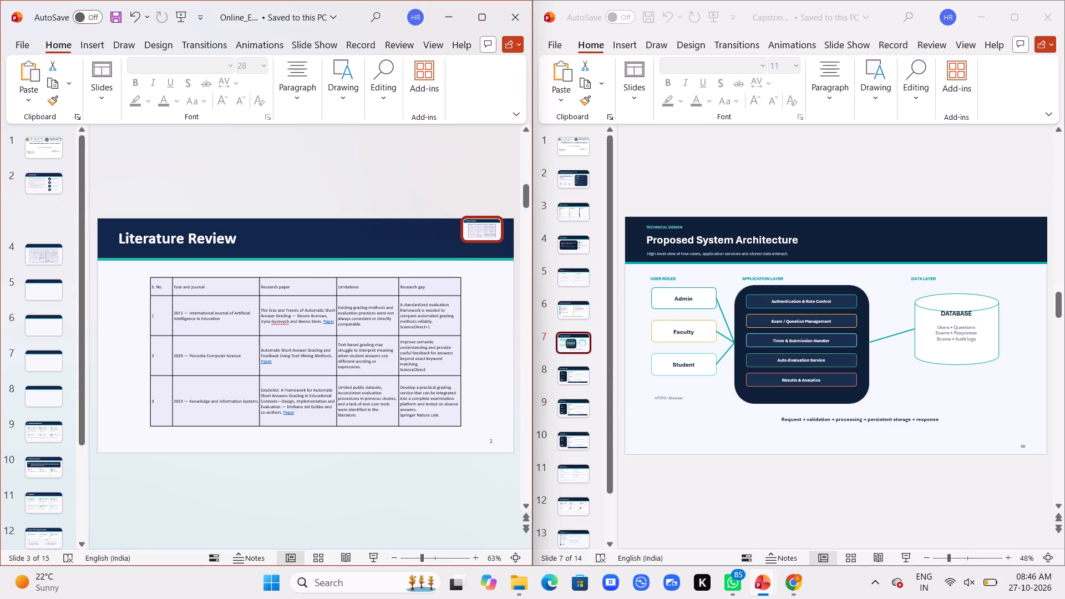
{"action": "left_click_drag", "start_coordinate": [477, 221], "coordinate": [565, 266]}
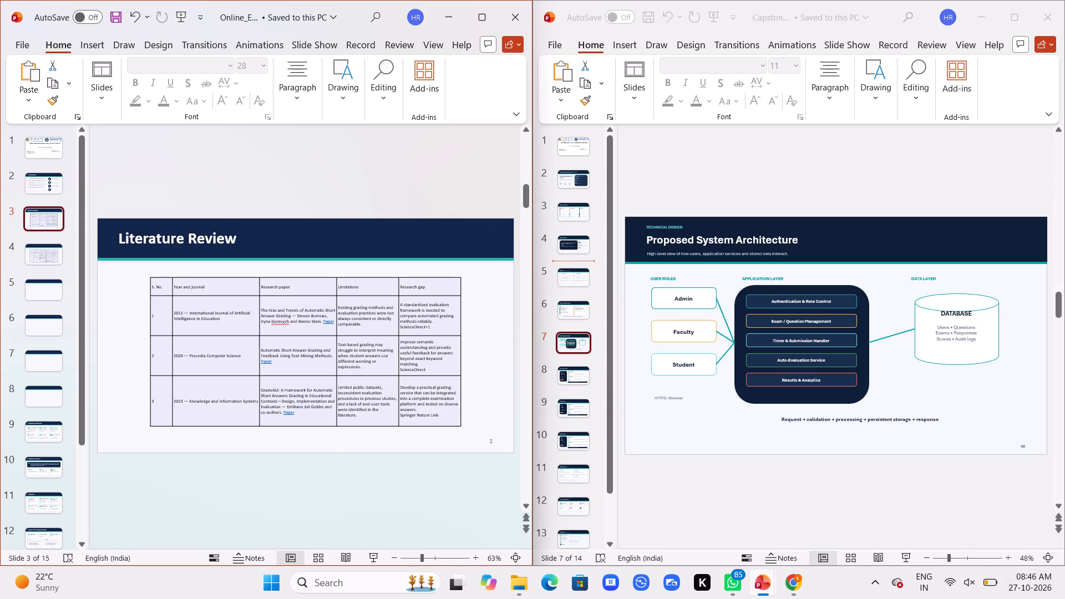
{"action": "left_click_drag", "start_coordinate": [565, 266], "coordinate": [572, 256]}
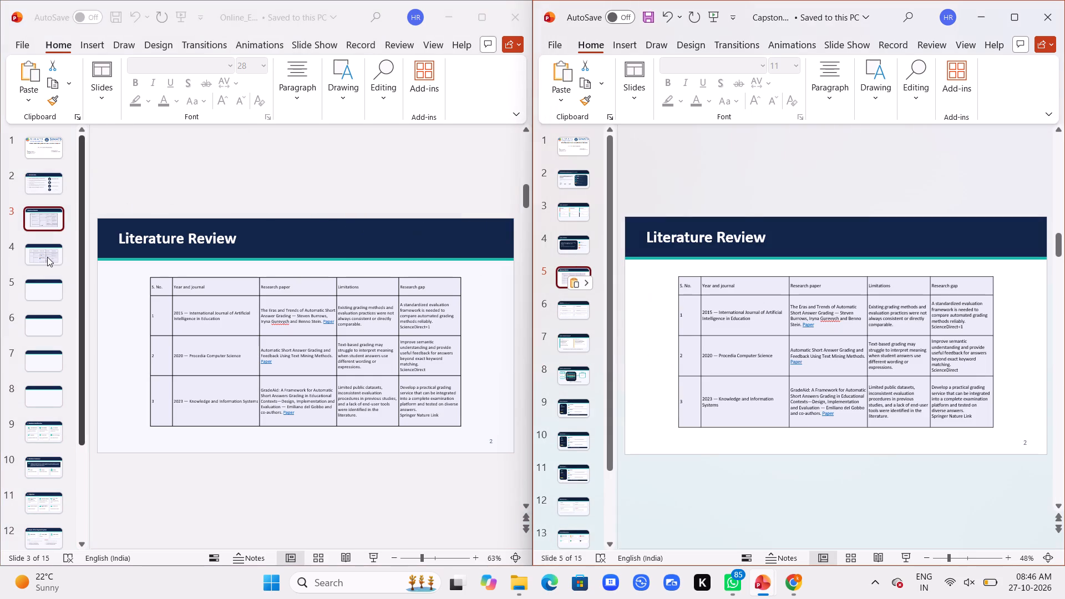
Copy the second literature table, slide 4, from Online_Examination_System into Capstone Review 2 IP, directly after the copied Literature Review slide.
{"action": "left_click_drag", "start_coordinate": [47, 257], "coordinate": [339, 258]}
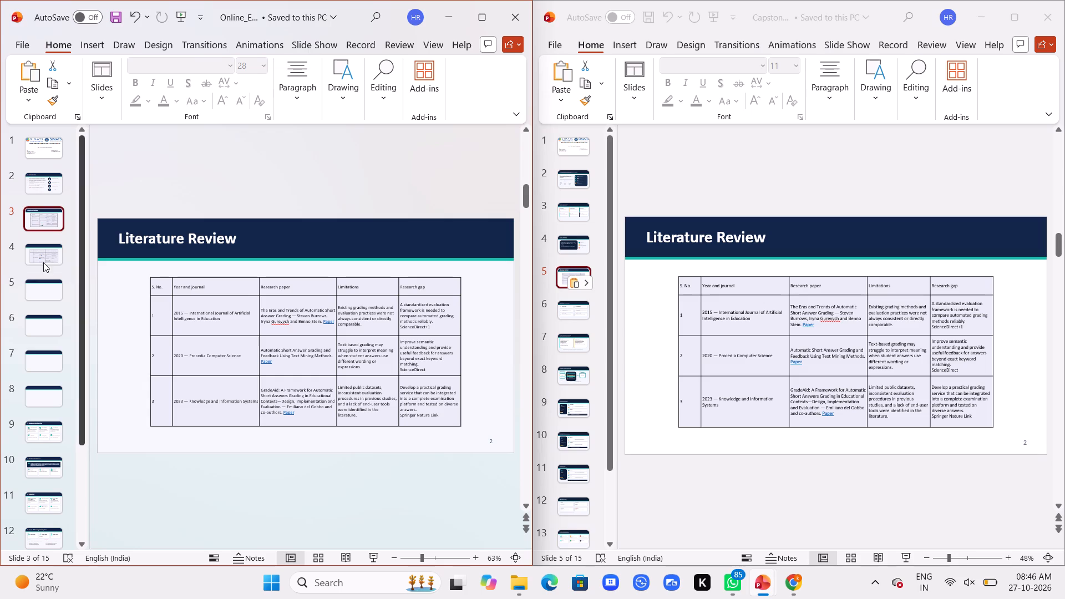
{"action": "left_click", "coordinate": [44, 251]}
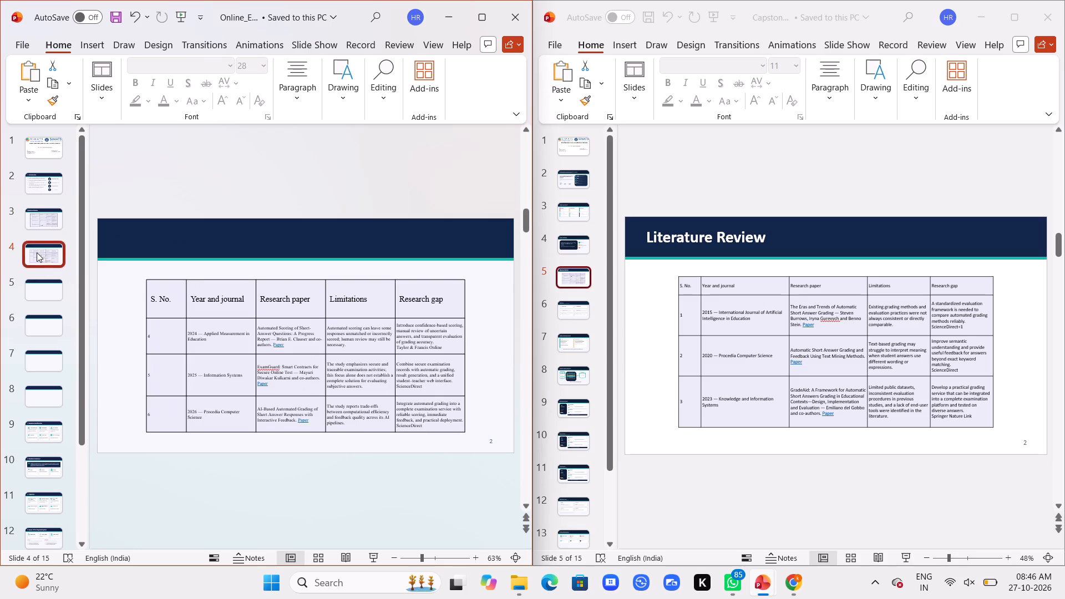
{"action": "left_click_drag", "start_coordinate": [37, 252], "coordinate": [491, 304]}
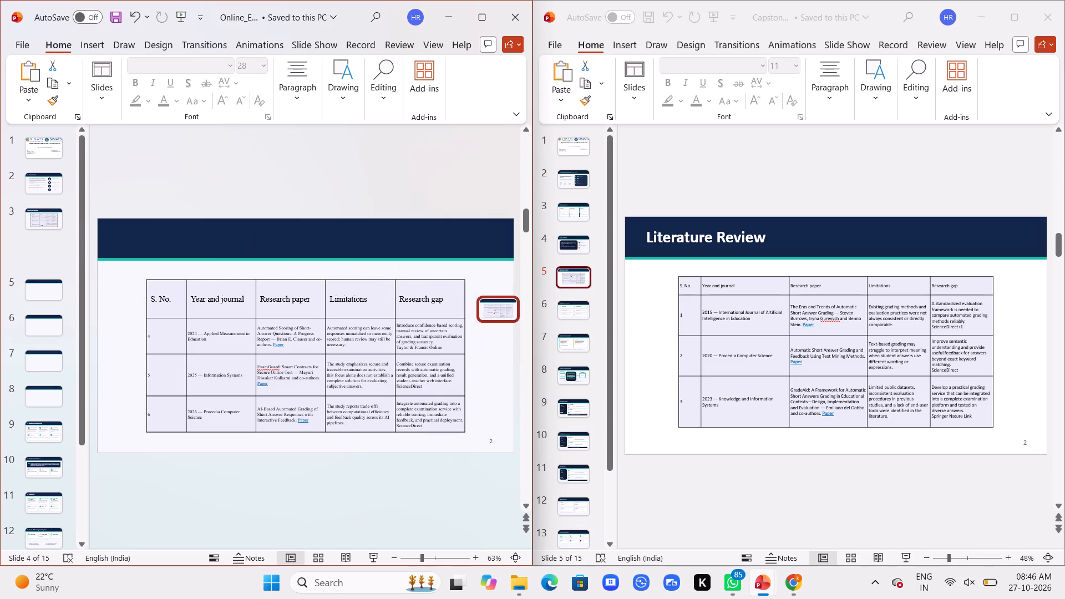
{"action": "left_click_drag", "start_coordinate": [491, 304], "coordinate": [571, 293]}
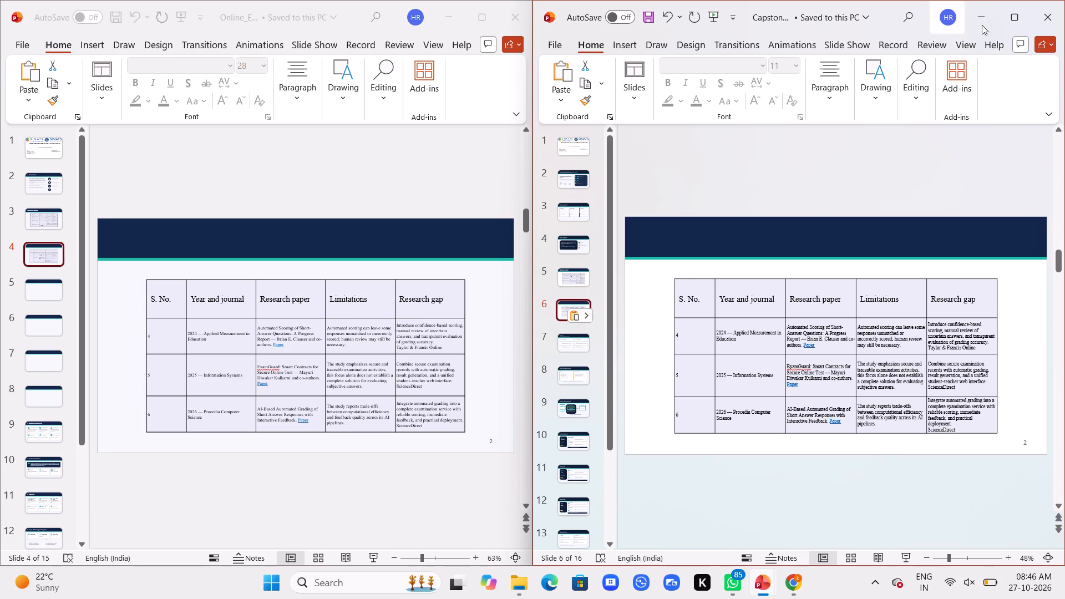
Maximize Capstone Review 2 IP and set all text in the slide 5 Literature Review table to Times New Roman.
{"action": "left_click", "coordinate": [1022, 17]}
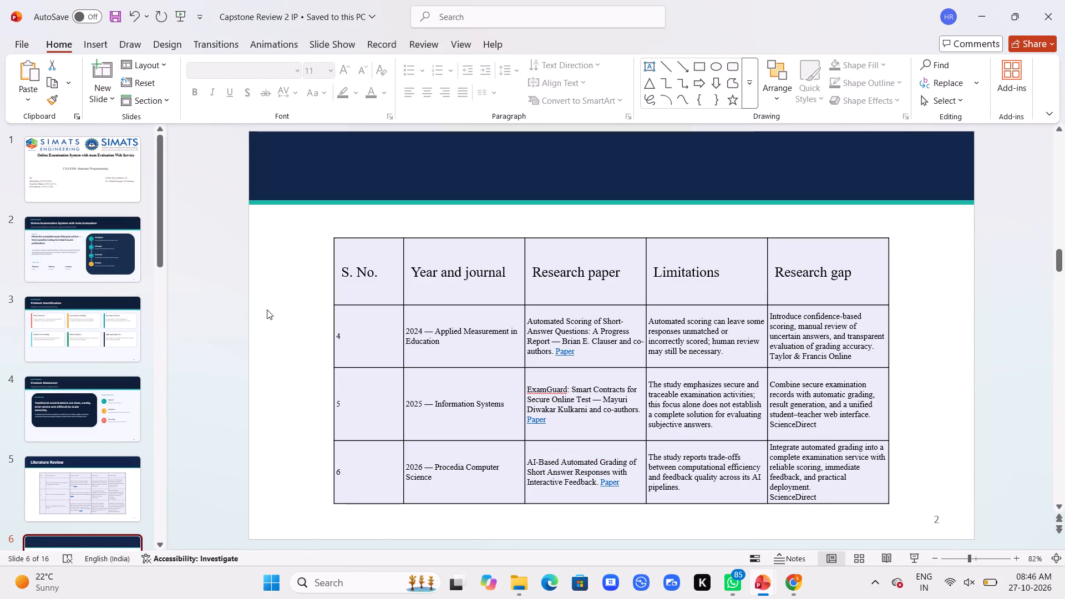
{"action": "left_click", "coordinate": [87, 265]}
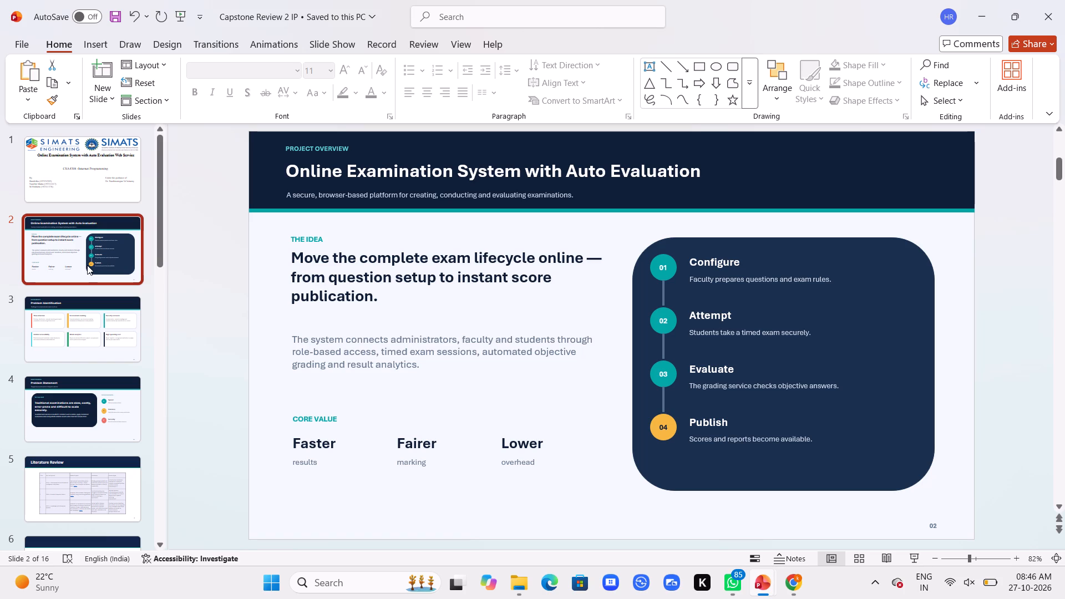
{"action": "key", "text": "Down"}
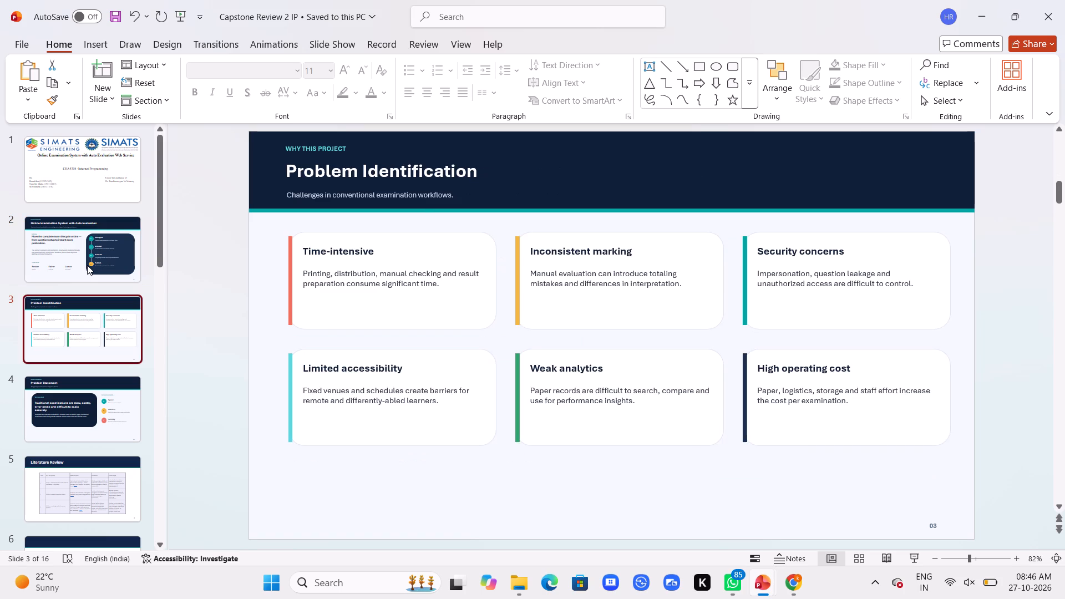
{"action": "key", "text": "Down"}
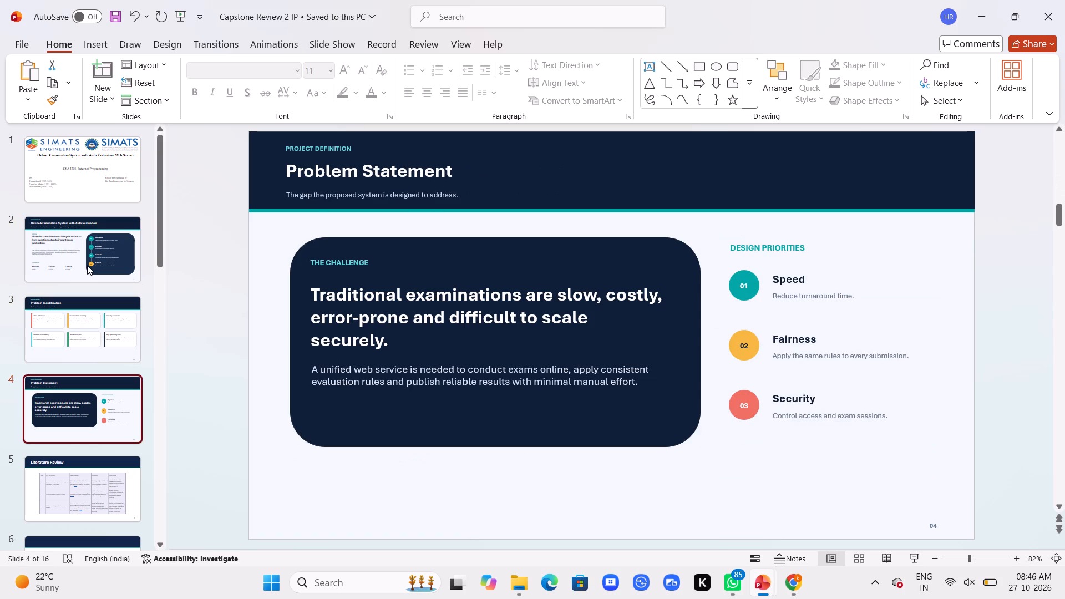
{"action": "key", "text": "Down"}
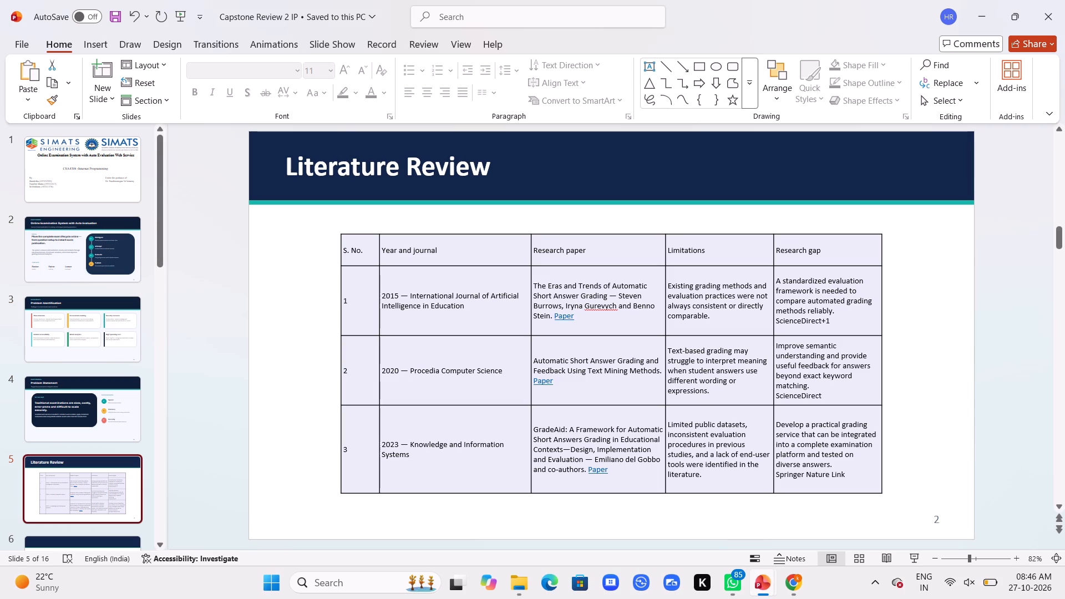
{"action": "left_click_drag", "start_coordinate": [354, 251], "coordinate": [717, 448]}
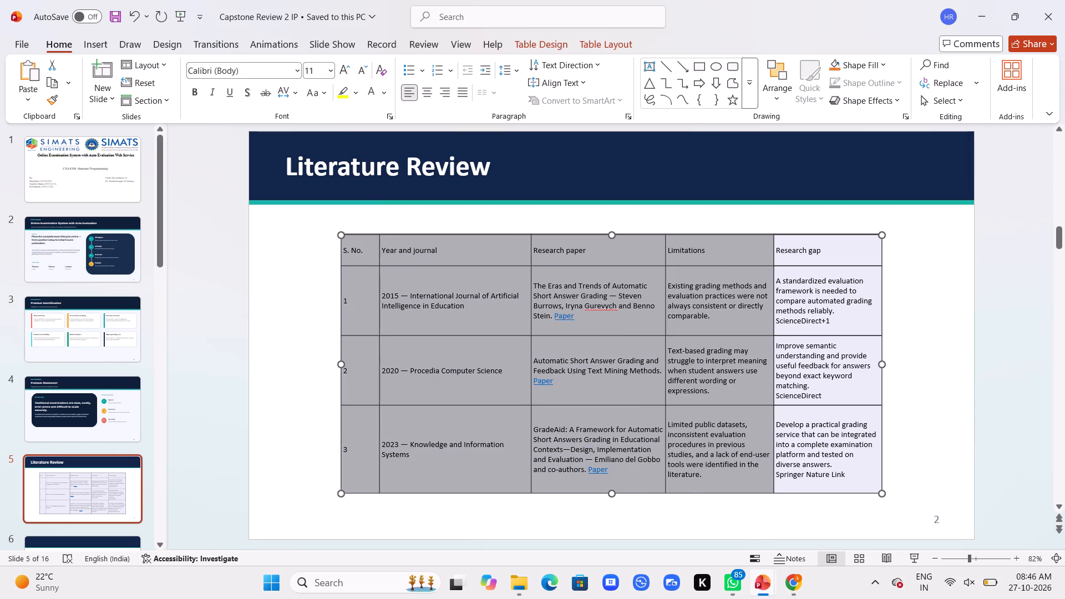
{"action": "left_click_drag", "start_coordinate": [717, 448], "coordinate": [822, 448]}
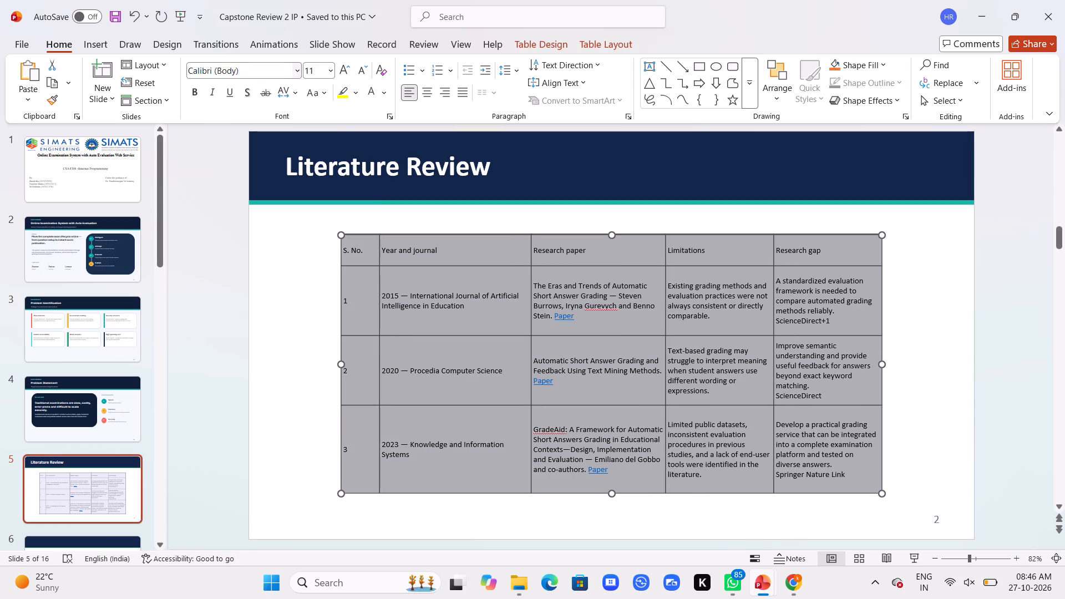
{"action": "left_click", "coordinate": [257, 72]}
{"action": "key", "text": "BackSpace"}
{"action": "type", "text": "times"}
{"action": "key", "text": "Return"}
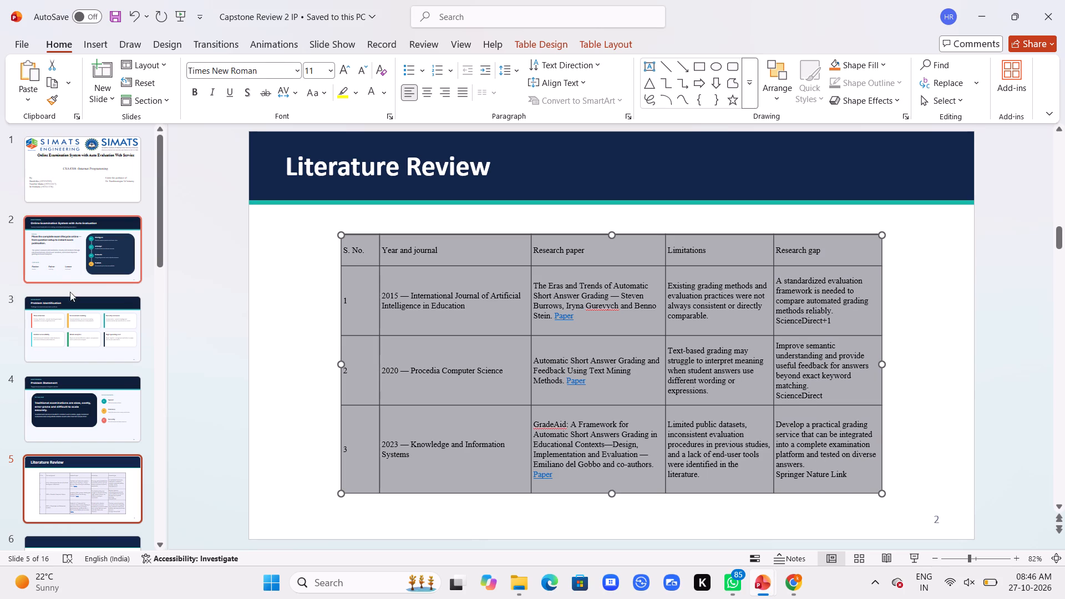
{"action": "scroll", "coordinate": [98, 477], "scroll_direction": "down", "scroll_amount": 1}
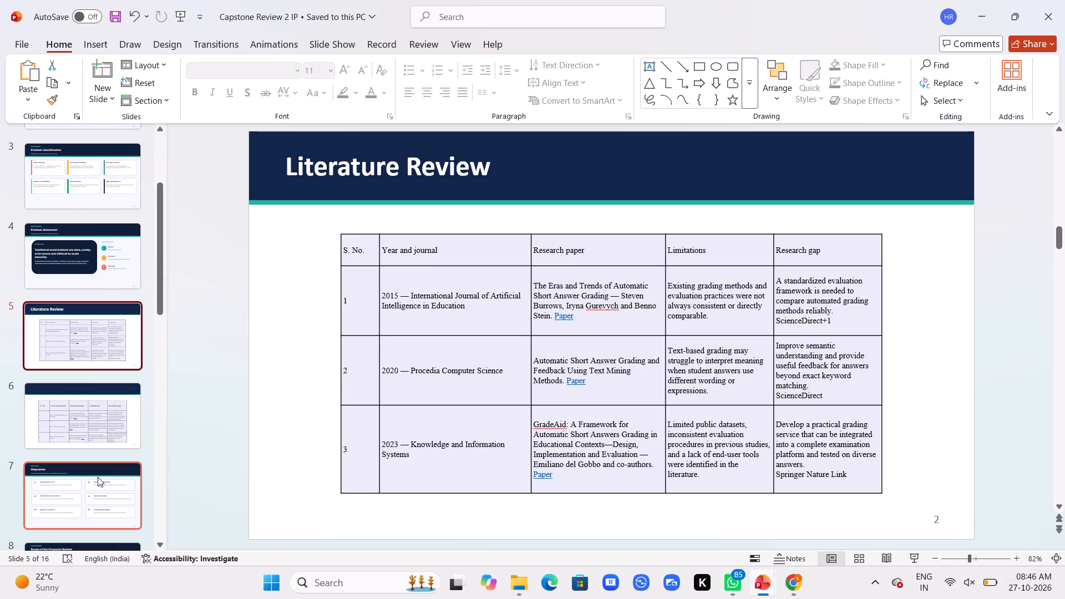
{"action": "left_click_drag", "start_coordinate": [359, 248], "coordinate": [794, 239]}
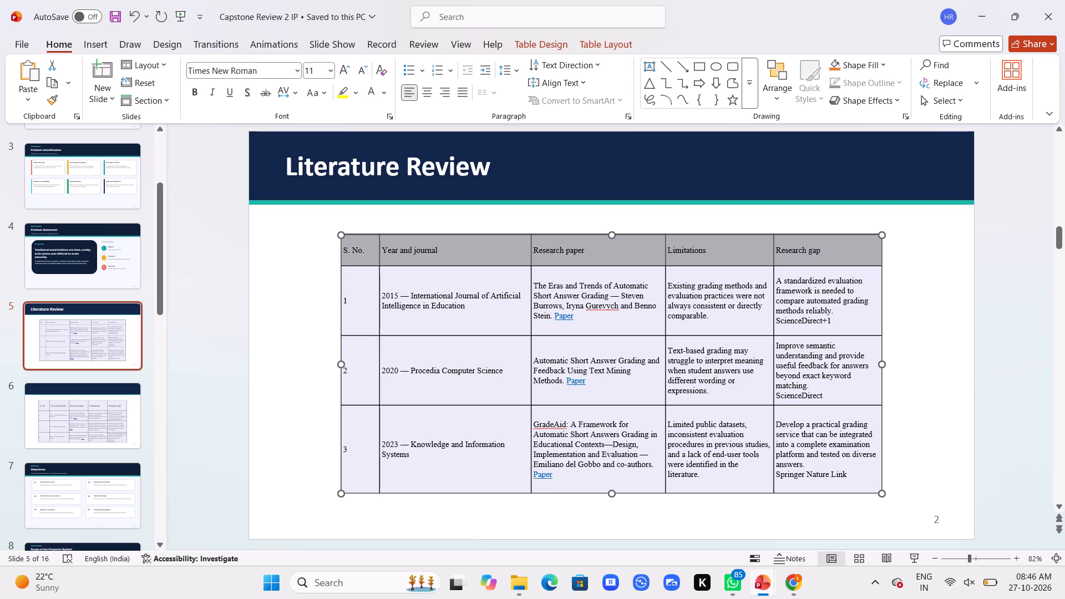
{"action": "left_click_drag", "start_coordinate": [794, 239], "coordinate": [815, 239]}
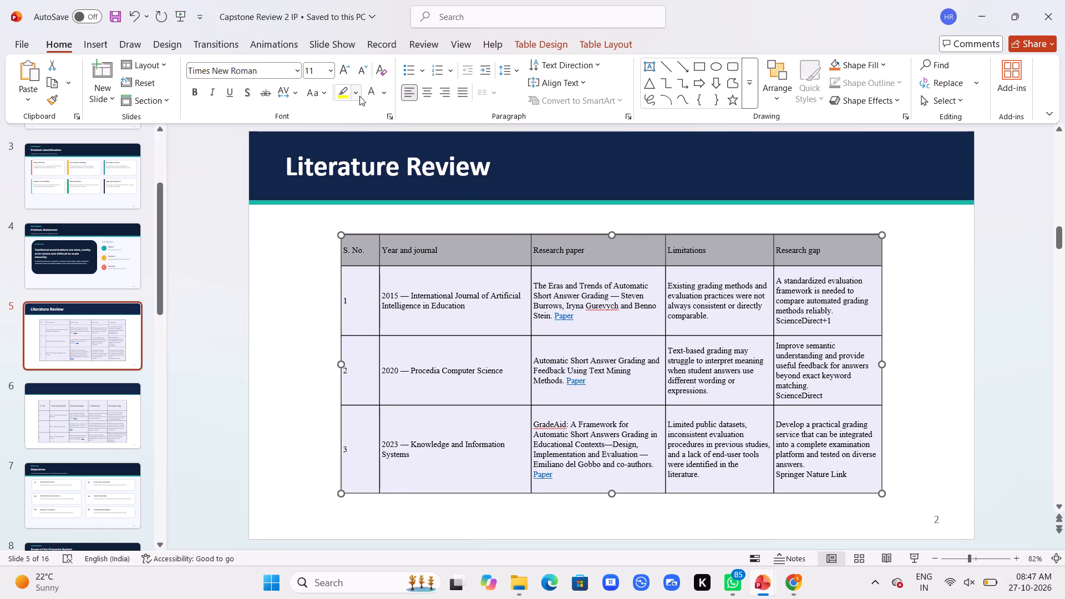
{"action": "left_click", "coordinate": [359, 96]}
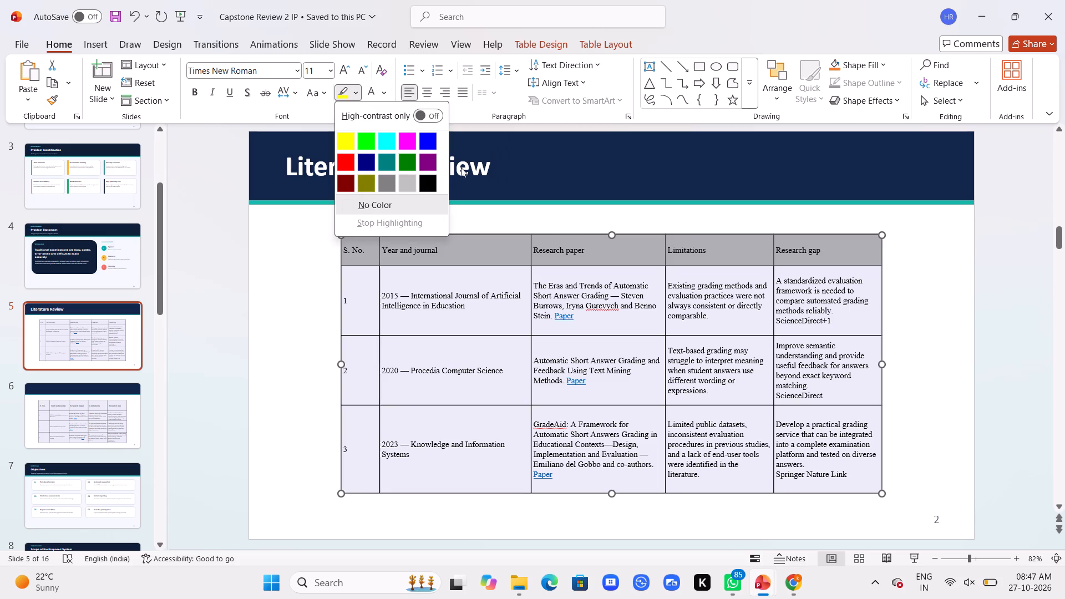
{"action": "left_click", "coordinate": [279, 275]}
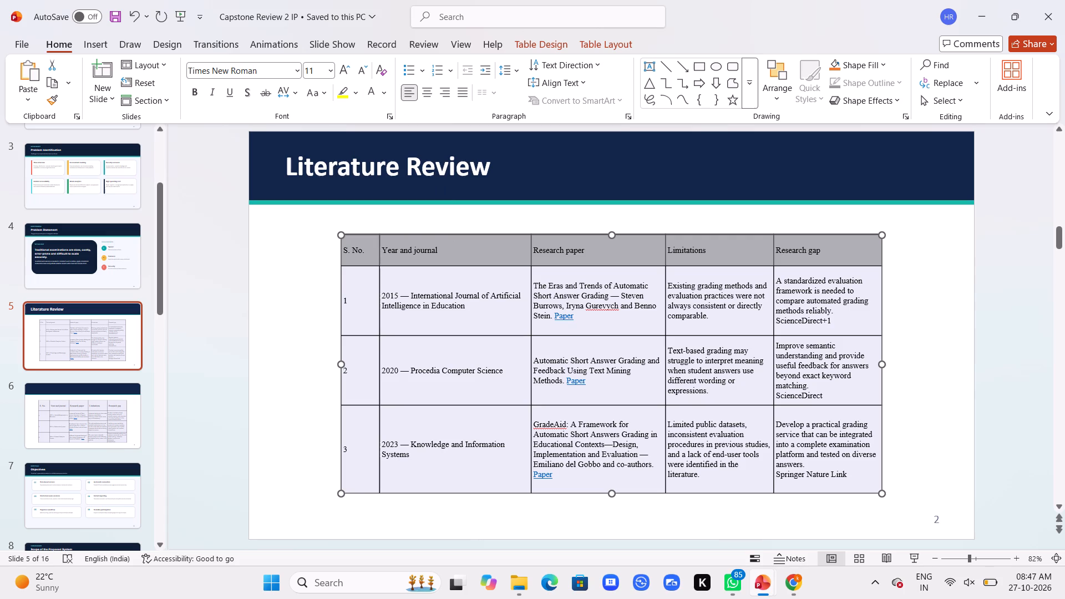
Centre the serial numbers 1 to 3 horizontally in the S. No. column of the slide 5 Literature Review table.
{"action": "left_click_drag", "start_coordinate": [358, 297], "coordinate": [371, 459]}
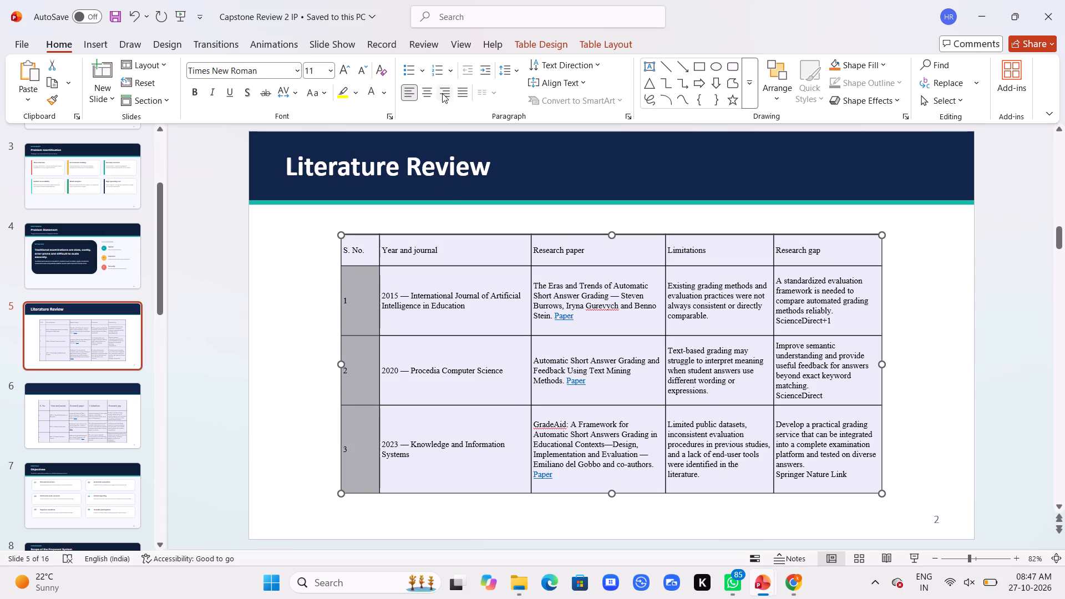
{"action": "left_click", "coordinate": [465, 93]}
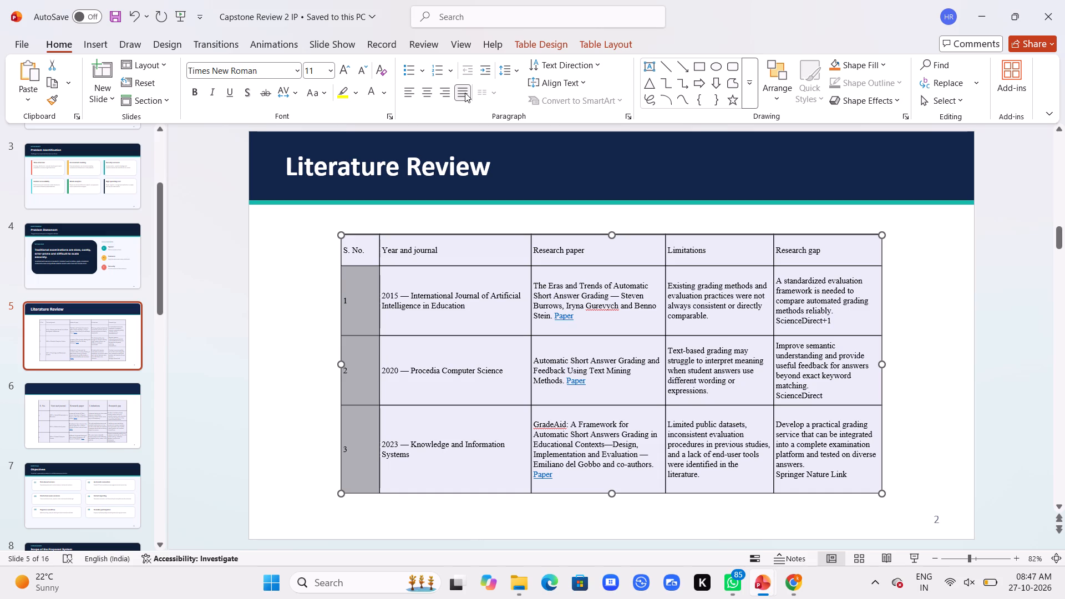
{"action": "left_click", "coordinate": [427, 96]}
{"action": "left_click", "coordinate": [211, 332]}
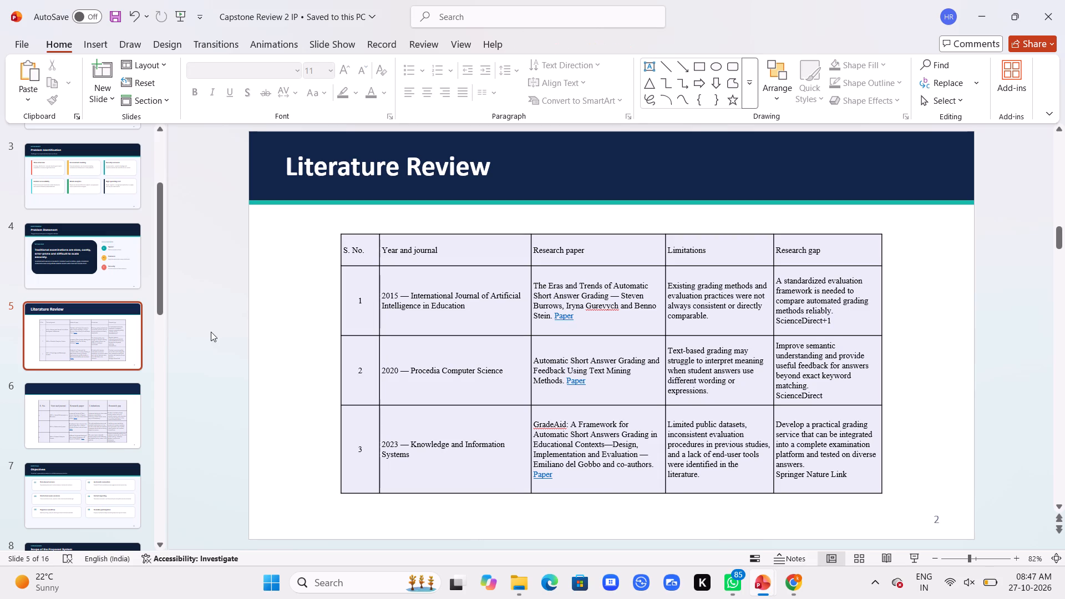
Narrow the S. No. column of the slide 6 literature table, giving the width to the Year and journal column.
{"action": "left_click", "coordinate": [99, 428]}
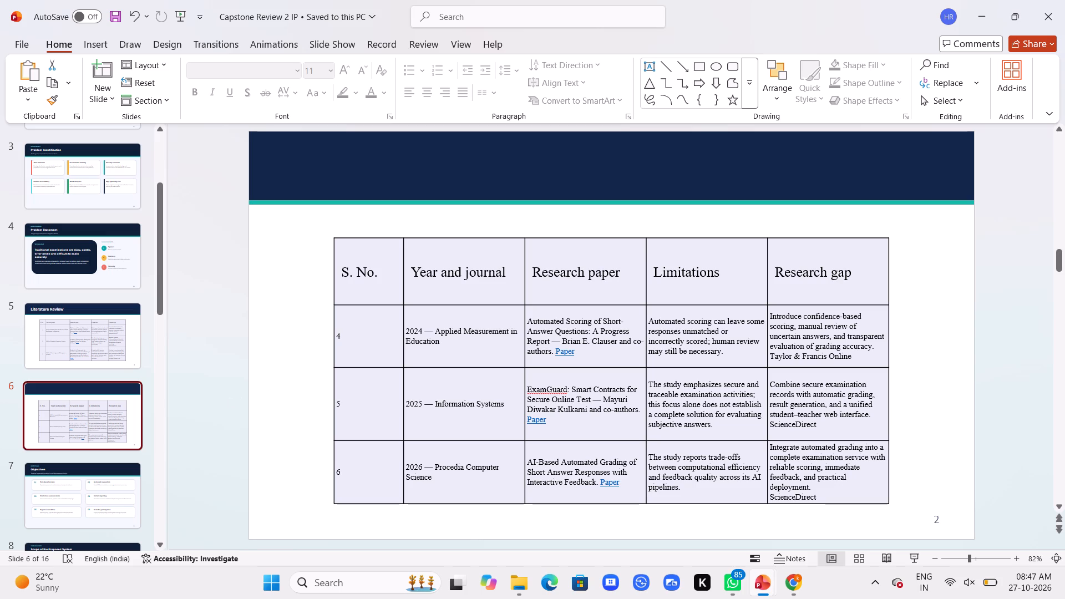
{"action": "left_click_drag", "start_coordinate": [403, 293], "coordinate": [384, 290]}
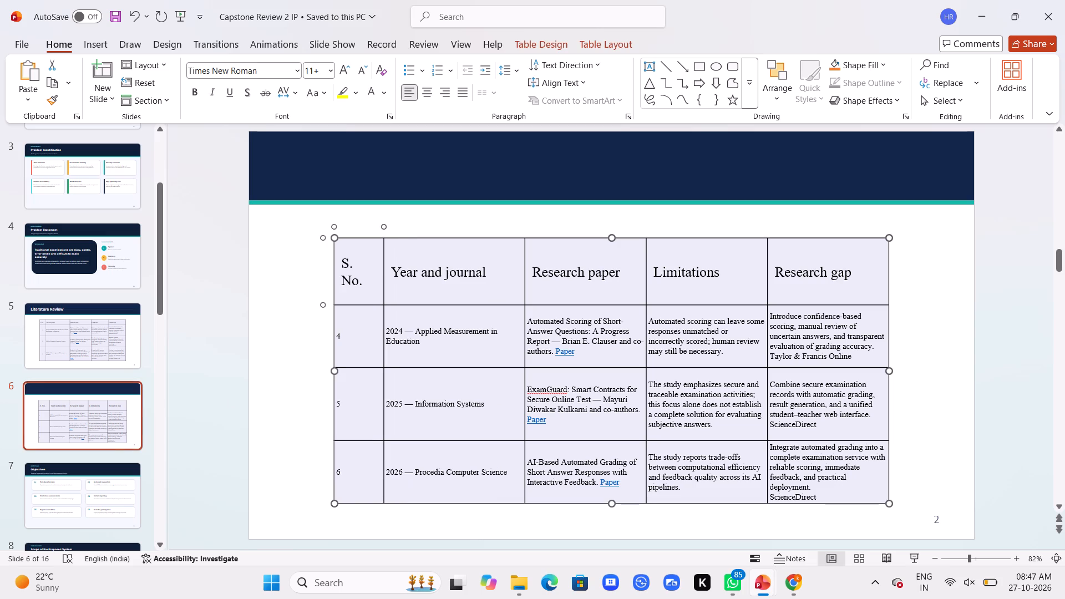
Reduce the font size of the whole header row in the slide 6 literature table to 16.
{"action": "left_click", "coordinate": [344, 265]}
{"action": "left_click_drag", "start_coordinate": [356, 262], "coordinate": [677, 277]}
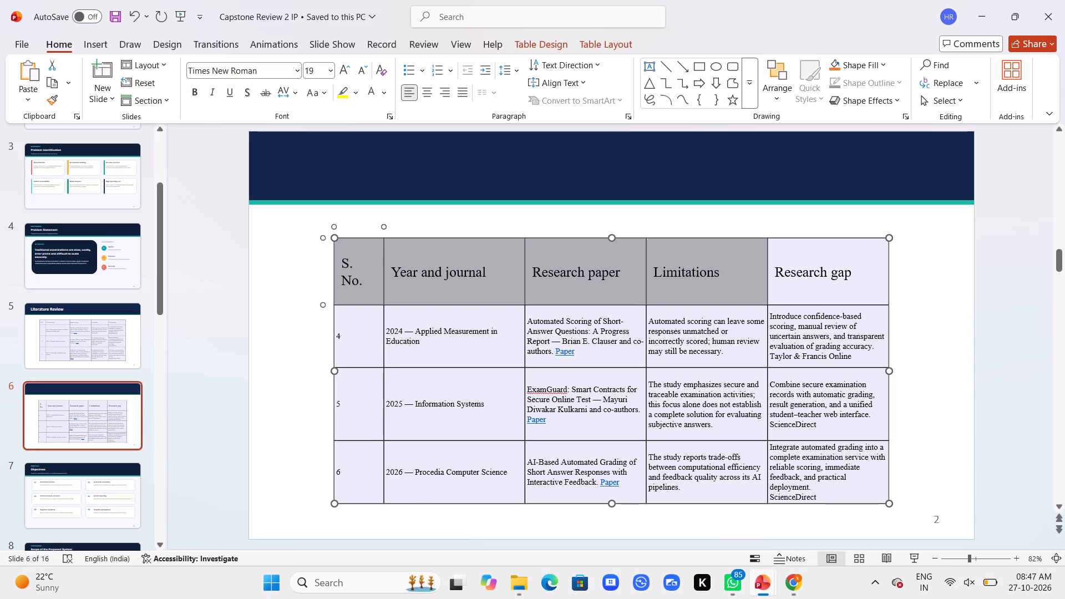
{"action": "left_click_drag", "start_coordinate": [677, 277], "coordinate": [799, 273]}
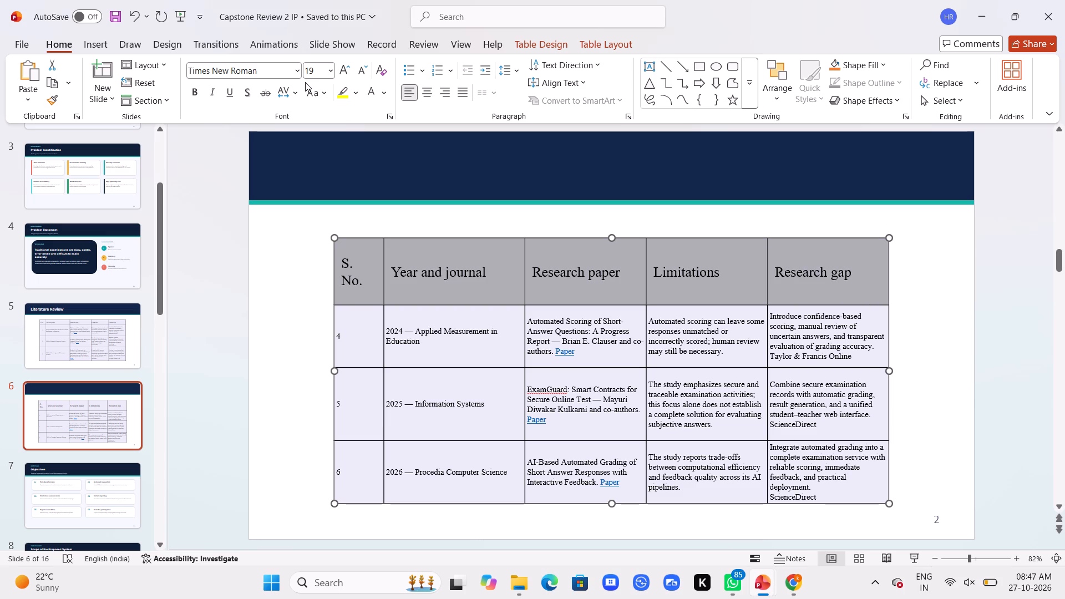
{"action": "left_click", "coordinate": [365, 72]}
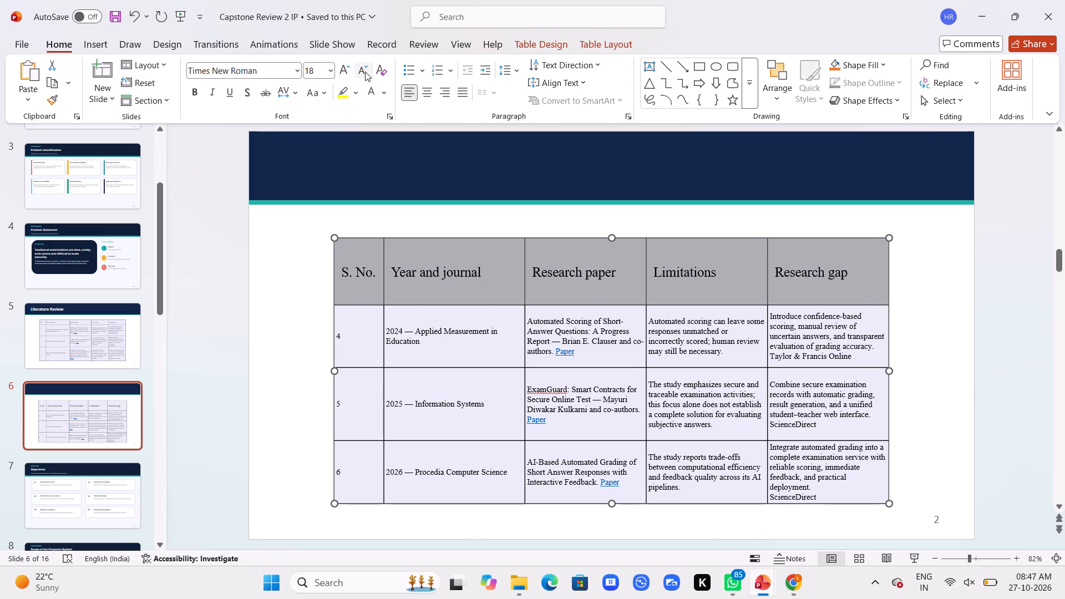
{"action": "left_click", "coordinate": [365, 72]}
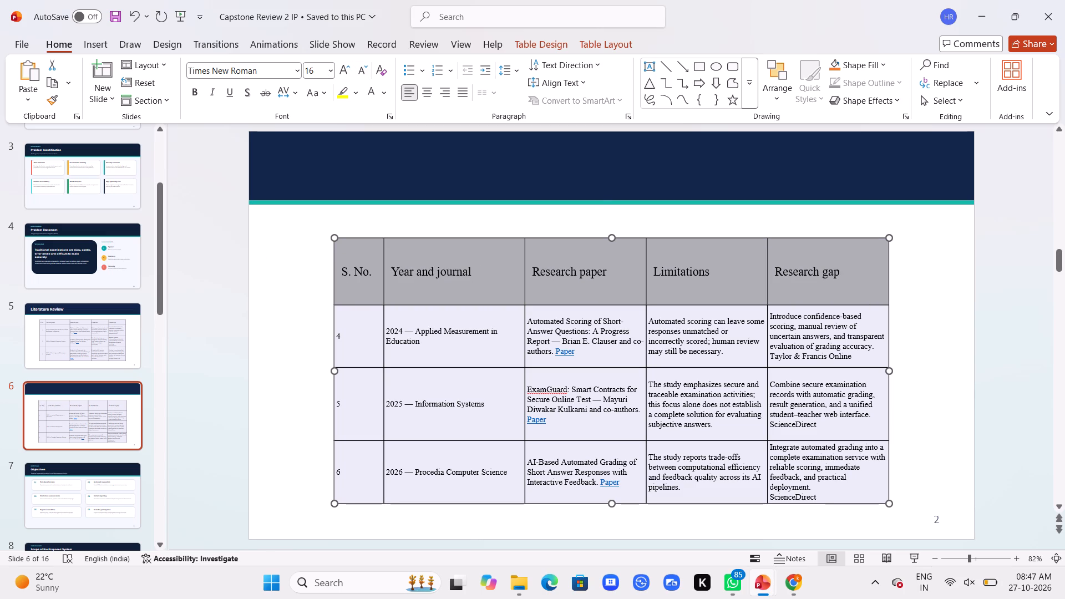
{"action": "left_click", "coordinate": [282, 309]}
Centre the serial numbers 4 to 6 horizontally in the S. No. column of the slide 6 table.
{"action": "left_click_drag", "start_coordinate": [352, 337], "coordinate": [369, 459]}
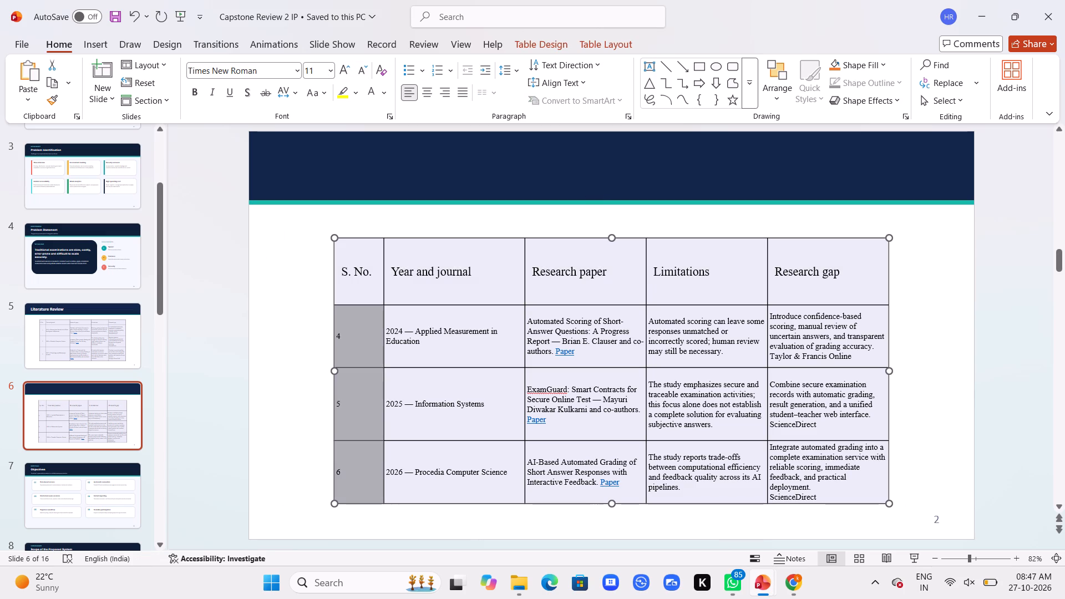
{"action": "left_click_drag", "start_coordinate": [369, 459], "coordinate": [370, 467]}
{"action": "left_click", "coordinate": [432, 97]}
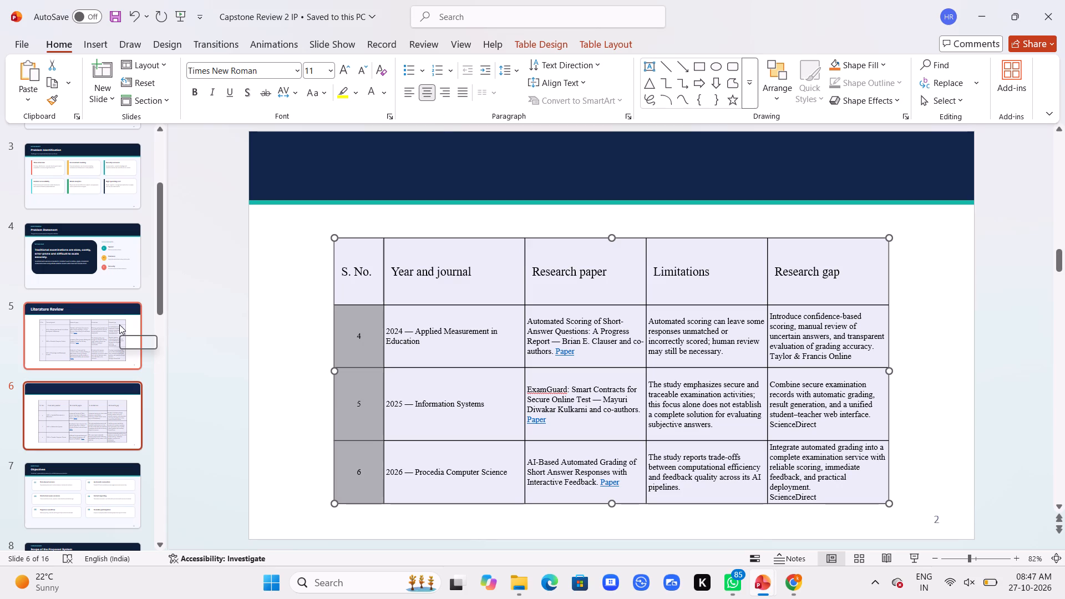
Move the Objectives slide directly after the Problem Statement slide, ahead of the Literature Review slides.
{"action": "left_click", "coordinate": [77, 500]}
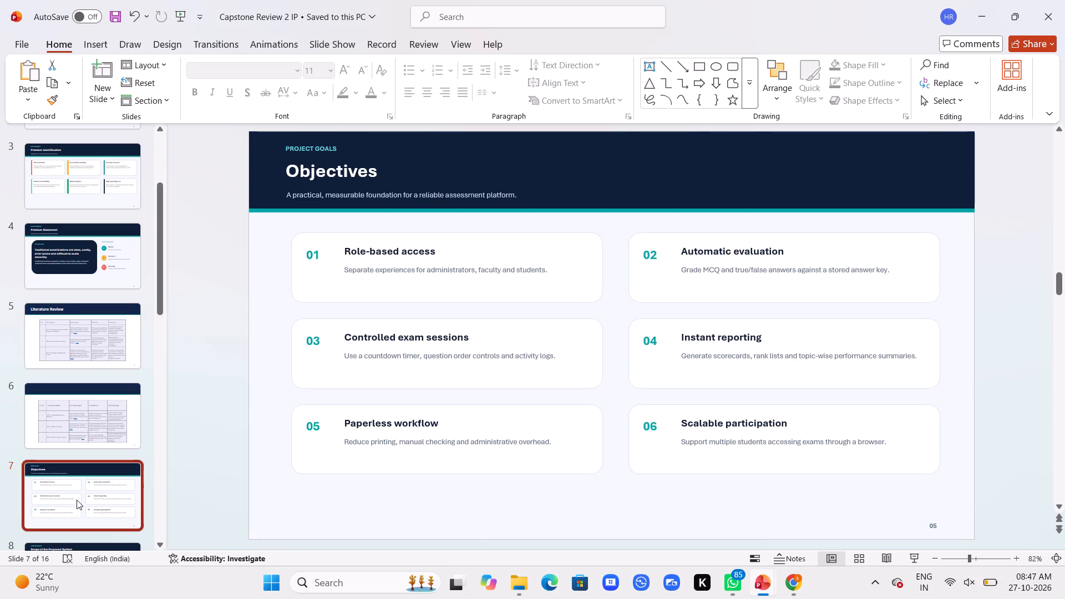
{"action": "left_click_drag", "start_coordinate": [77, 500], "coordinate": [100, 256]}
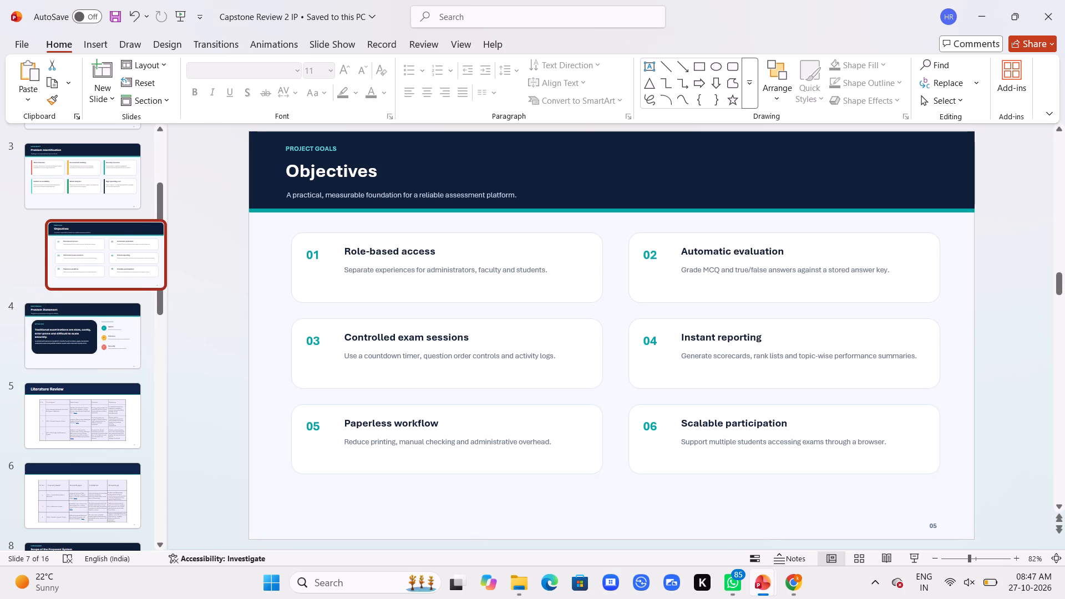
{"action": "left_click_drag", "start_coordinate": [100, 256], "coordinate": [86, 310]}
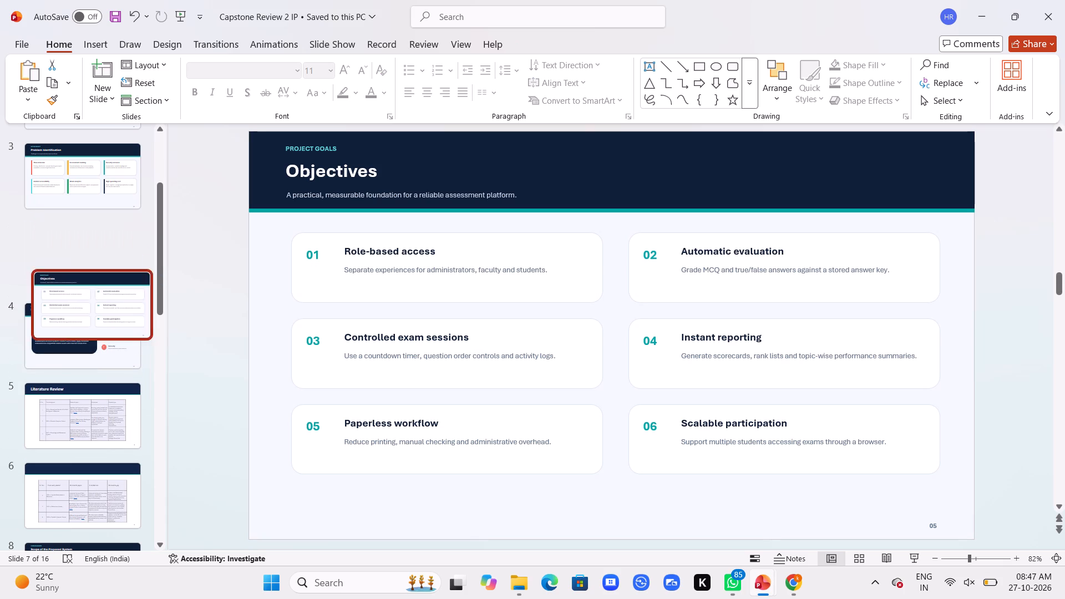
{"action": "left_click_drag", "start_coordinate": [86, 310], "coordinate": [79, 342]}
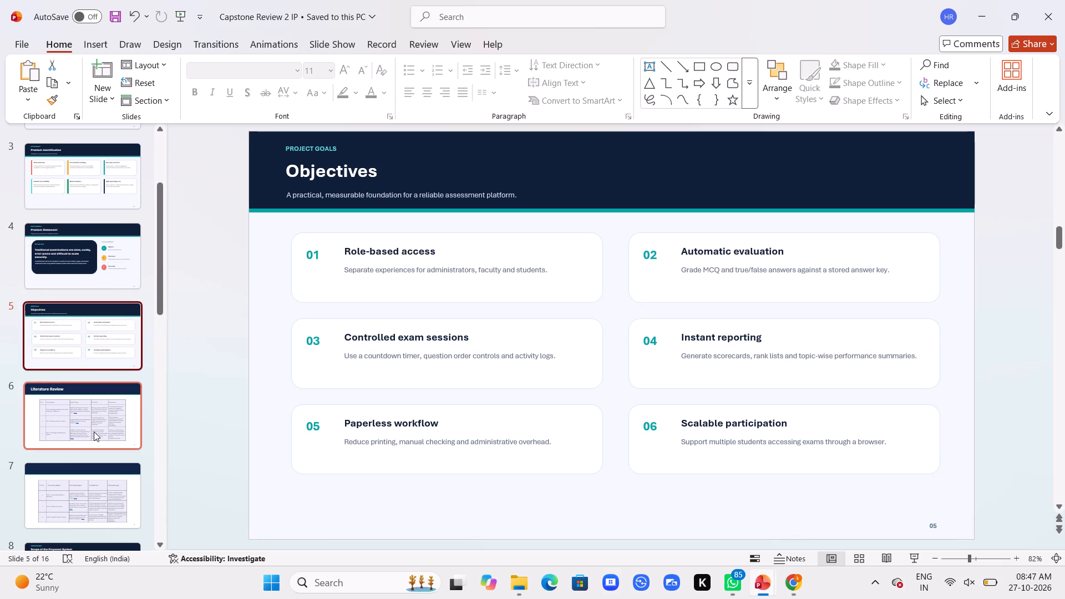
Delete the Scope of the Proposed System slide that follows the second literature table.
{"action": "scroll", "coordinate": [94, 432], "scroll_direction": "down", "scroll_amount": 2}
{"action": "left_click", "coordinate": [79, 311]}
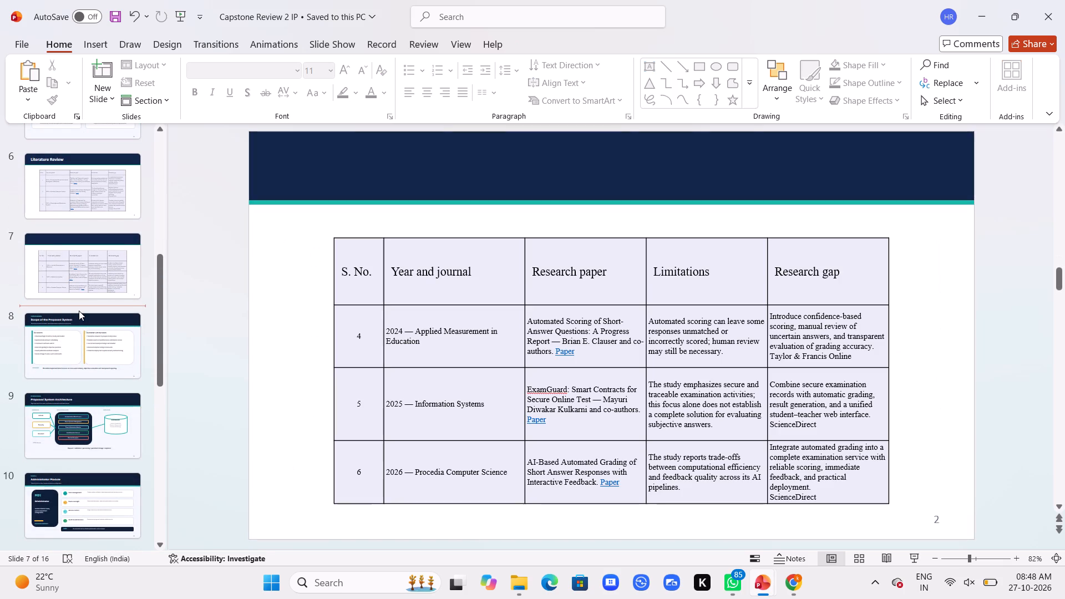
{"action": "left_click", "coordinate": [87, 348]}
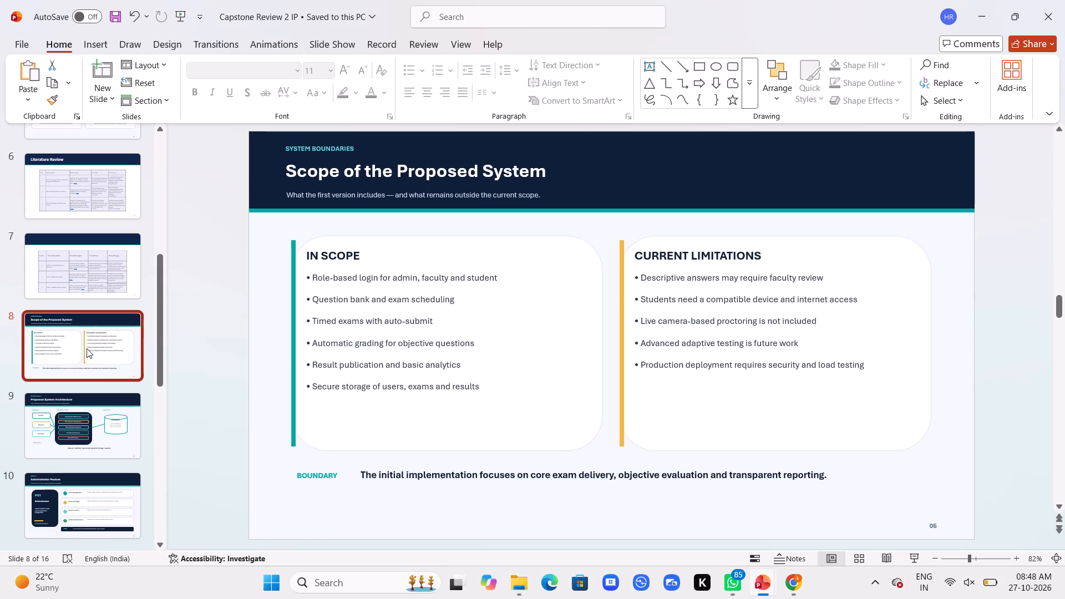
{"action": "key", "text": "BackSpace"}
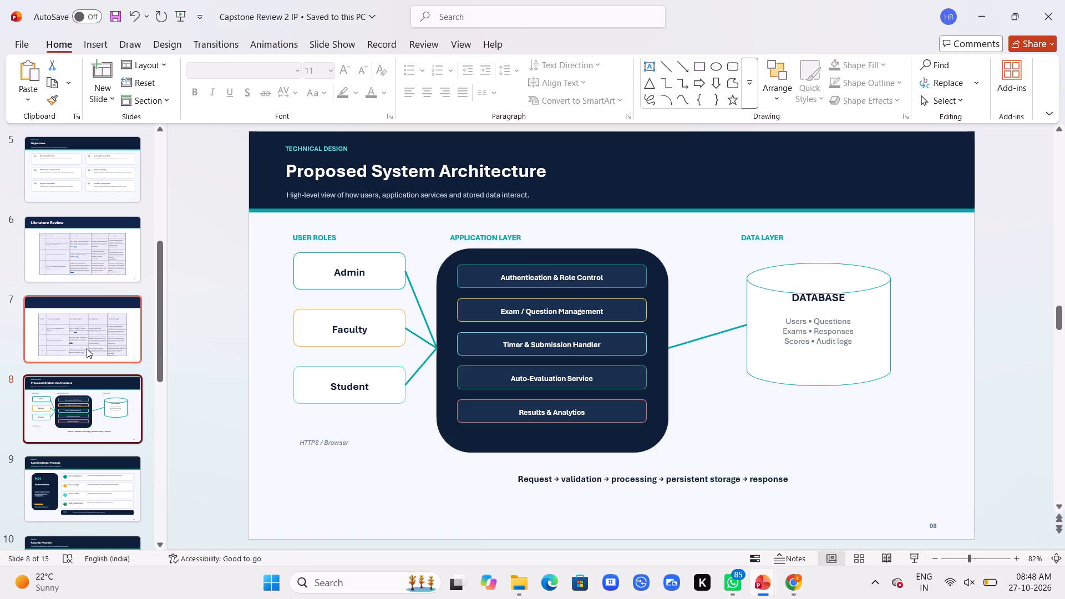
Look through the Administrator, Faculty and Student Module slides and the rest of the deck to check the remaining content and order.
{"action": "left_click", "coordinate": [93, 489]}
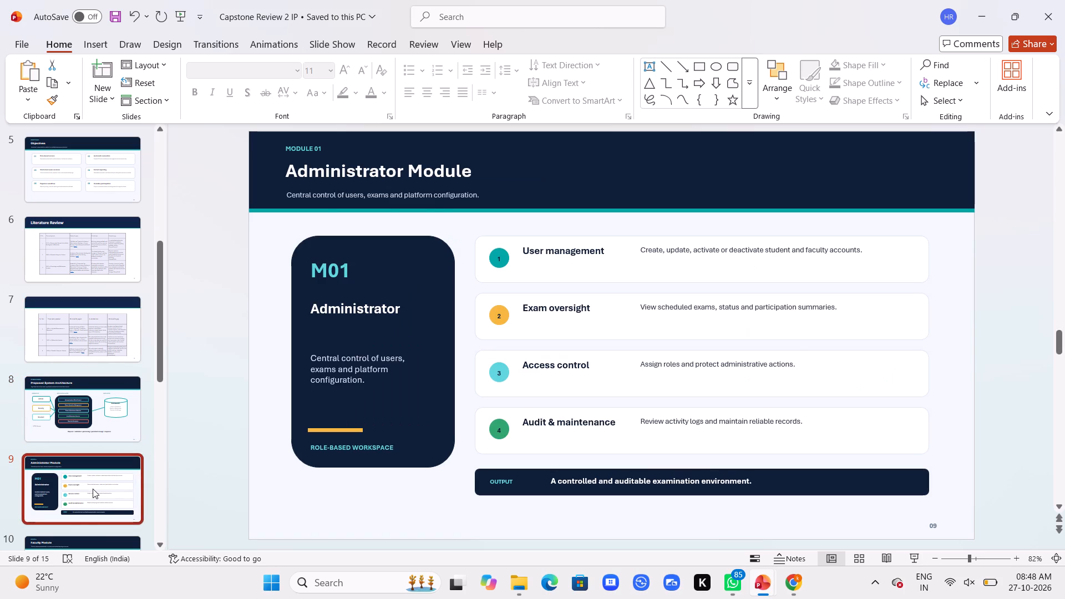
{"action": "scroll", "coordinate": [92, 486], "scroll_direction": "down", "scroll_amount": 1}
{"action": "scroll", "coordinate": [92, 486], "scroll_direction": "up", "scroll_amount": 1, "text": "ctrl"}
{"action": "scroll", "coordinate": [92, 486], "scroll_direction": "down", "scroll_amount": 1, "text": "ctrl"}
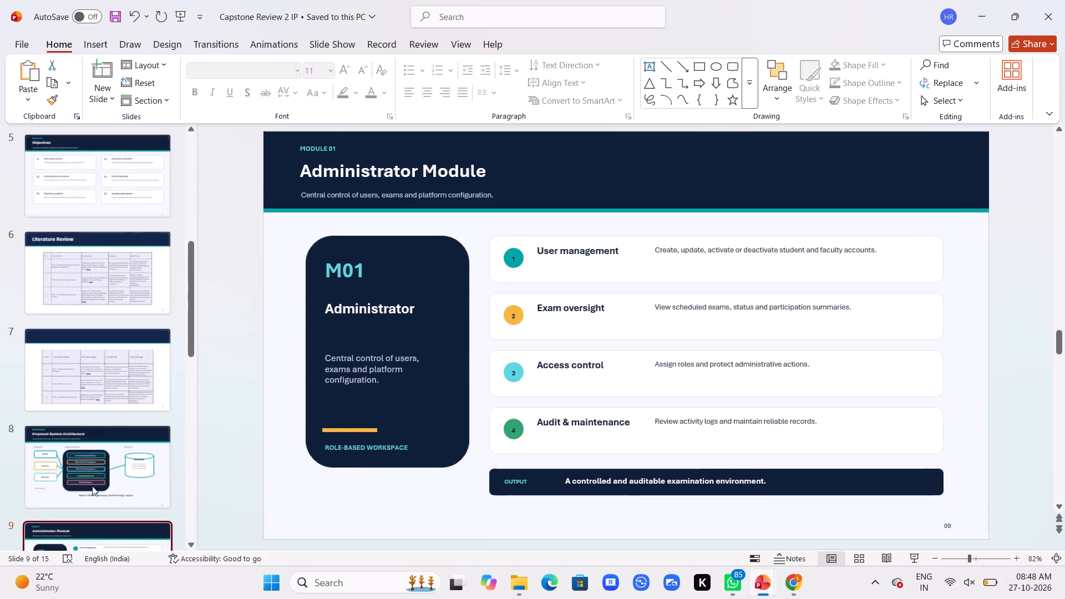
{"action": "scroll", "coordinate": [92, 486], "scroll_direction": "down", "scroll_amount": 1, "text": "ctrl"}
{"action": "scroll", "coordinate": [92, 486], "scroll_direction": "down", "scroll_amount": 2}
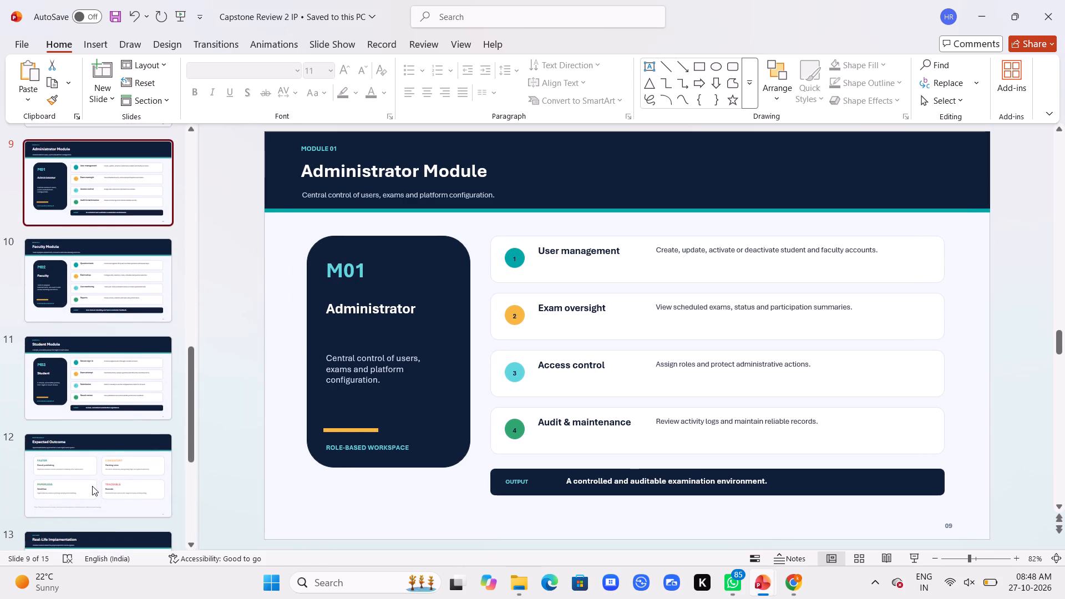
{"action": "scroll", "coordinate": [92, 486], "scroll_direction": "down", "scroll_amount": 1}
{"action": "scroll", "coordinate": [92, 486], "scroll_direction": "up", "scroll_amount": 1}
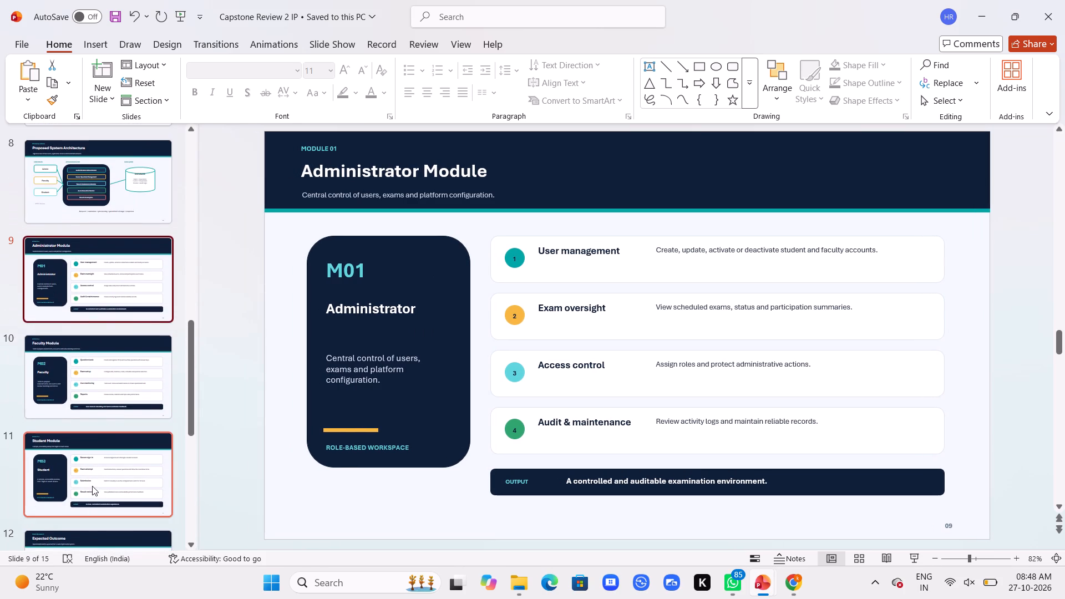
{"action": "left_click", "coordinate": [73, 361]}
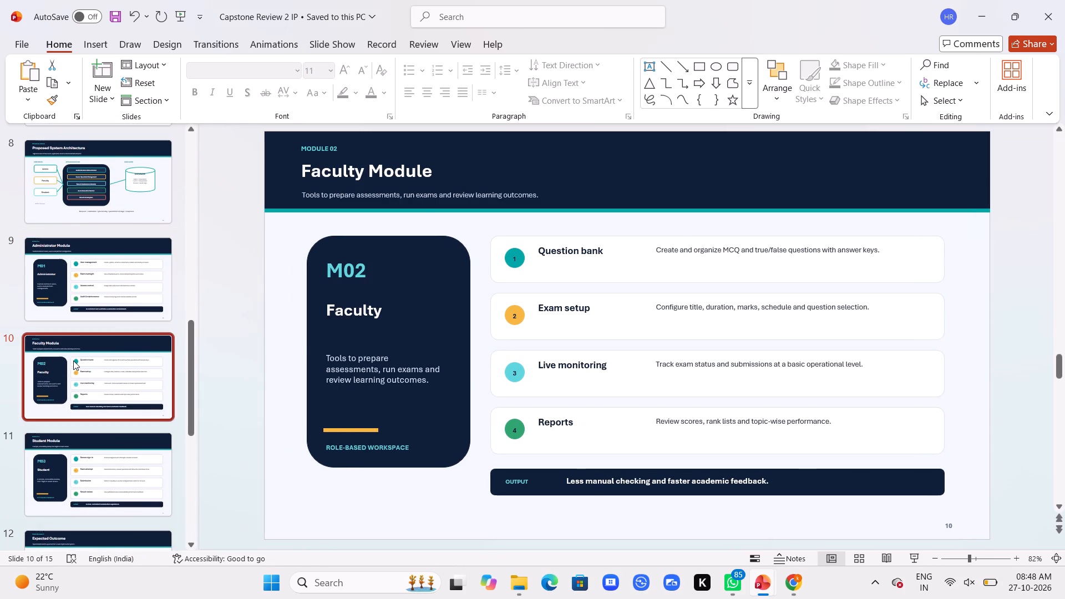
{"action": "left_click", "coordinate": [84, 450]}
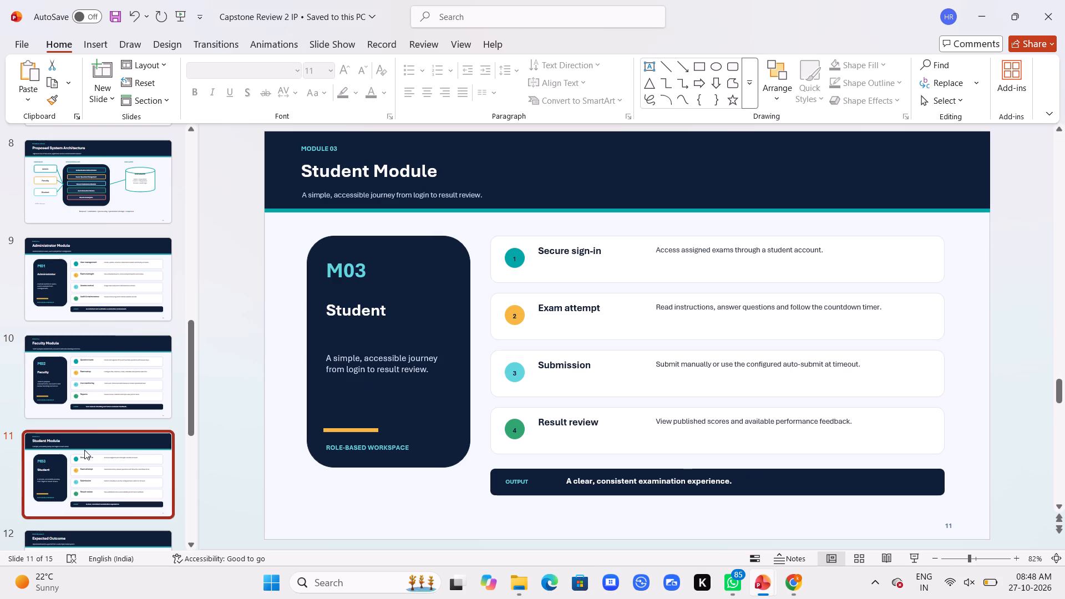
{"action": "scroll", "coordinate": [104, 412], "scroll_direction": "down", "scroll_amount": 1}
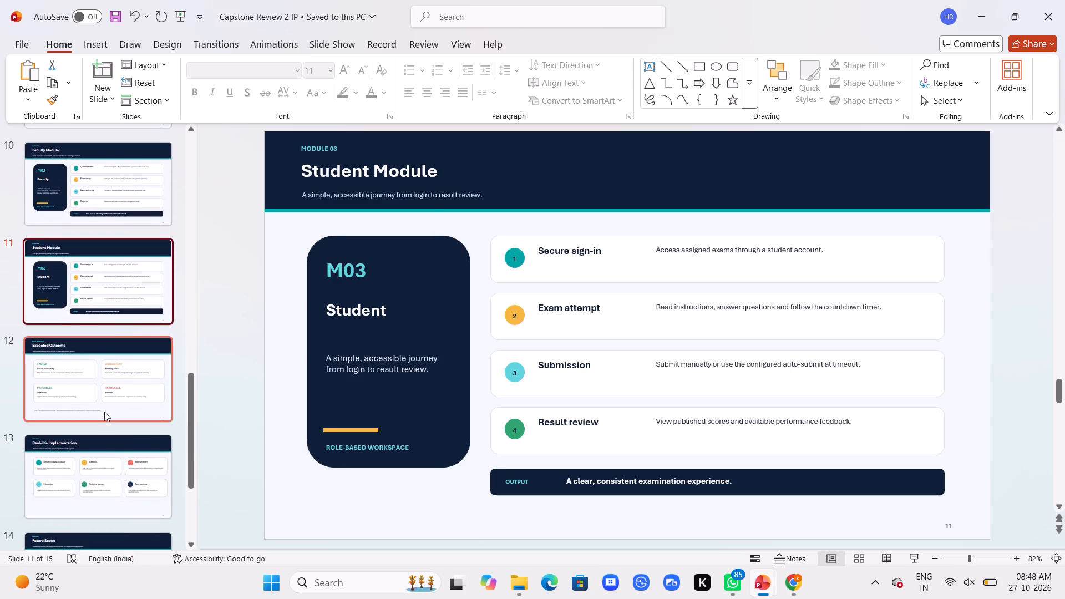
{"action": "scroll", "coordinate": [104, 412], "scroll_direction": "down", "scroll_amount": 4, "text": "ctrl"}
{"action": "scroll", "coordinate": [104, 412], "scroll_direction": "up", "scroll_amount": 2, "text": "ctrl"}
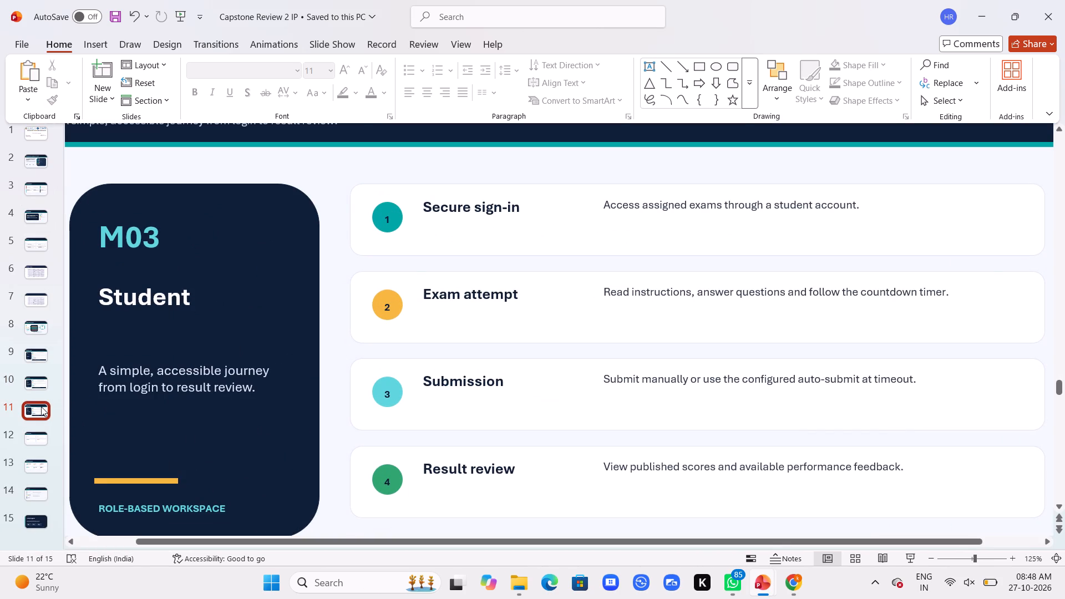
{"action": "scroll", "coordinate": [41, 407], "scroll_direction": "up", "scroll_amount": 2, "text": "ctrl"}
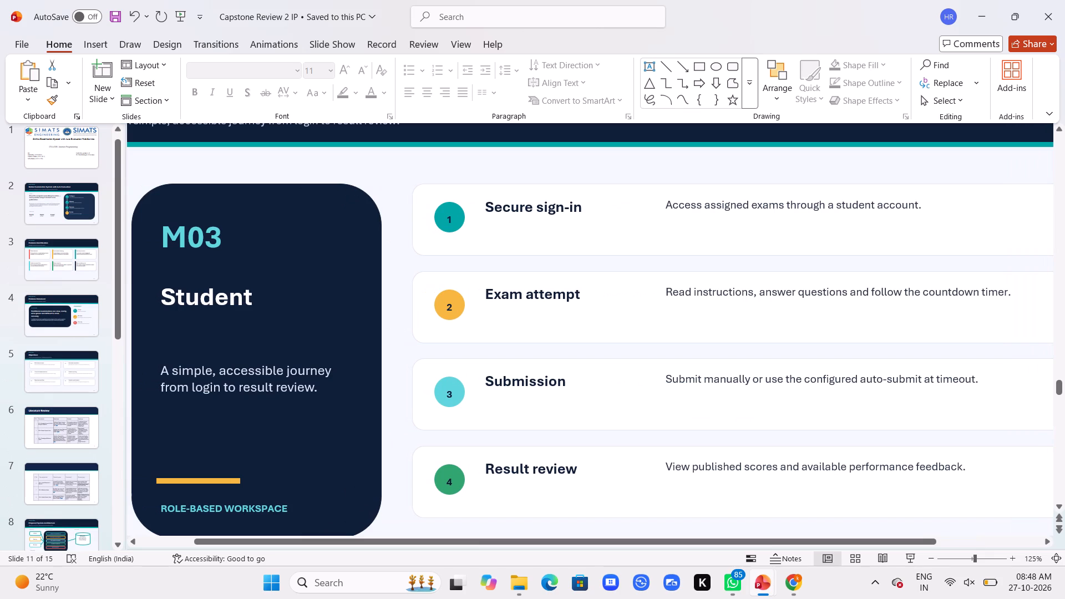
{"action": "scroll", "coordinate": [423, 339], "scroll_direction": "down", "scroll_amount": 3, "text": "ctrl"}
{"action": "scroll", "coordinate": [423, 339], "scroll_direction": "up", "scroll_amount": 1}
{"action": "scroll", "coordinate": [423, 339], "scroll_direction": "down", "scroll_amount": 5, "text": "ctrl"}
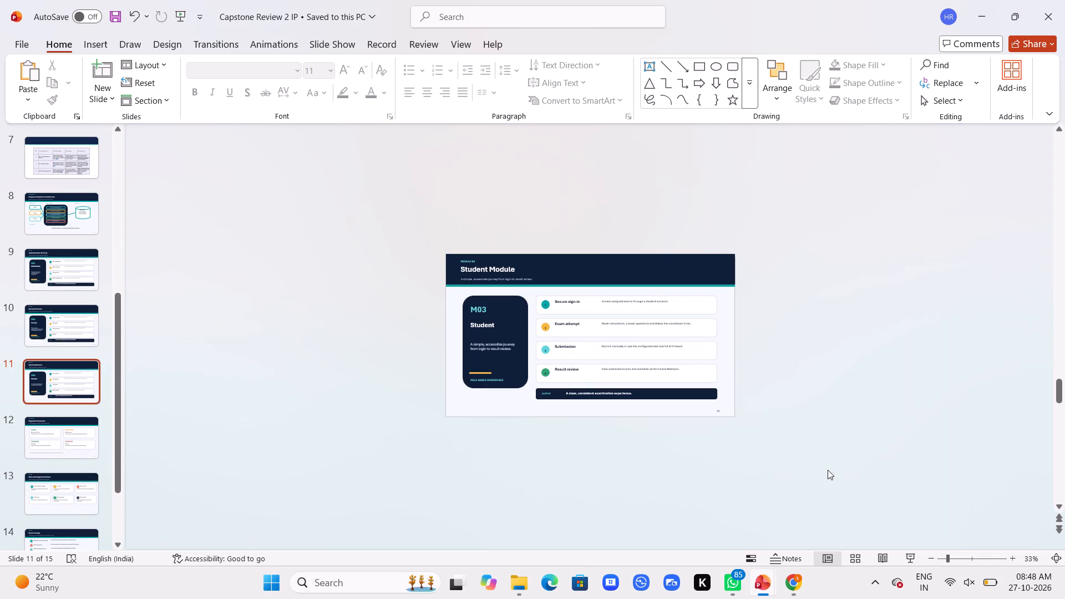
Review the Student Module, Expected Outcome, Real-Life Implementation, Future Scope and closing Project Summary slides, and return to the title slide.
{"action": "left_click", "coordinate": [1015, 556]}
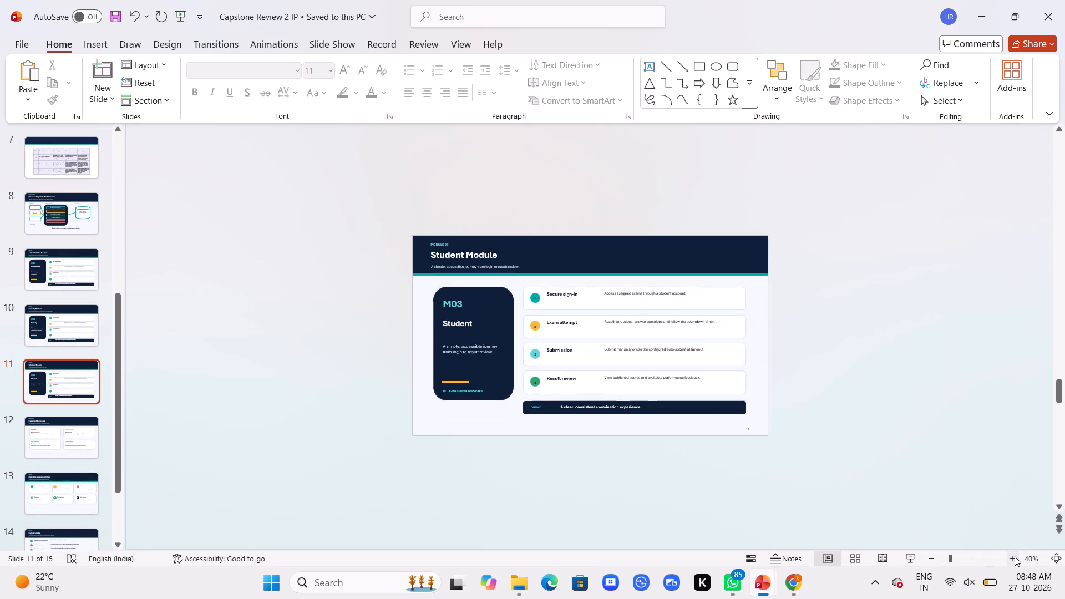
{"action": "left_click", "coordinate": [1015, 556]}
{"action": "left_click", "coordinate": [1015, 556]}
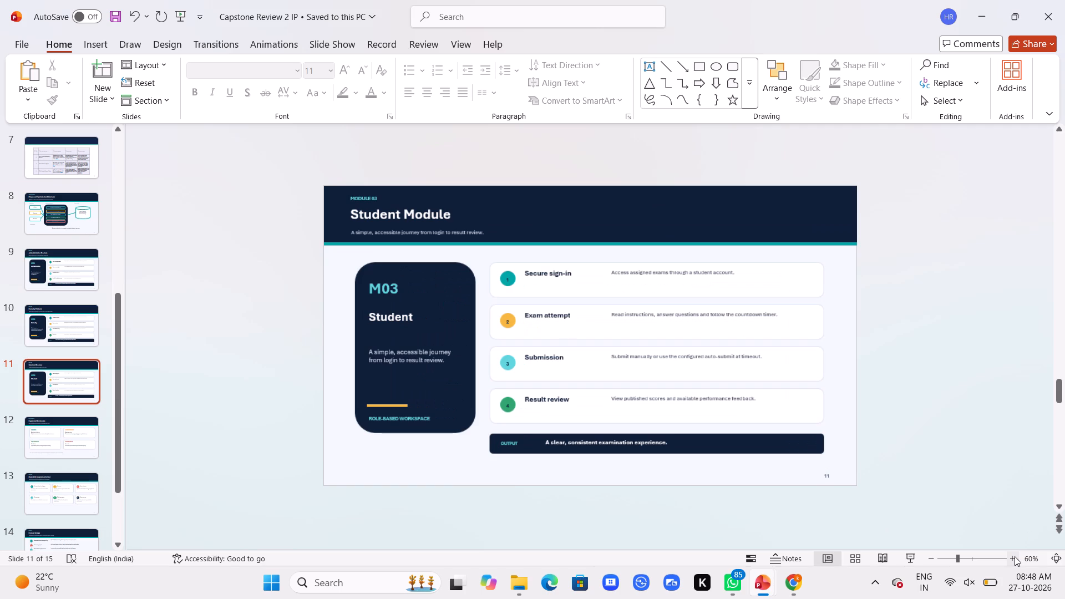
{"action": "left_click", "coordinate": [70, 431]}
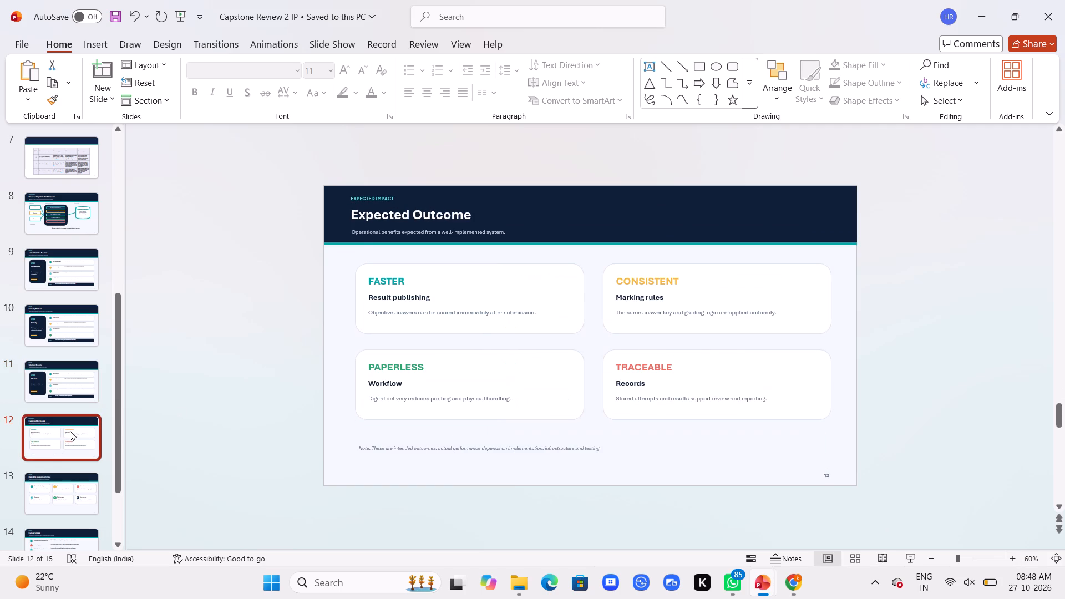
{"action": "left_click", "coordinate": [54, 493]}
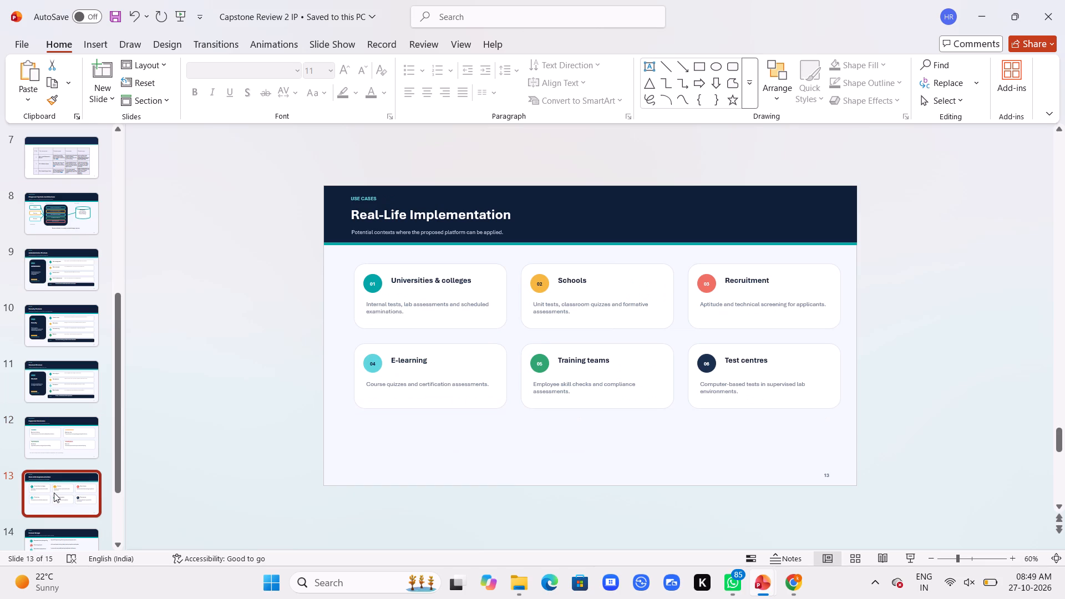
{"action": "scroll", "coordinate": [54, 494], "scroll_direction": "down", "scroll_amount": 1}
{"action": "scroll", "coordinate": [54, 494], "scroll_direction": "up", "scroll_amount": 1, "text": "ctrl"}
{"action": "scroll", "coordinate": [54, 494], "scroll_direction": "down", "scroll_amount": 1, "text": "ctrl"}
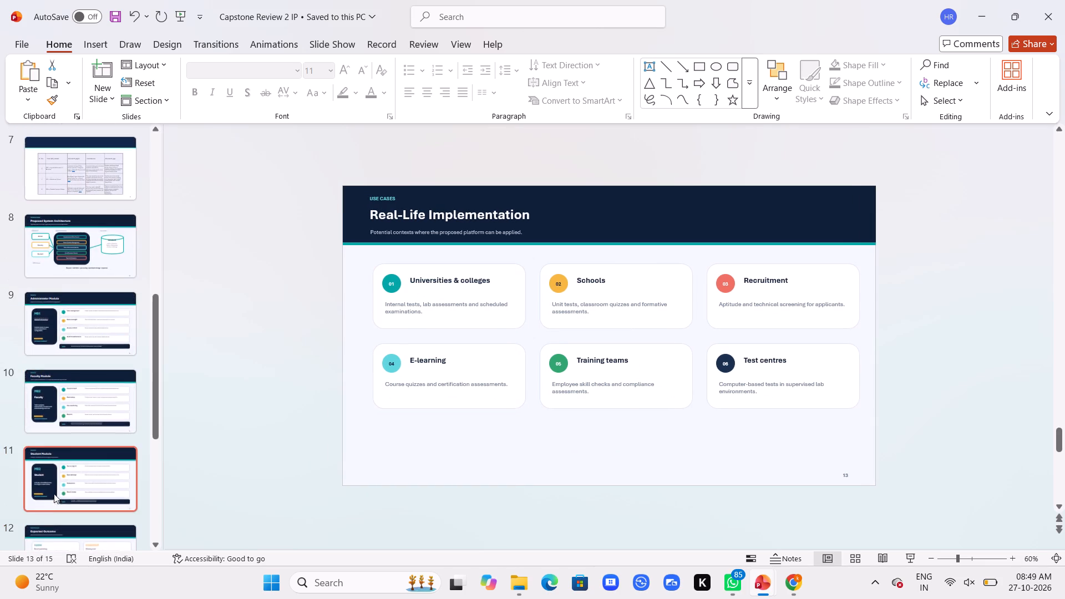
{"action": "scroll", "coordinate": [53, 467], "scroll_direction": "down", "scroll_amount": 5}
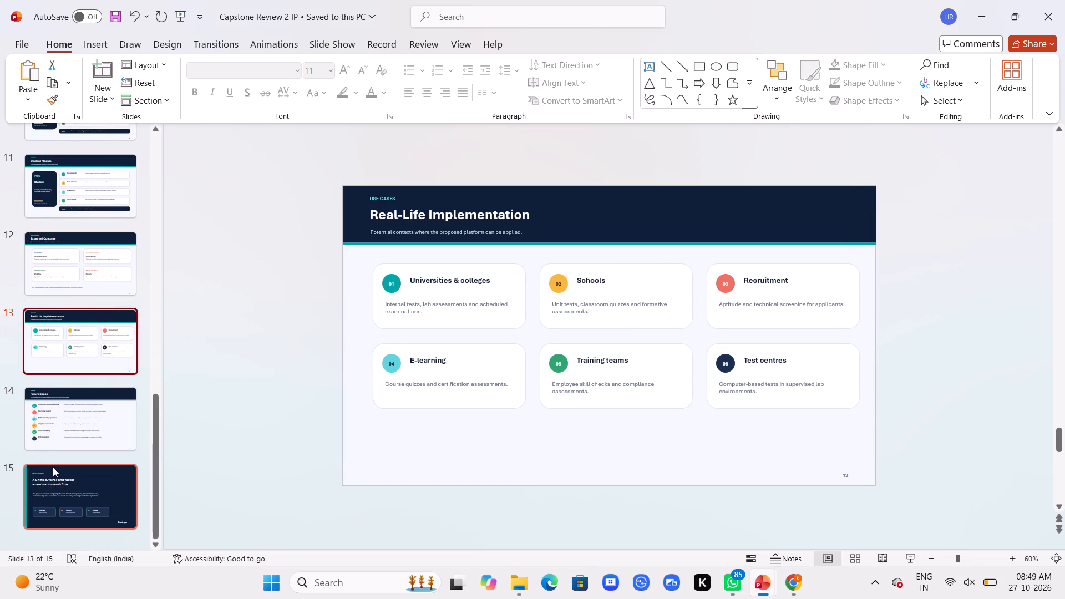
{"action": "left_click", "coordinate": [62, 485]}
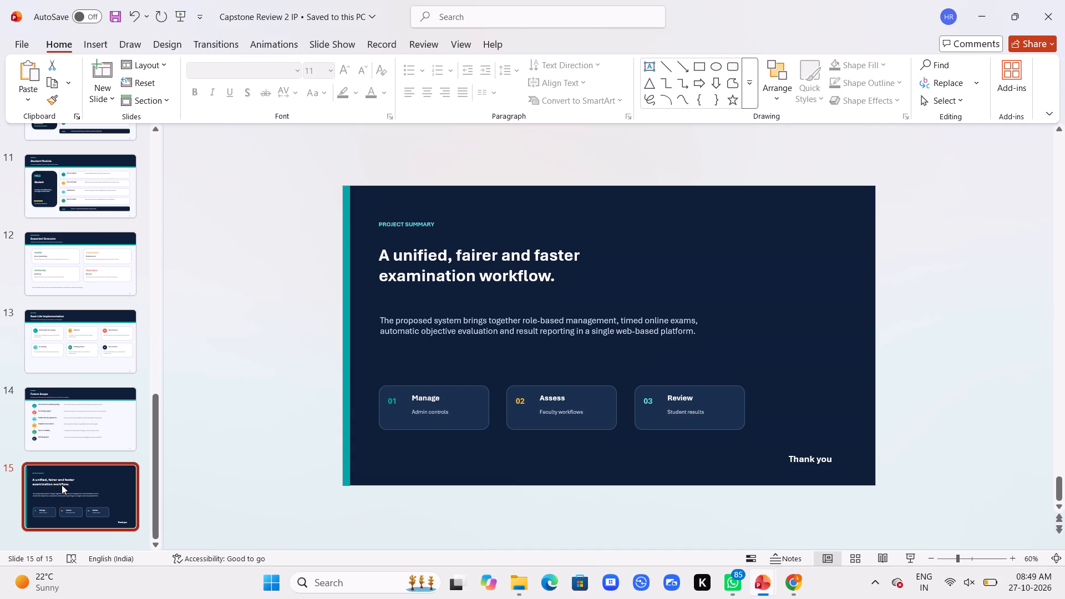
{"action": "left_click", "coordinate": [87, 415]}
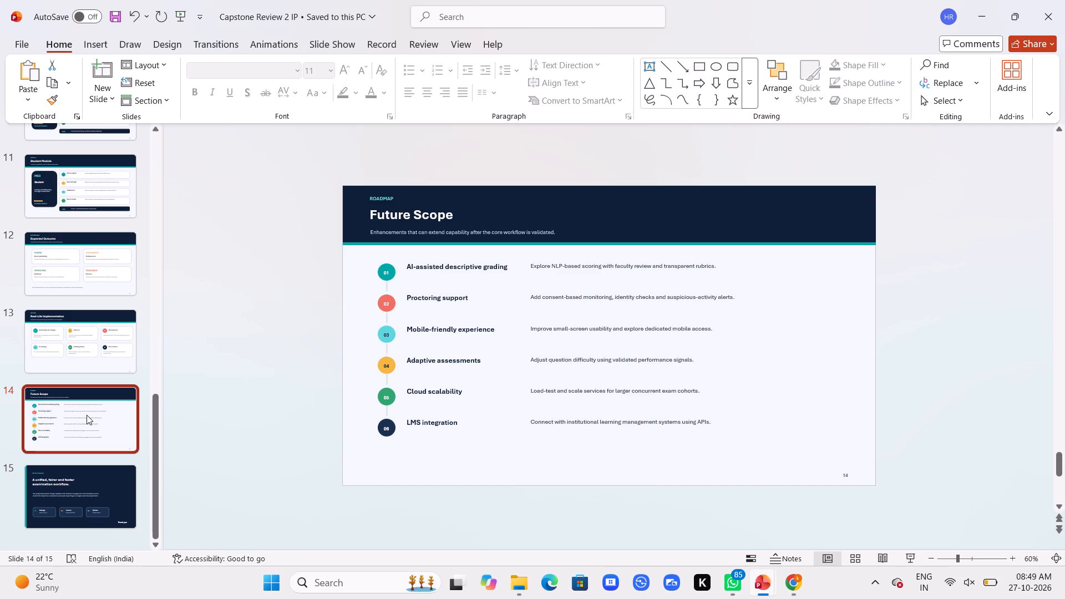
{"action": "scroll", "coordinate": [68, 286], "scroll_direction": "up", "scroll_amount": 8}
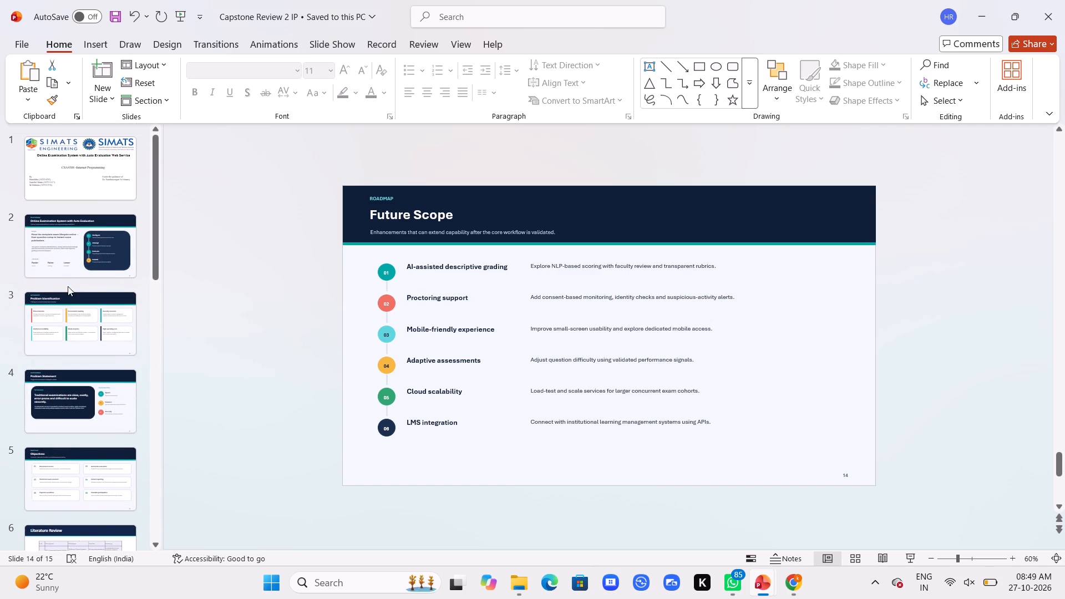
{"action": "left_click", "coordinate": [84, 170]}
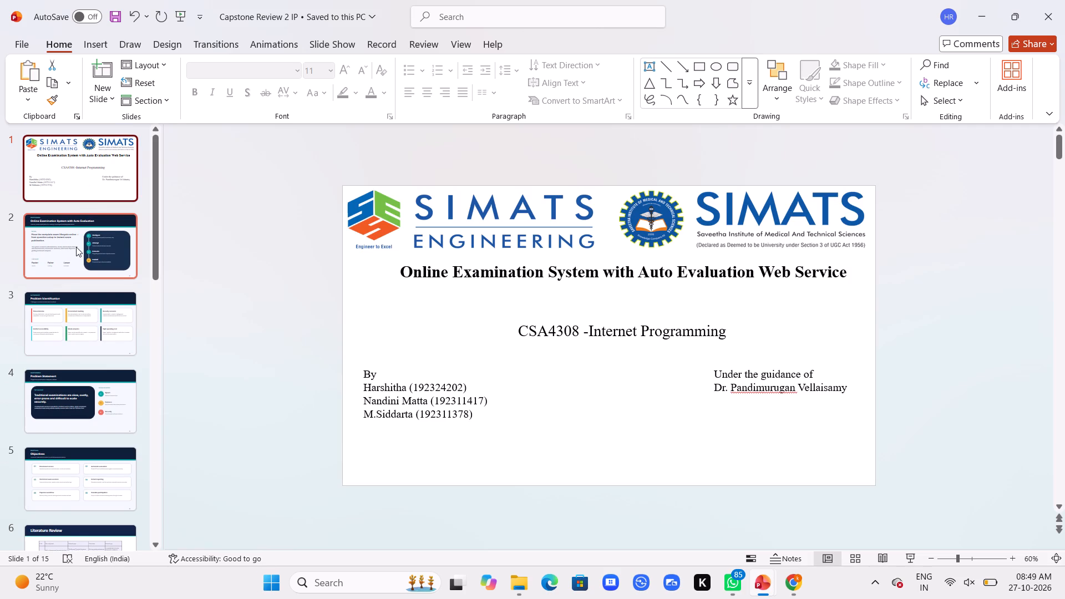
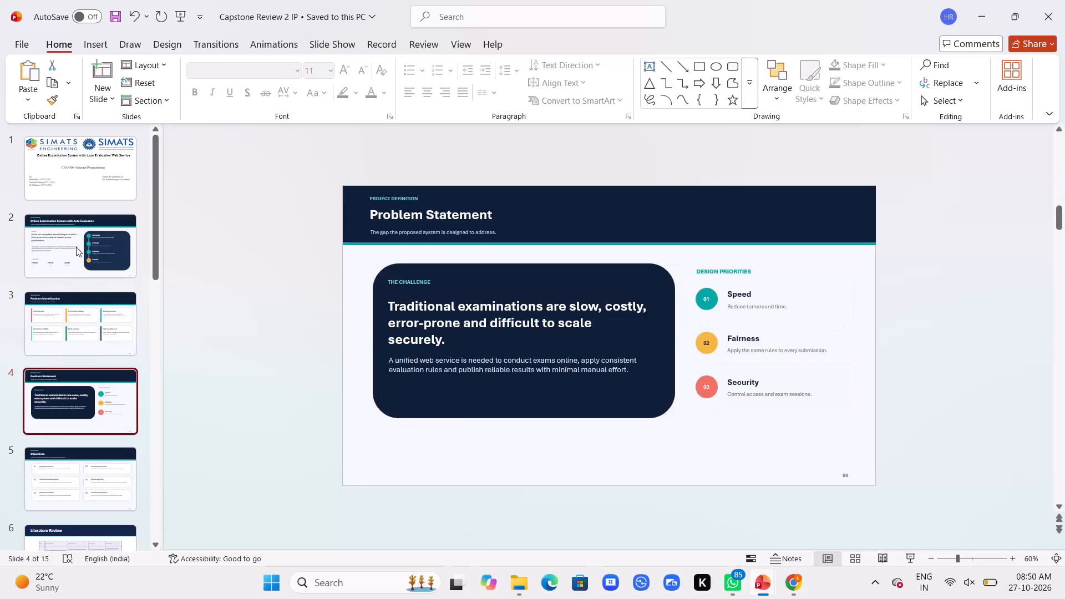
Look through the slides from Objectives to Faculty Module, and compare the formatting of the two literature table slides.
{"action": "key", "text": "Down"}
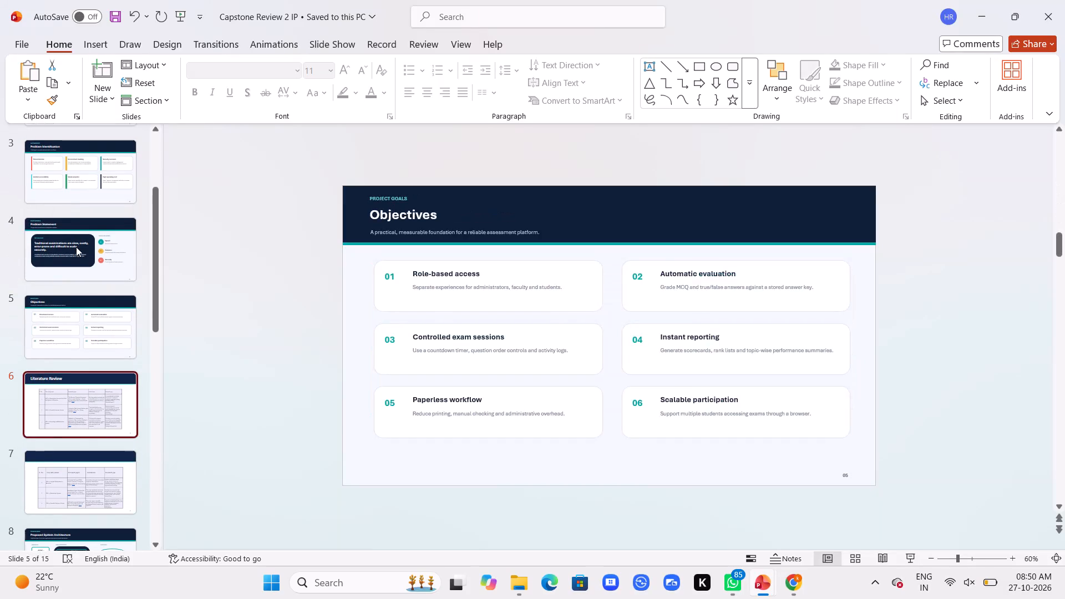
{"action": "key", "text": "Down"}
{"action": "key", "text": "Down"}
{"action": "key", "text": "Down"}
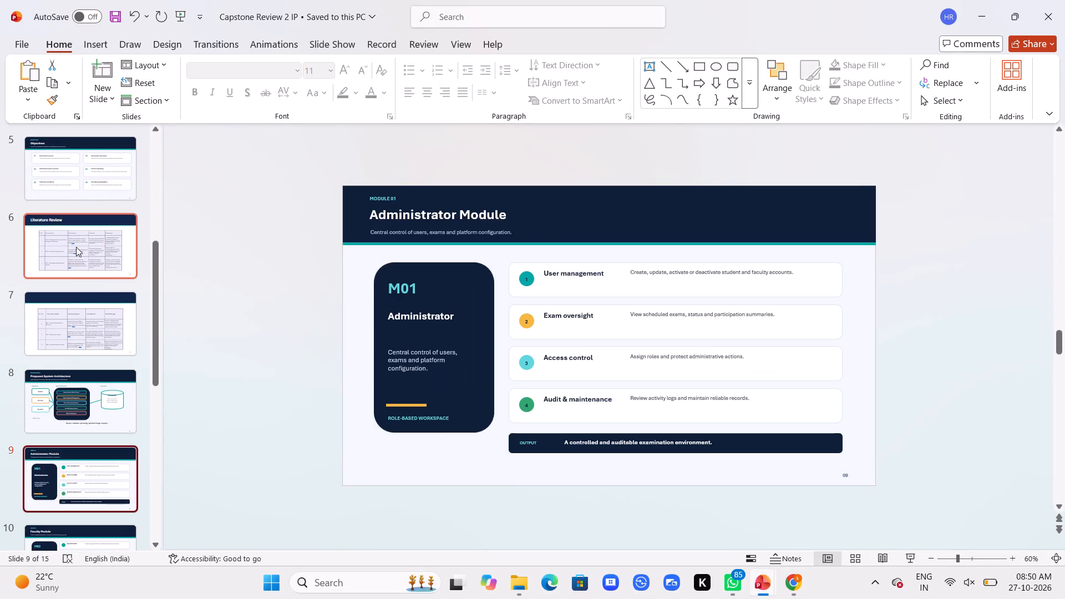
{"action": "key", "text": "Down"}
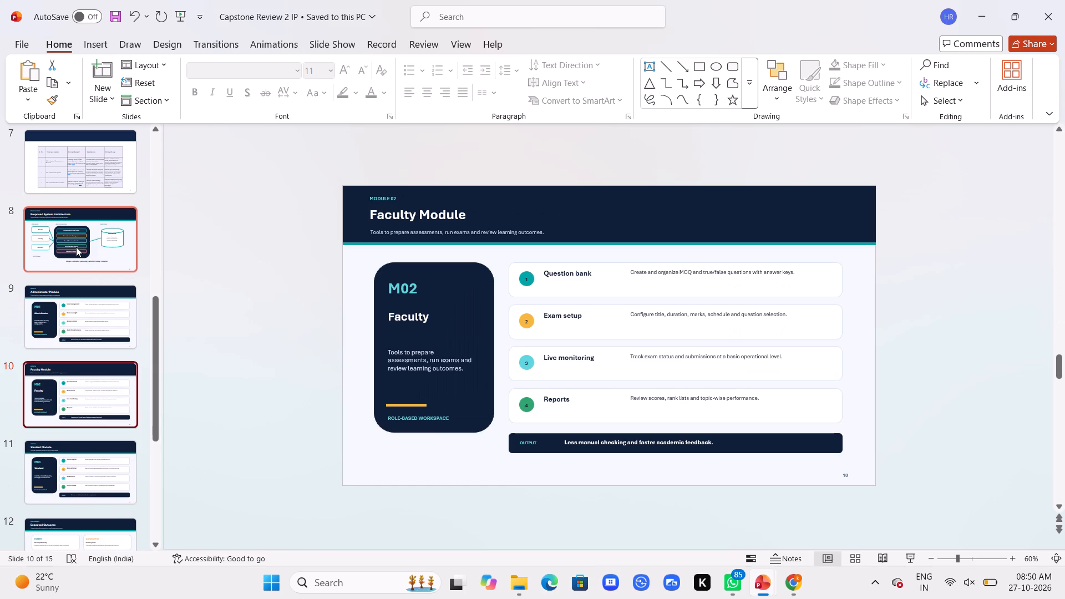
{"action": "key", "text": "Up"}
{"action": "key", "text": "Up"}
{"action": "key", "text": "Up"}
{"action": "key", "text": "Up"}
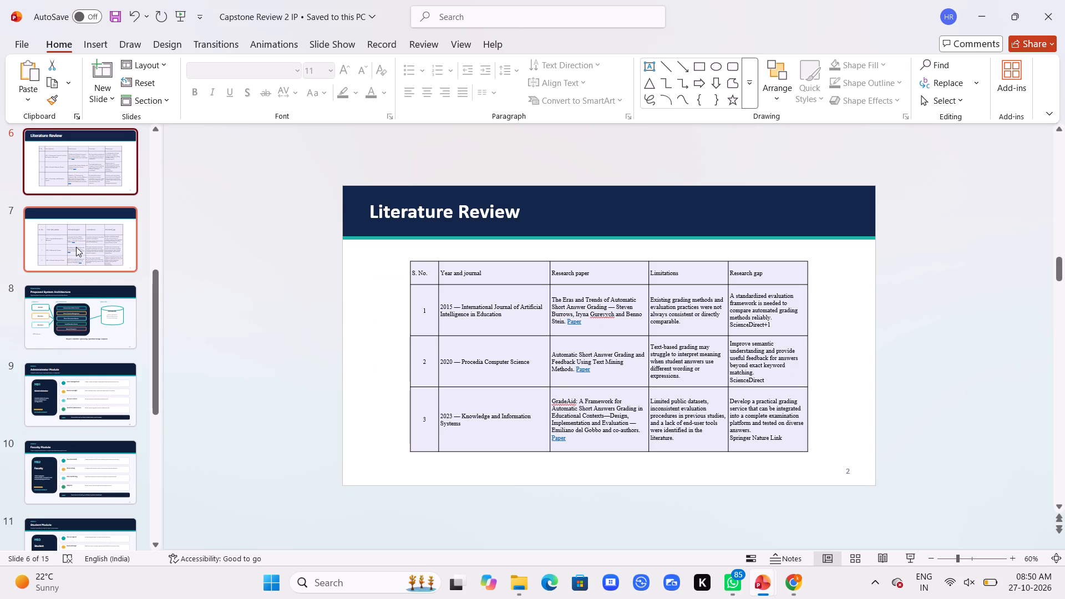
{"action": "key", "text": "Down"}
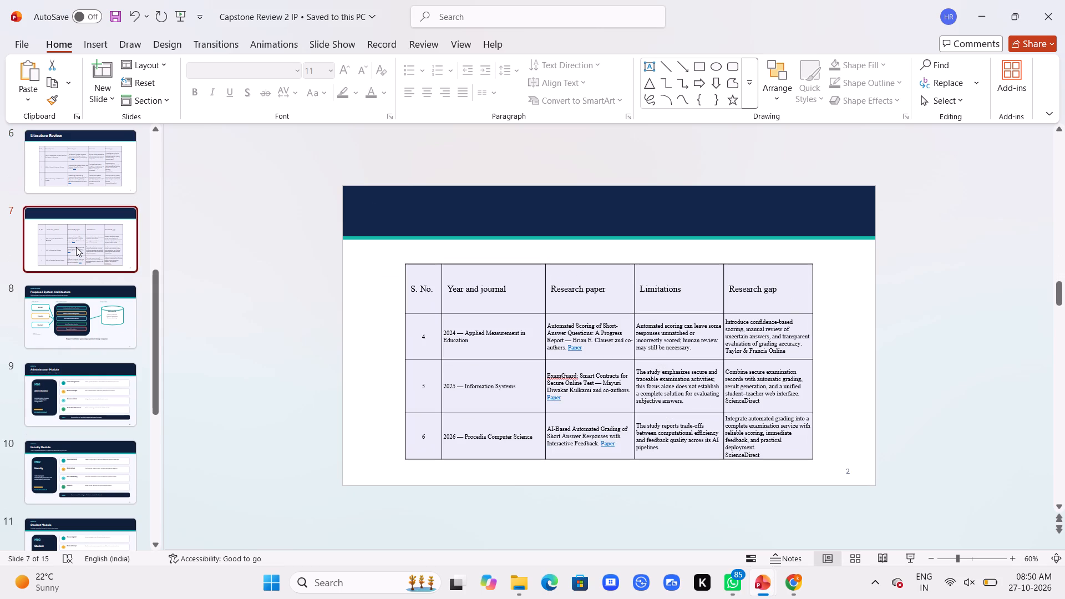
{"action": "key", "text": "Up"}
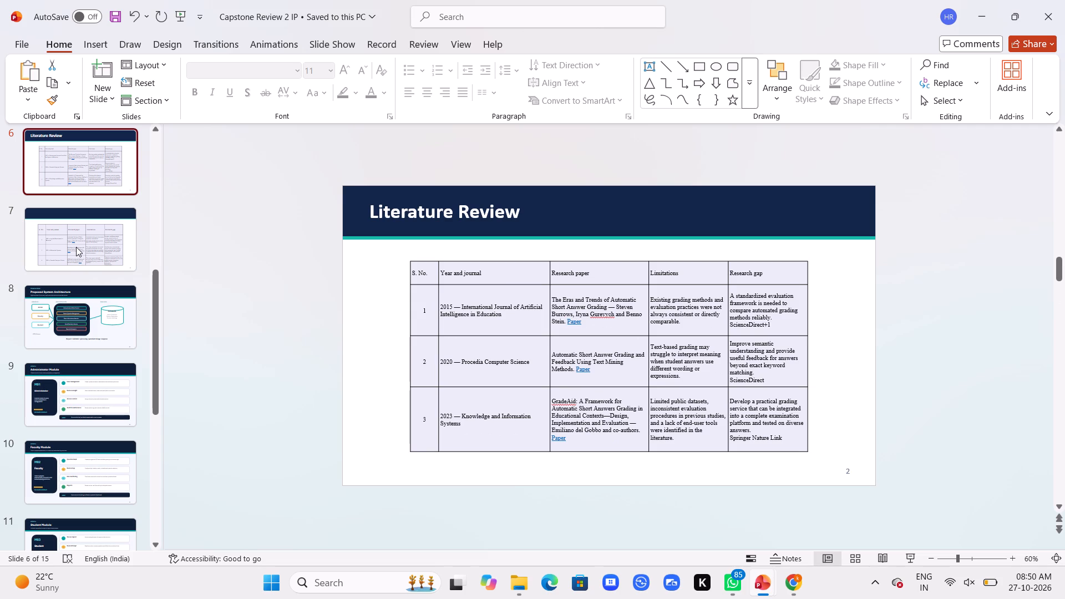
{"action": "key", "text": "Down"}
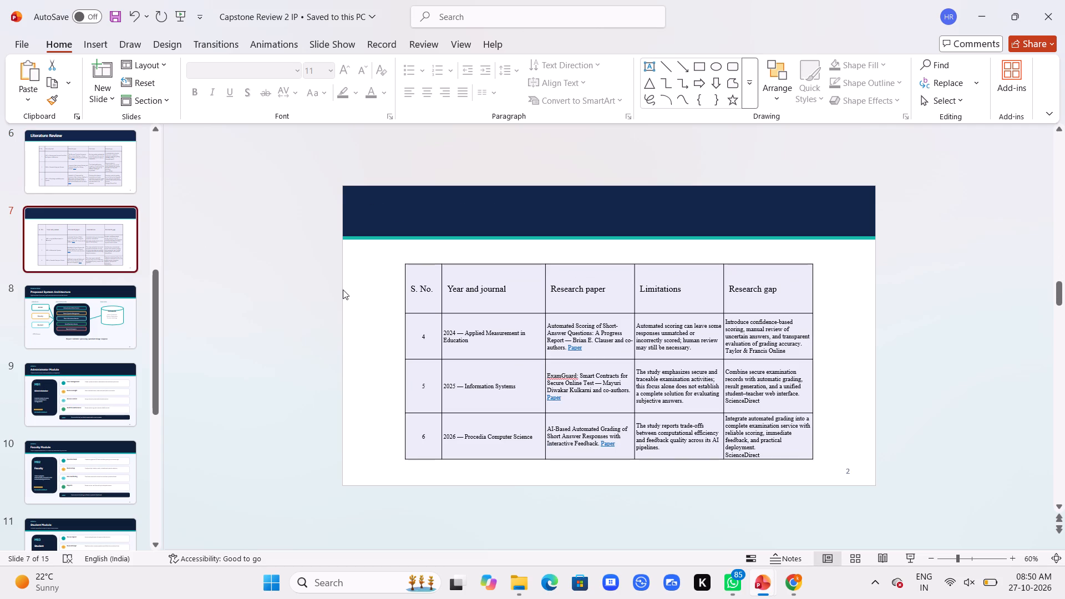
Enlarge the header row text of the first Literature Review table to 16 pt to match the second table's header.
{"action": "left_click", "coordinate": [416, 288]}
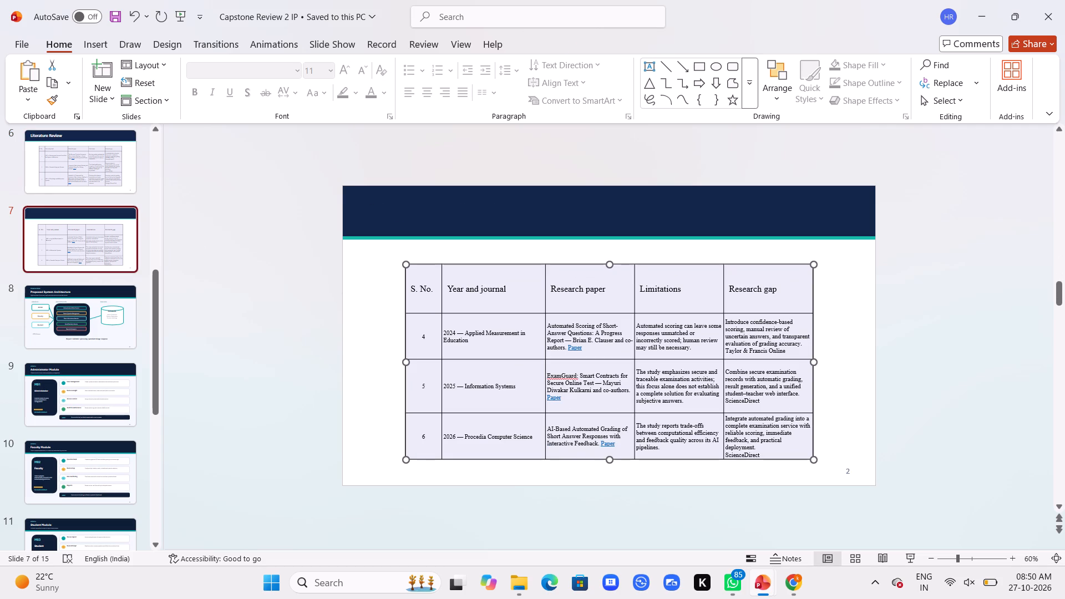
{"action": "left_click_drag", "start_coordinate": [425, 290], "coordinate": [616, 290]}
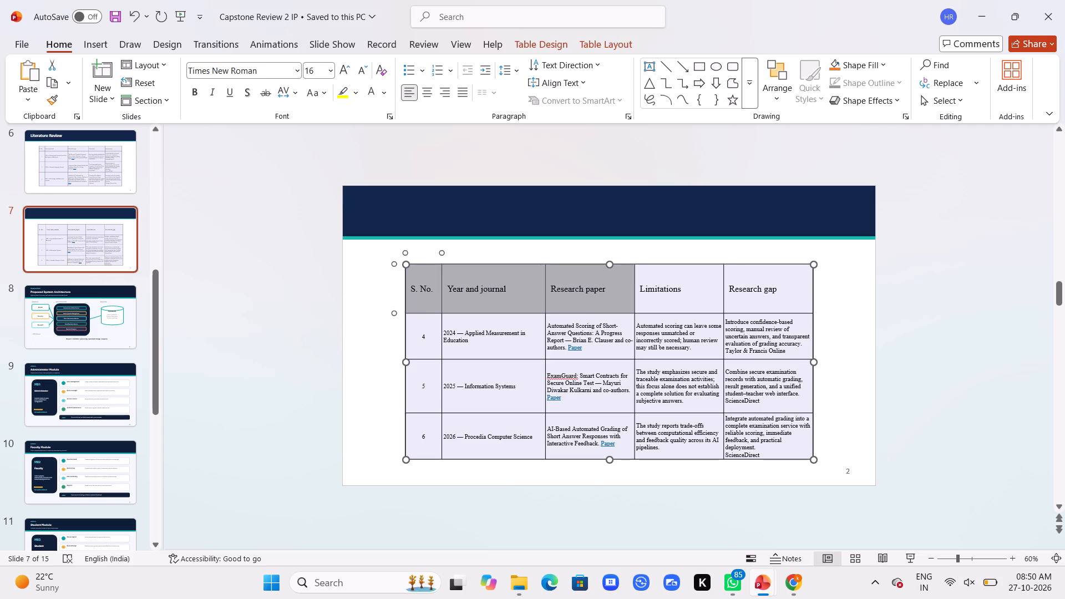
{"action": "left_click_drag", "start_coordinate": [616, 290], "coordinate": [650, 290]}
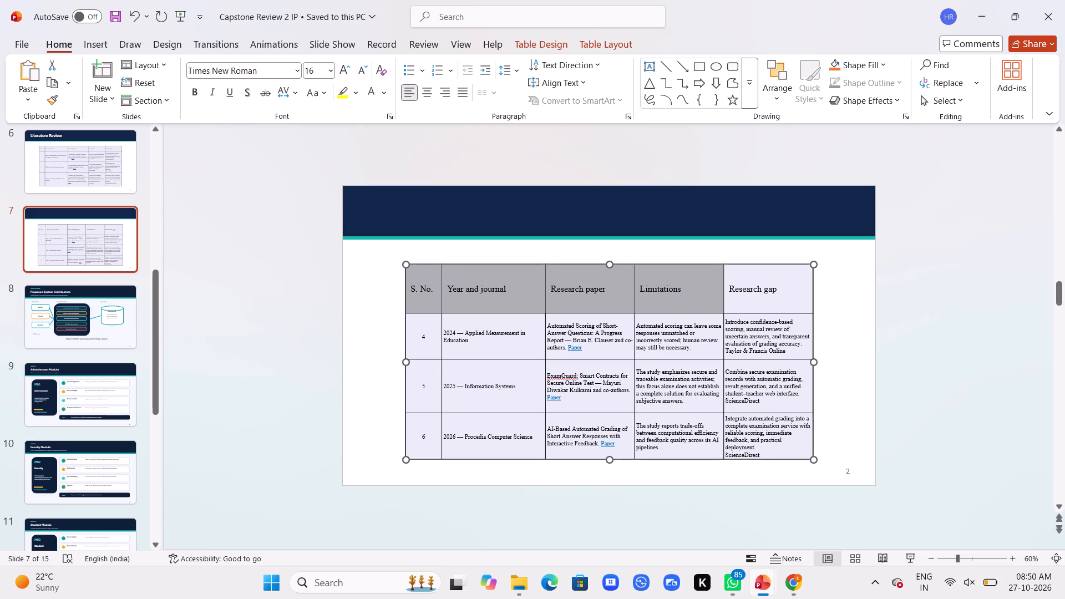
{"action": "left_click", "coordinate": [80, 145]}
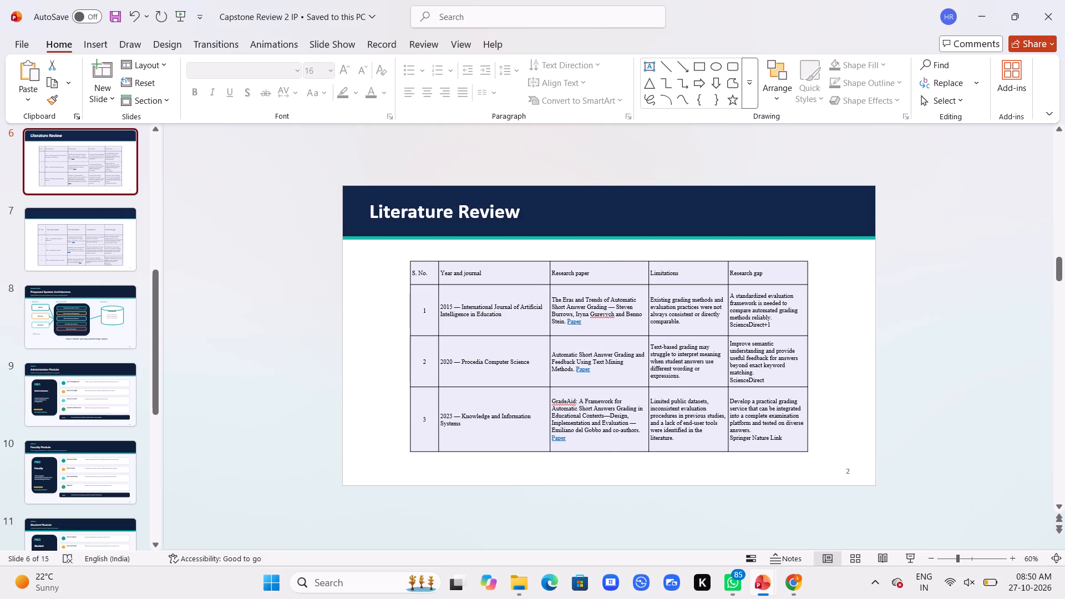
{"action": "left_click_drag", "start_coordinate": [420, 272], "coordinate": [784, 277]}
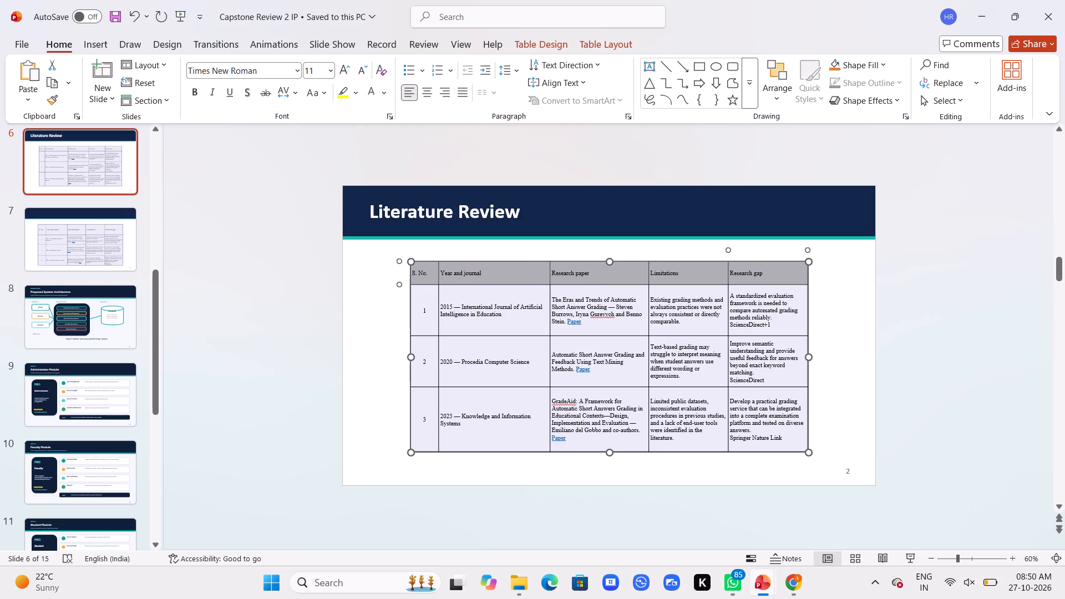
{"action": "left_click", "coordinate": [347, 67]}
{"action": "left_click", "coordinate": [347, 67]}
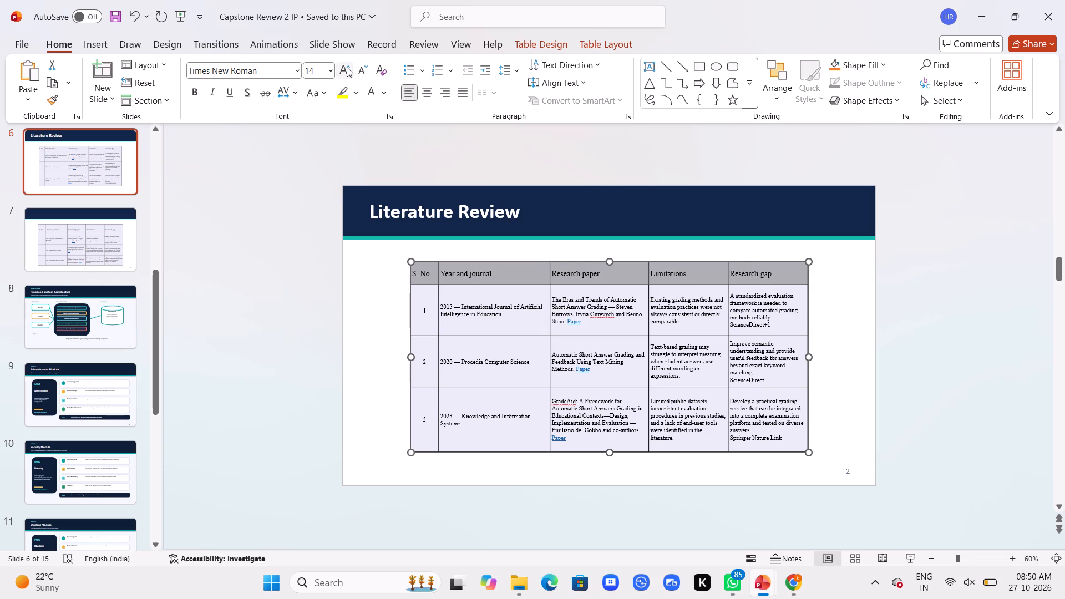
{"action": "left_click", "coordinate": [347, 67]}
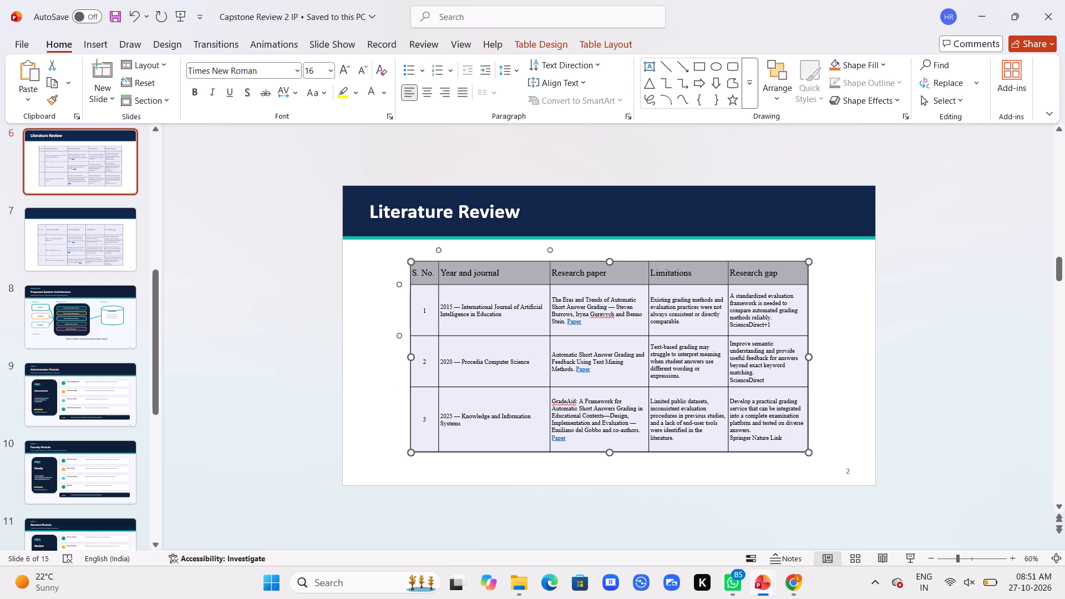
Reduce the header row height of the second literature table on slide 7 by raising its lower border.
{"action": "left_click", "coordinate": [110, 245]}
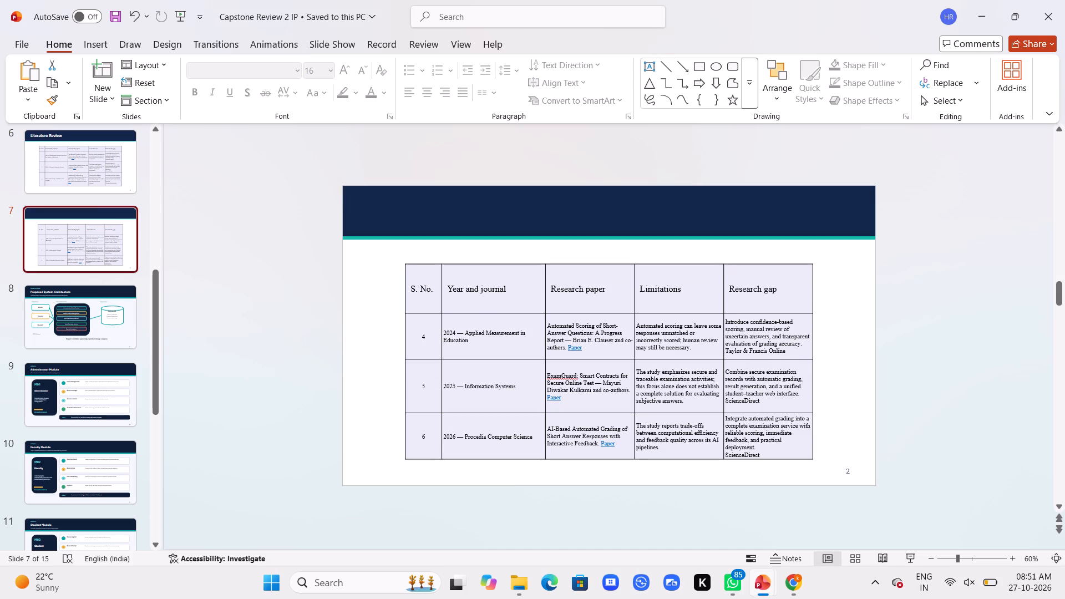
{"action": "left_click_drag", "start_coordinate": [432, 313], "coordinate": [428, 297]}
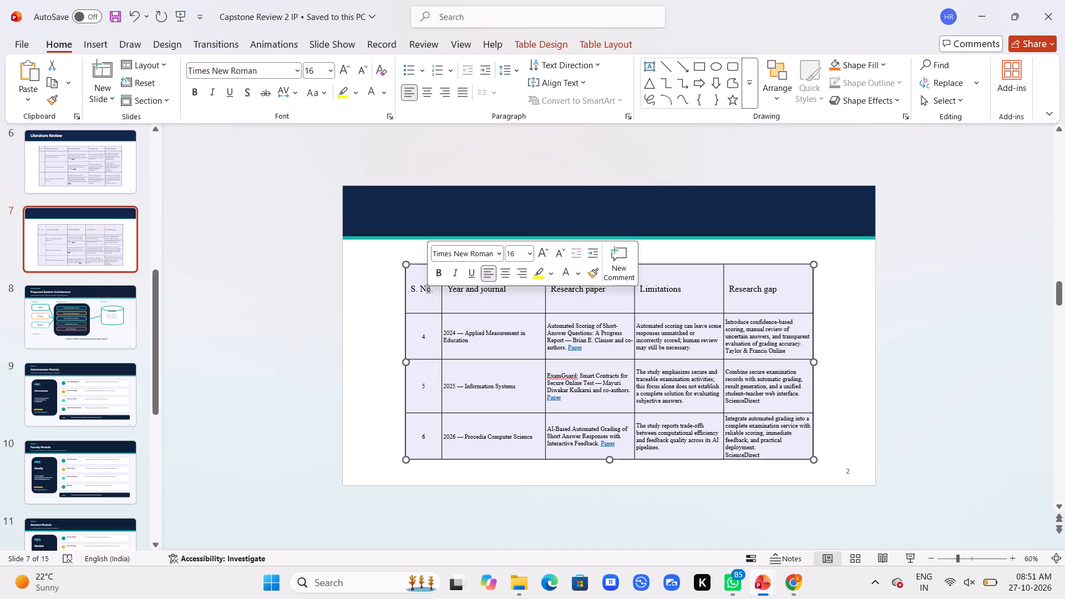
{"action": "left_click_drag", "start_coordinate": [424, 313], "coordinate": [422, 298]}
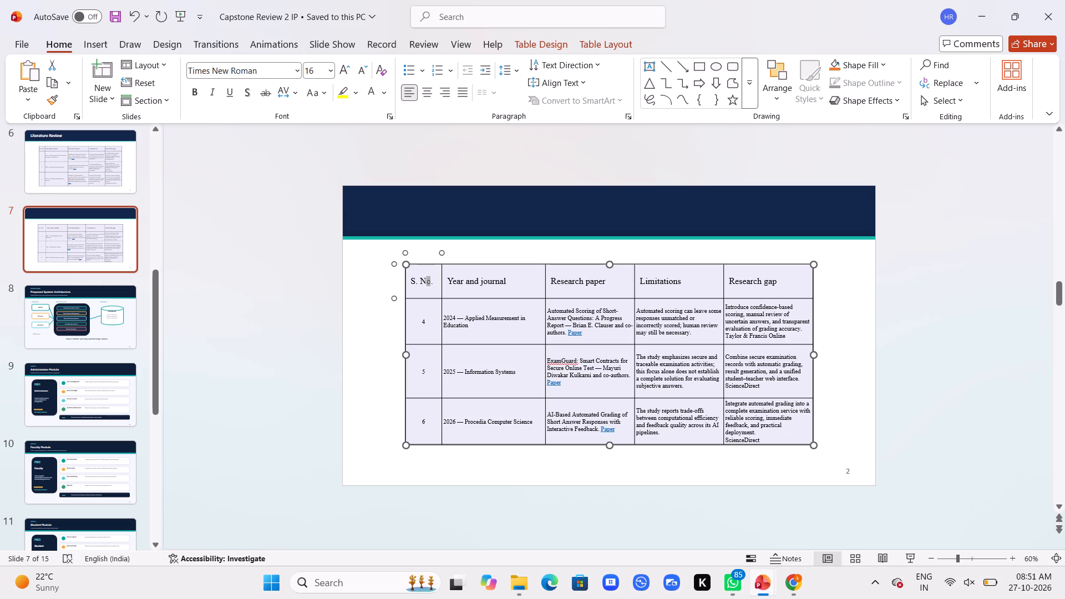
Make the header row of the first Literature Review table on slide 6 slightly taller.
{"action": "left_click", "coordinate": [101, 167]}
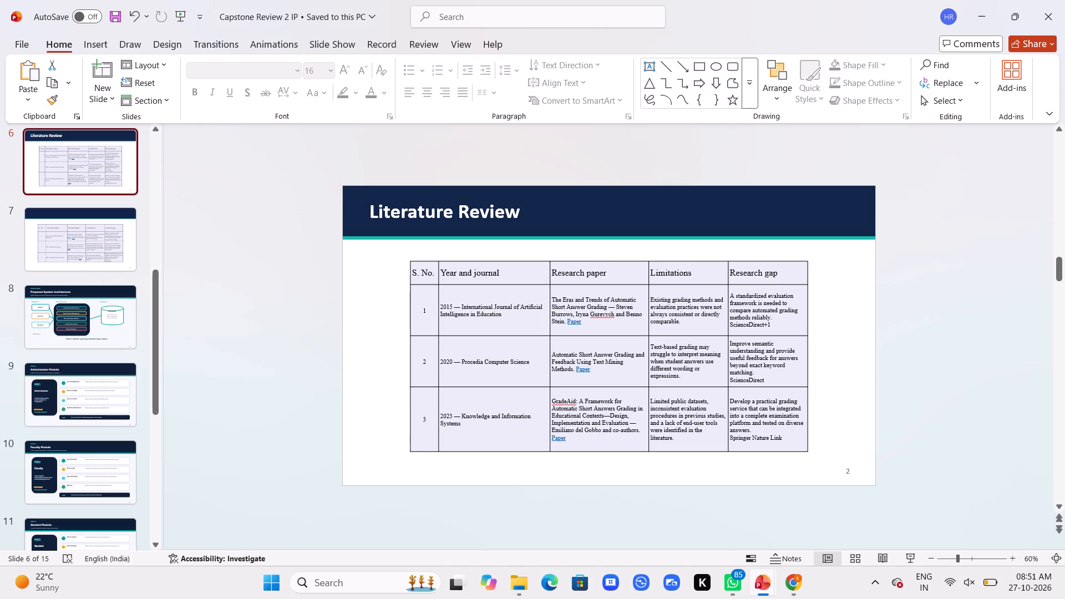
{"action": "left_click_drag", "start_coordinate": [479, 286], "coordinate": [479, 295]}
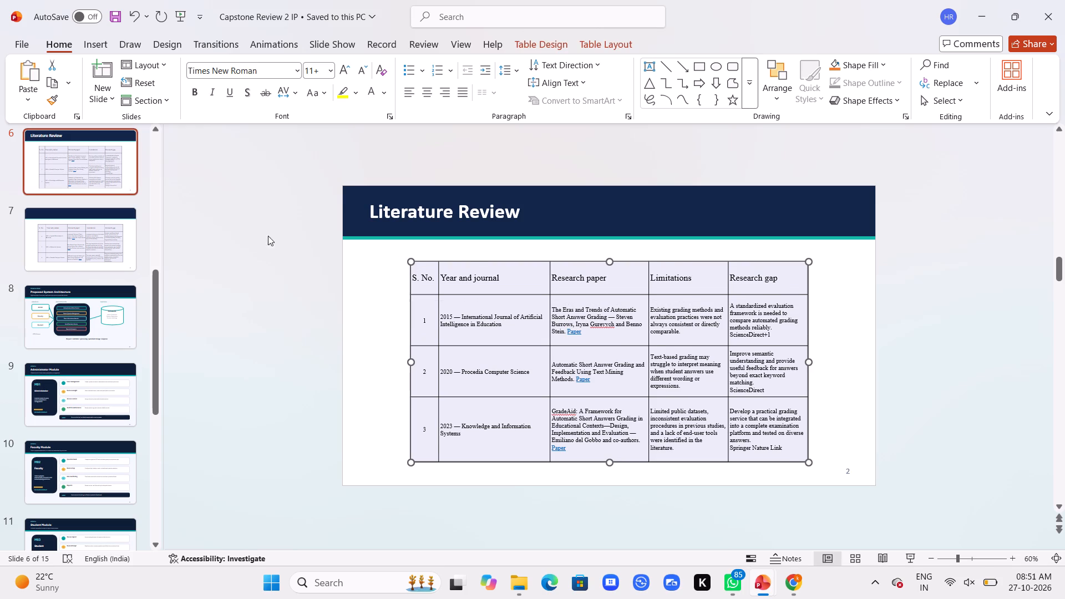
Increase the text of rows 4 to 6 in the second literature table to 12 pt.
{"action": "left_click", "coordinate": [89, 229]}
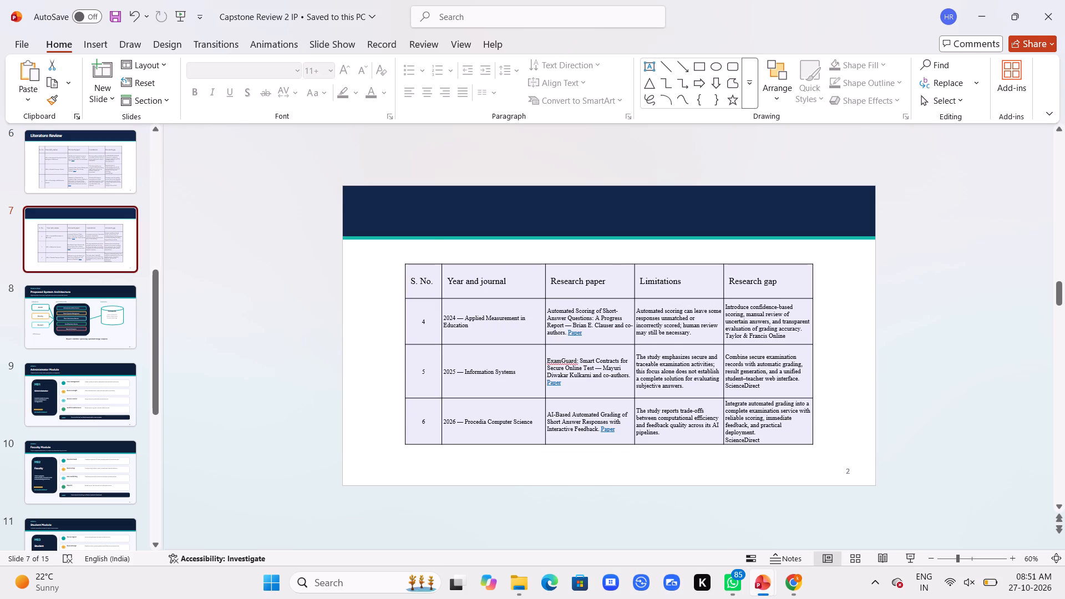
{"action": "left_click_drag", "start_coordinate": [424, 317], "coordinate": [778, 418]}
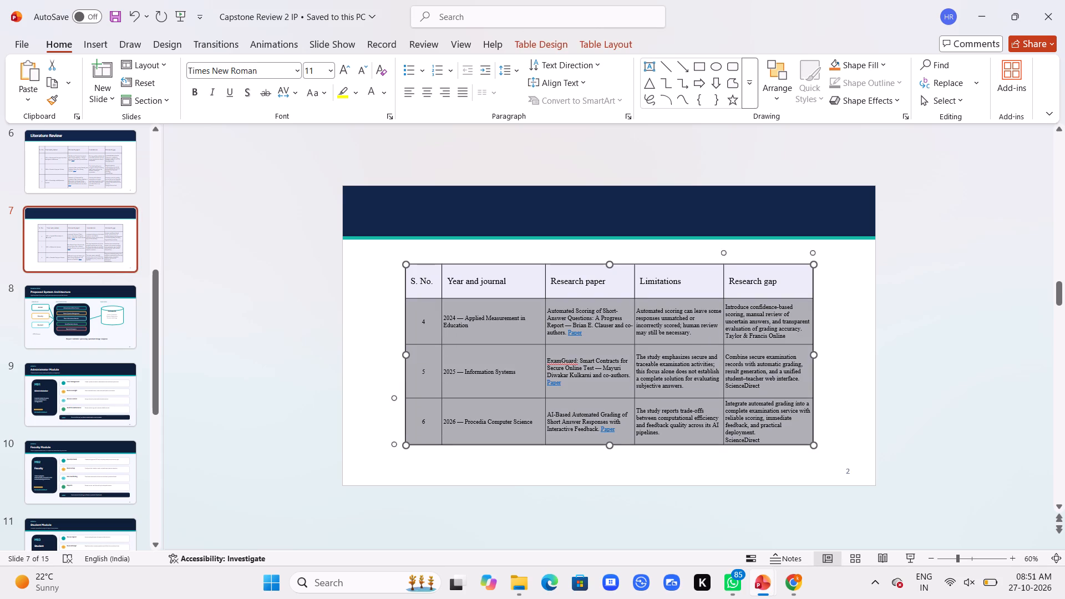
{"action": "left_click", "coordinate": [346, 71]}
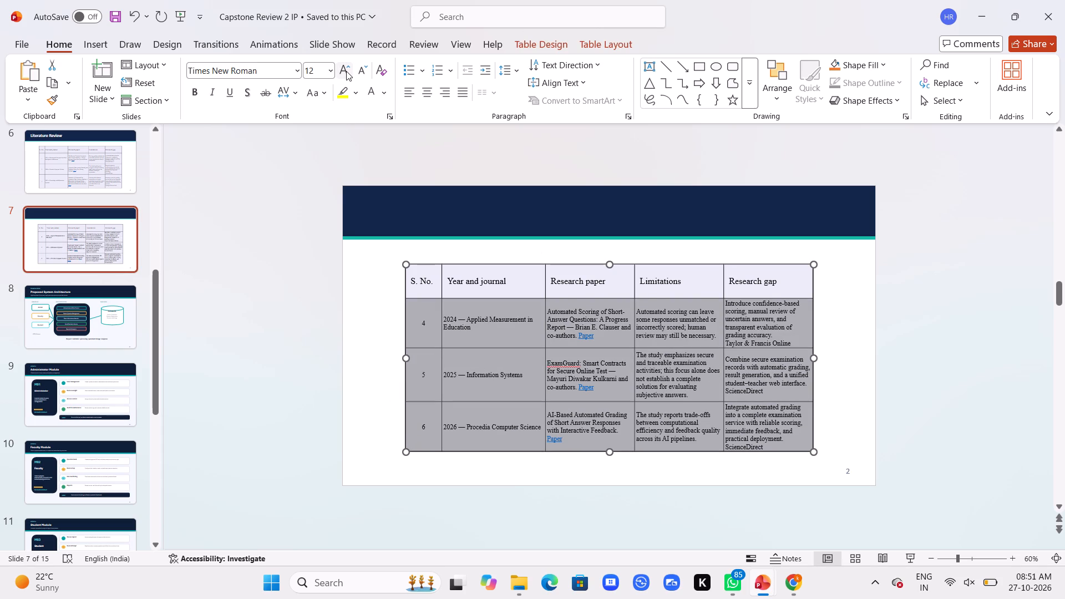
Increase the text of rows 1 to 3 in the first Literature Review table to 12 pt.
{"action": "left_click", "coordinate": [80, 163]}
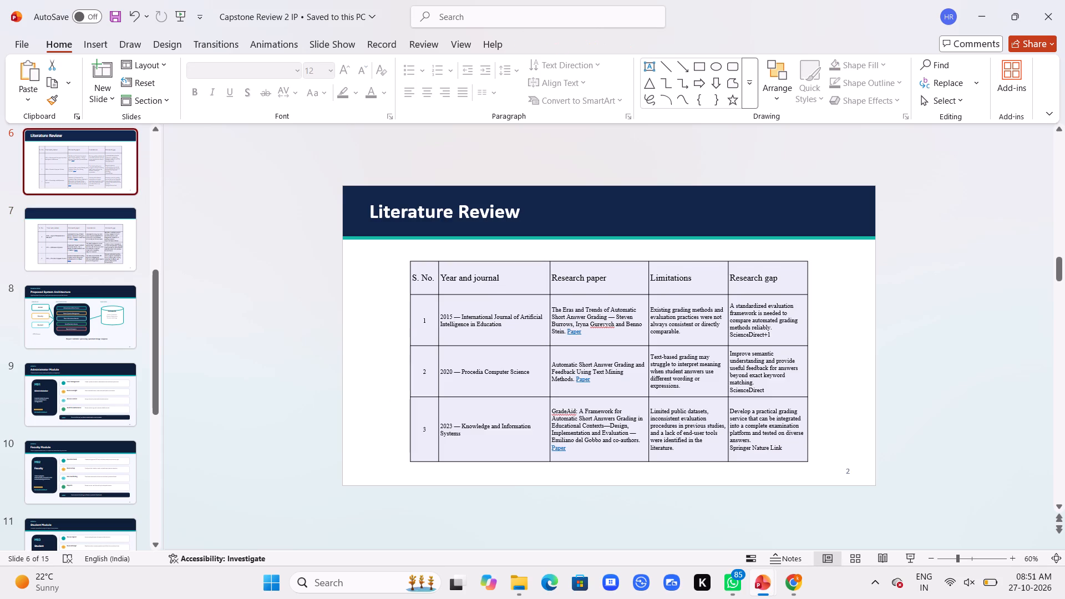
{"action": "left_click_drag", "start_coordinate": [425, 318], "coordinate": [661, 399]}
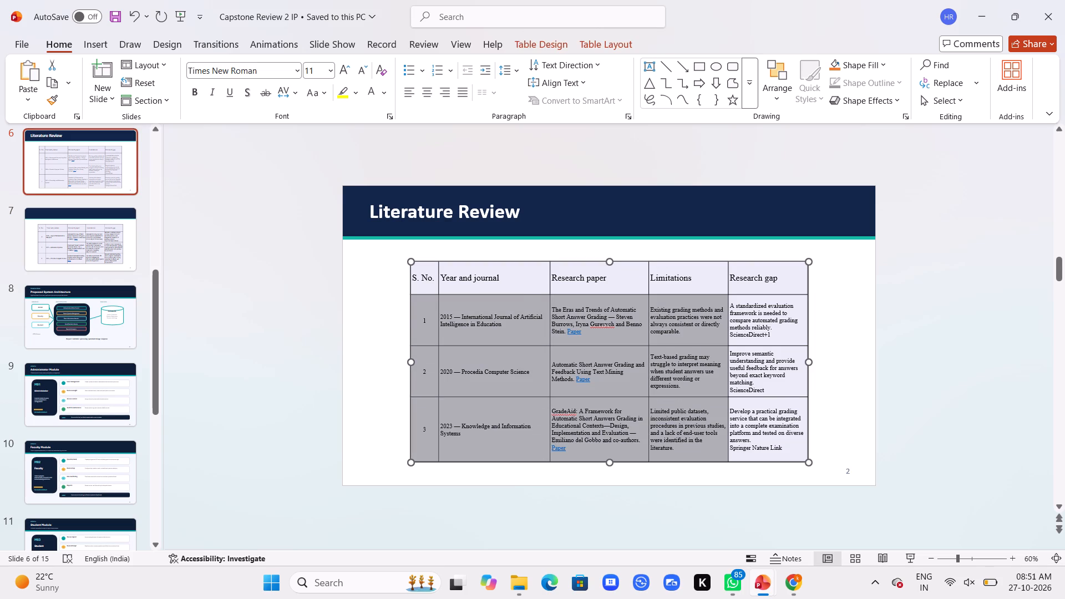
{"action": "left_click_drag", "start_coordinate": [661, 399], "coordinate": [760, 402]}
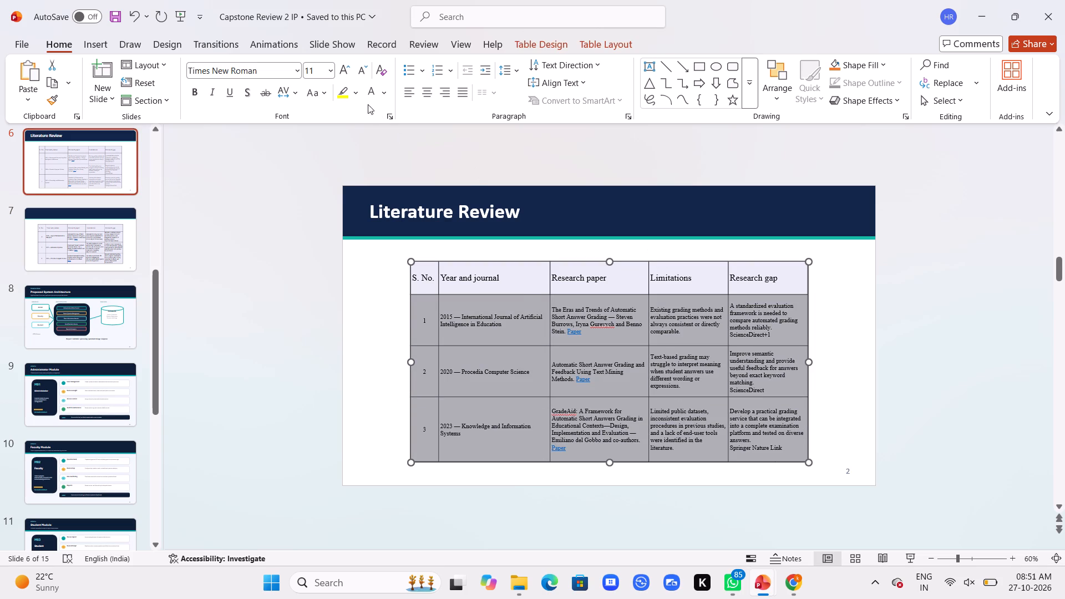
{"action": "left_click", "coordinate": [348, 67]}
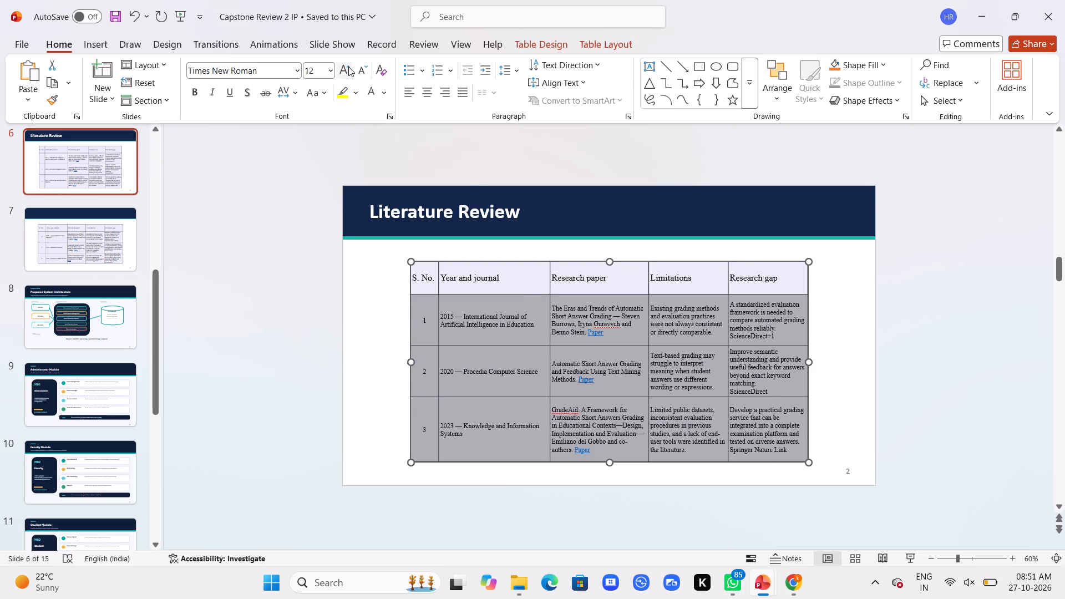
{"action": "left_click", "coordinate": [485, 384]}
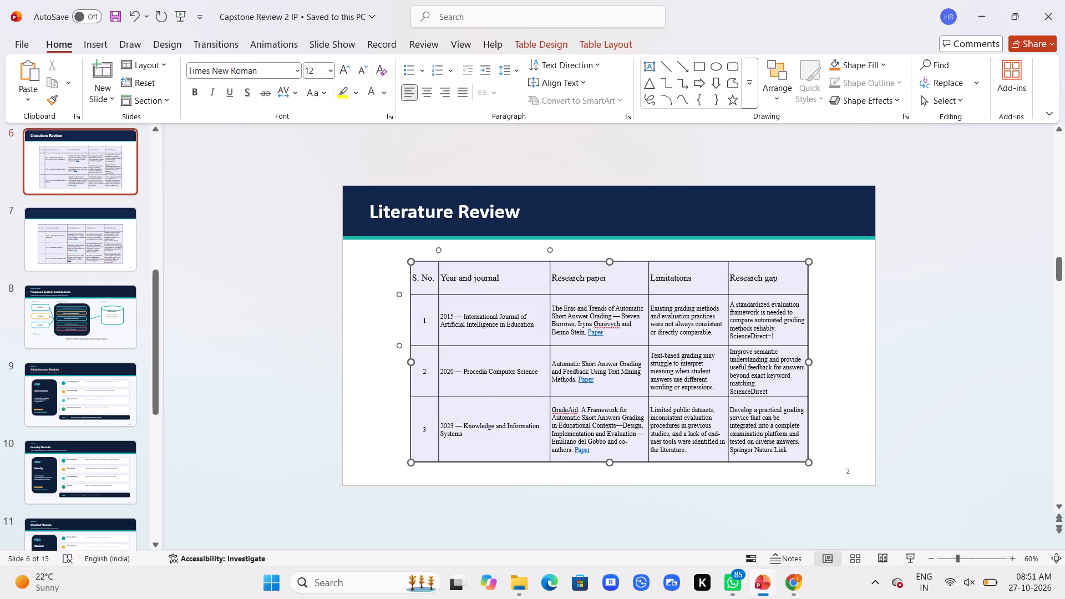
Change the publication year of entry 1 in the first Literature Review table to 2025.
{"action": "left_click", "coordinate": [449, 318]}
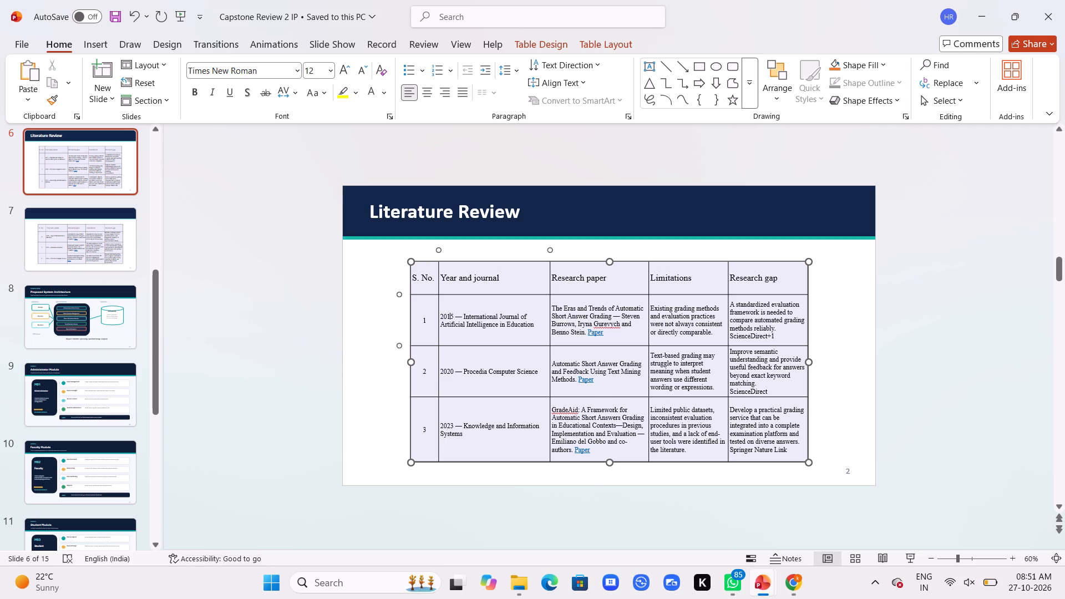
{"action": "key", "text": "BackSpace"}
{"action": "key", "text": "2"}
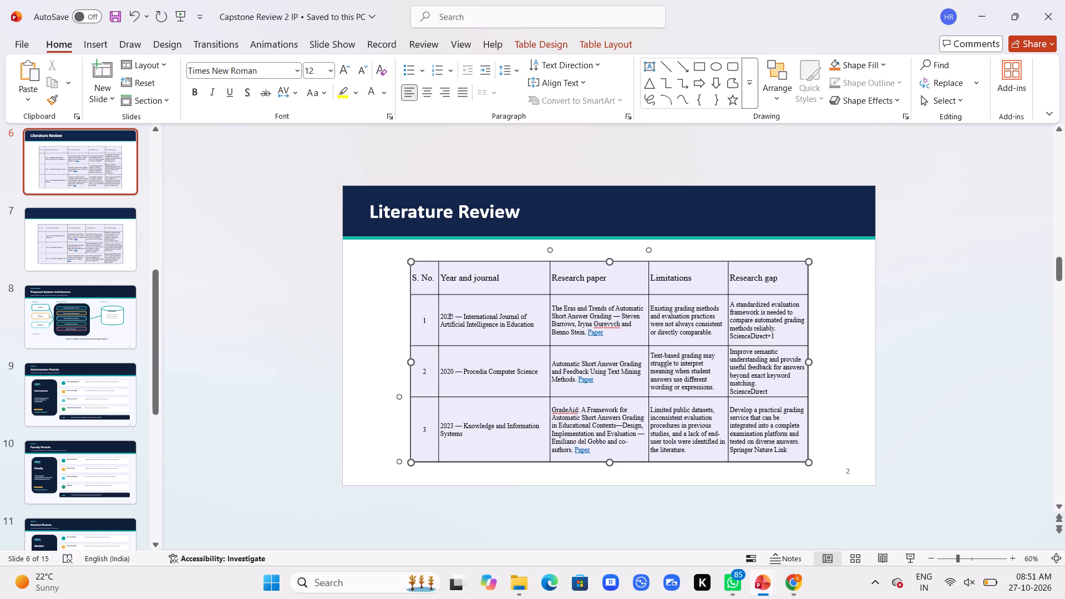
Move the DATABASE label on the Proposed System Architecture slide slightly down, clear of the cylinder's top rim.
{"action": "left_click", "coordinate": [109, 318]}
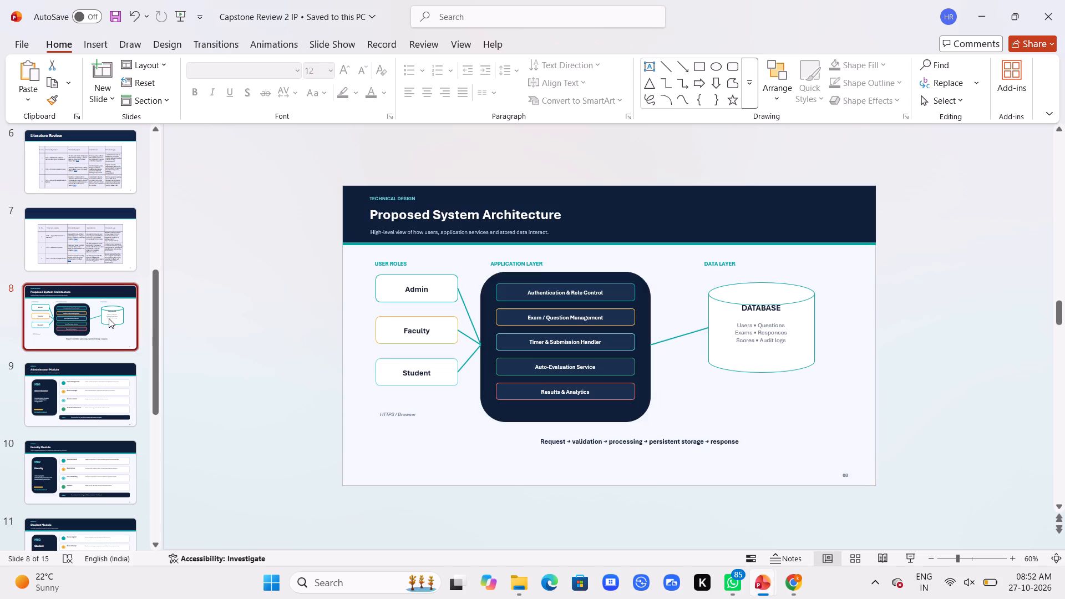
{"action": "left_click", "coordinate": [744, 309]}
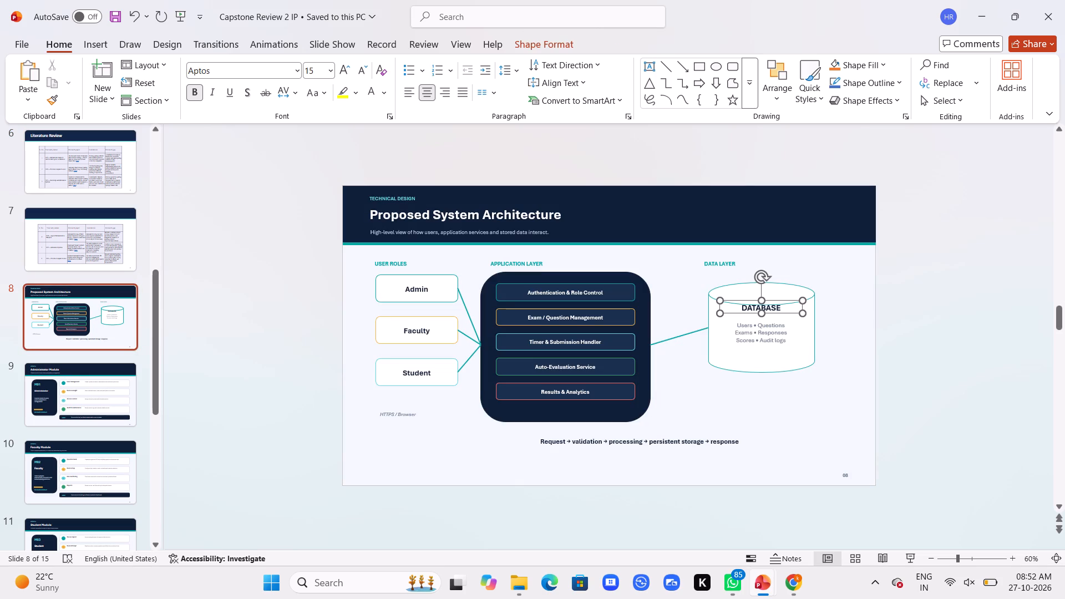
{"action": "left_click_drag", "start_coordinate": [750, 298], "coordinate": [750, 302]}
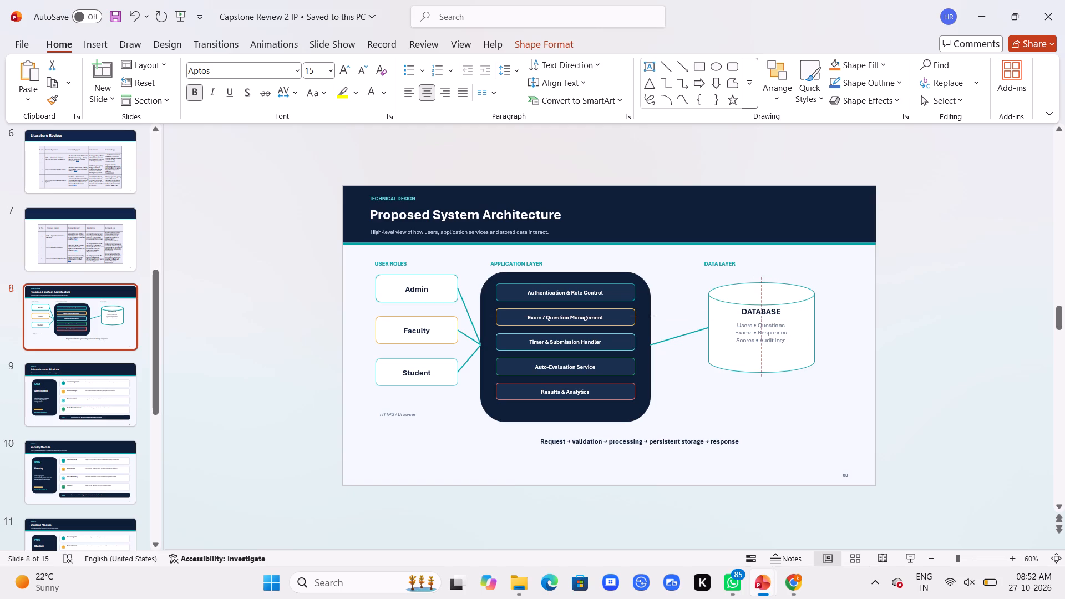
{"action": "left_click_drag", "start_coordinate": [750, 302], "coordinate": [750, 306]}
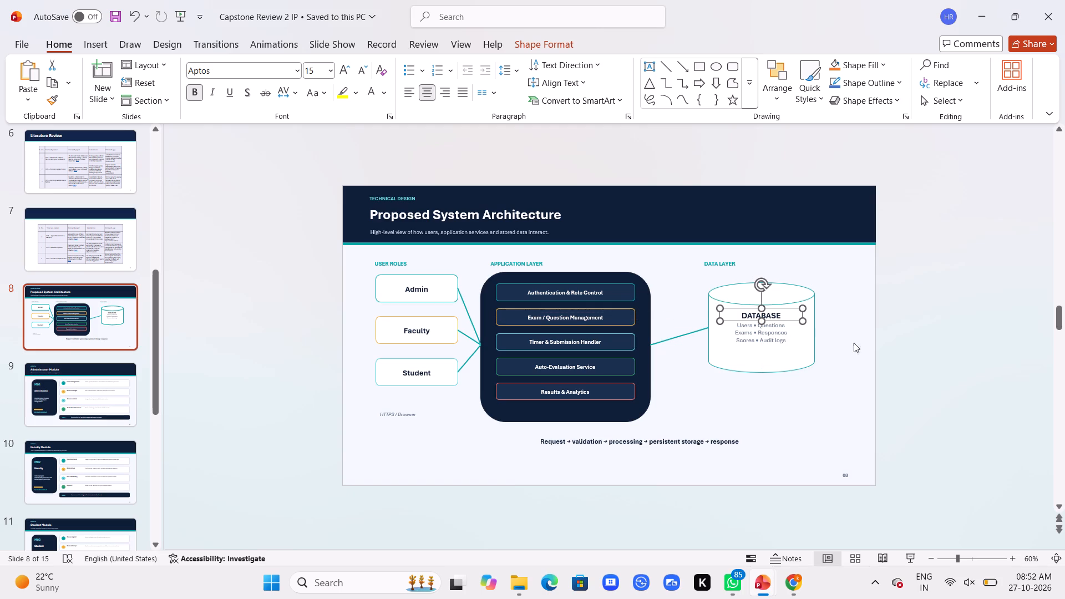
{"action": "left_click", "coordinate": [856, 345]}
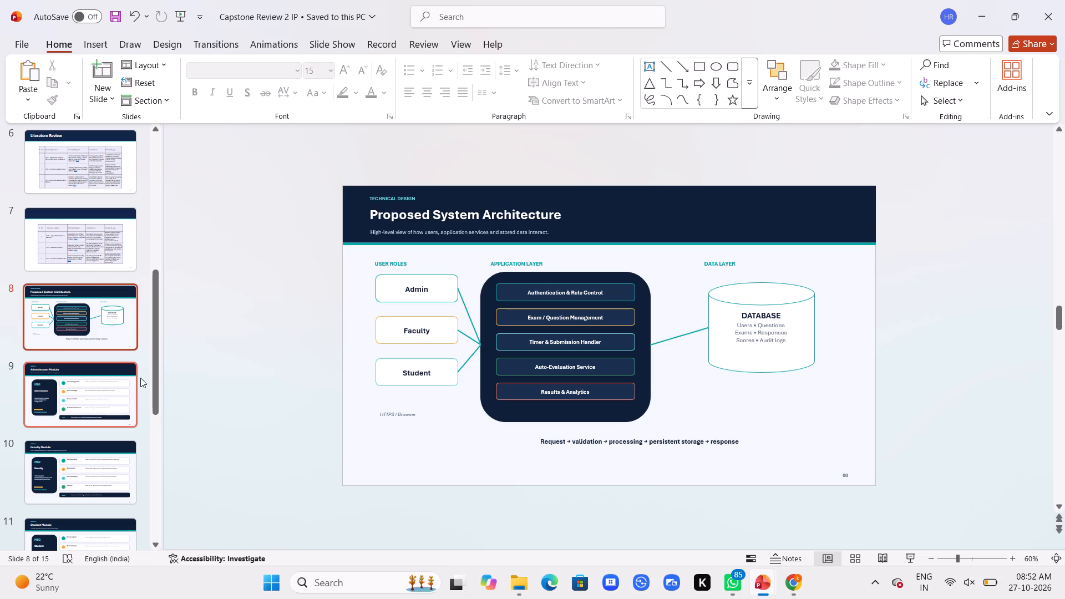
Recheck both literature table slides, skim the remaining slides, and view the Administrator Module slide.
{"action": "left_click", "coordinate": [81, 156]}
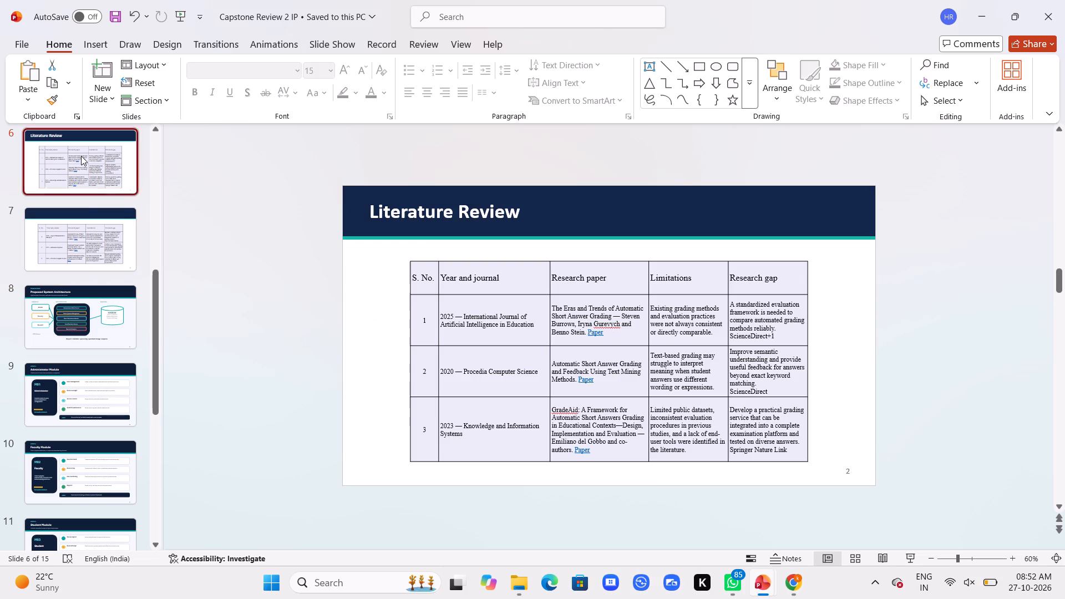
{"action": "left_click", "coordinate": [83, 231]}
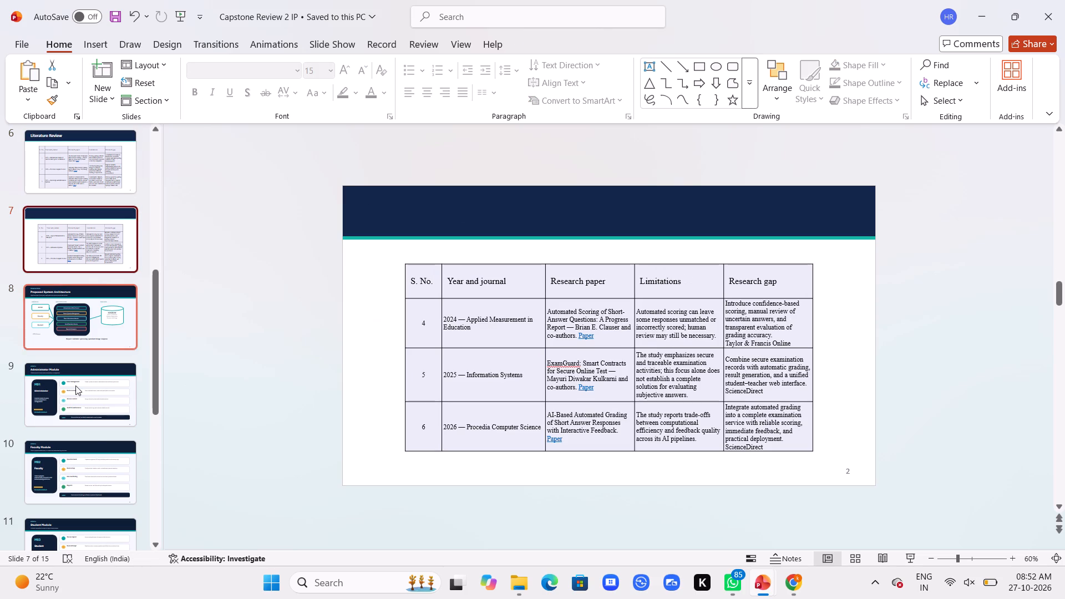
{"action": "scroll", "coordinate": [103, 453], "scroll_direction": "down", "scroll_amount": 4}
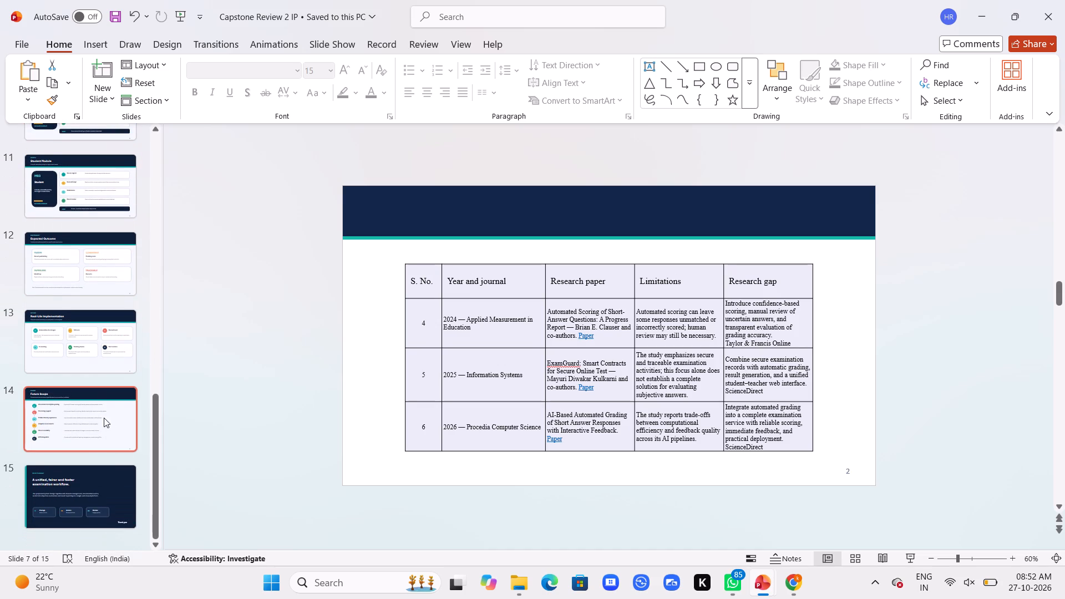
{"action": "scroll", "coordinate": [104, 392], "scroll_direction": "up", "scroll_amount": 2}
{"action": "left_click", "coordinate": [67, 358]}
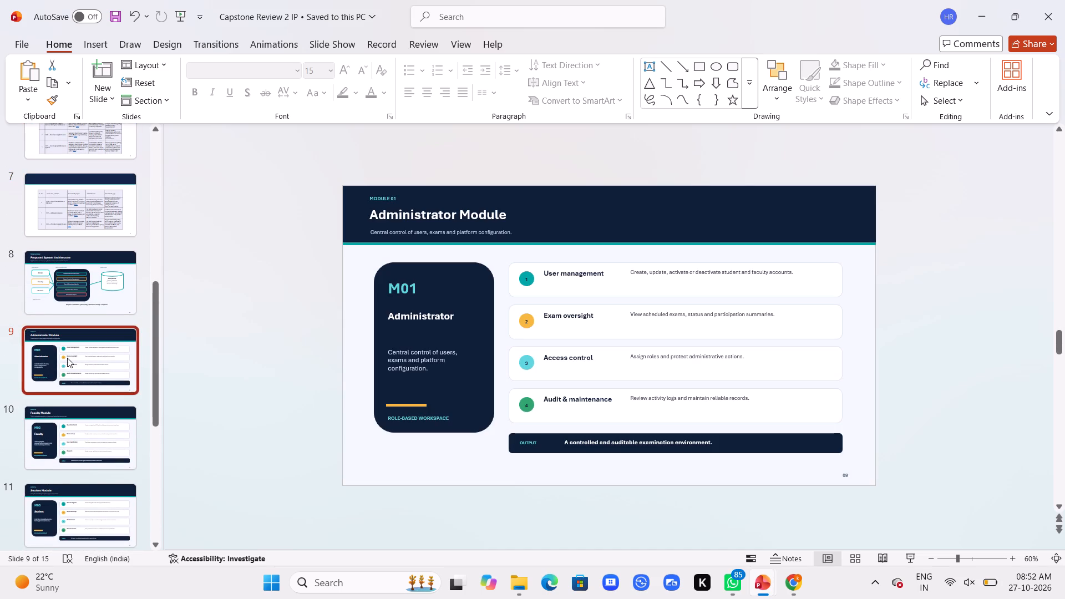
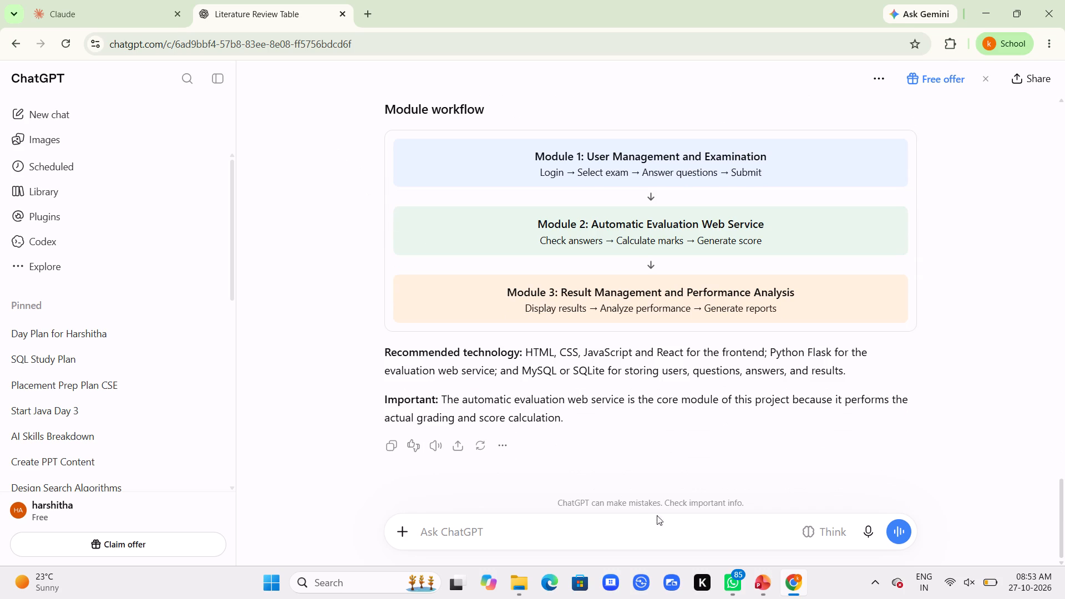
{"action": "left_click", "coordinate": [824, 456]}
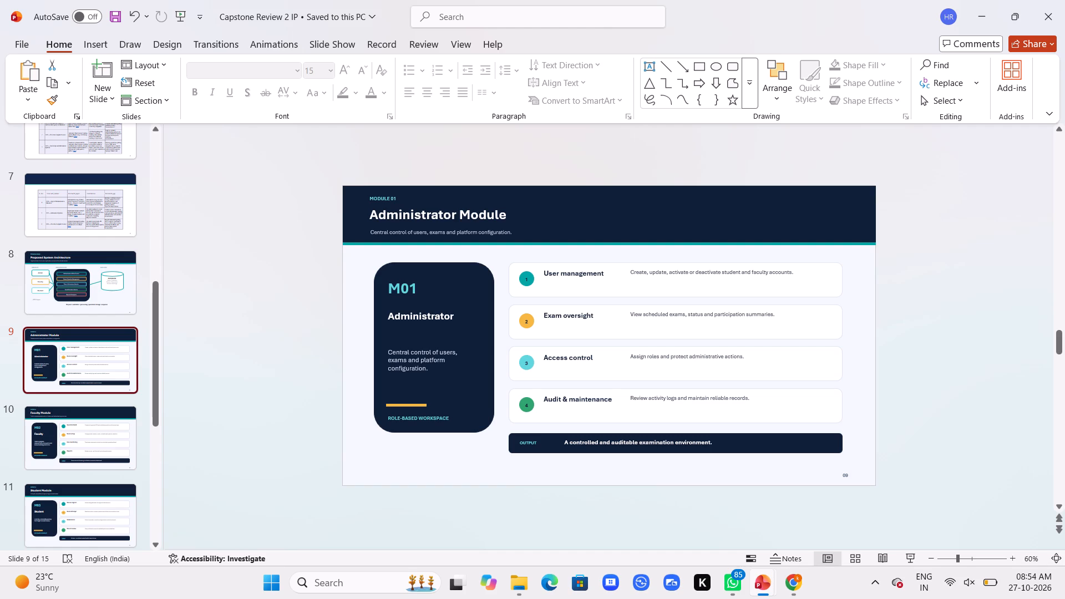
{"action": "key", "text": "Down"}
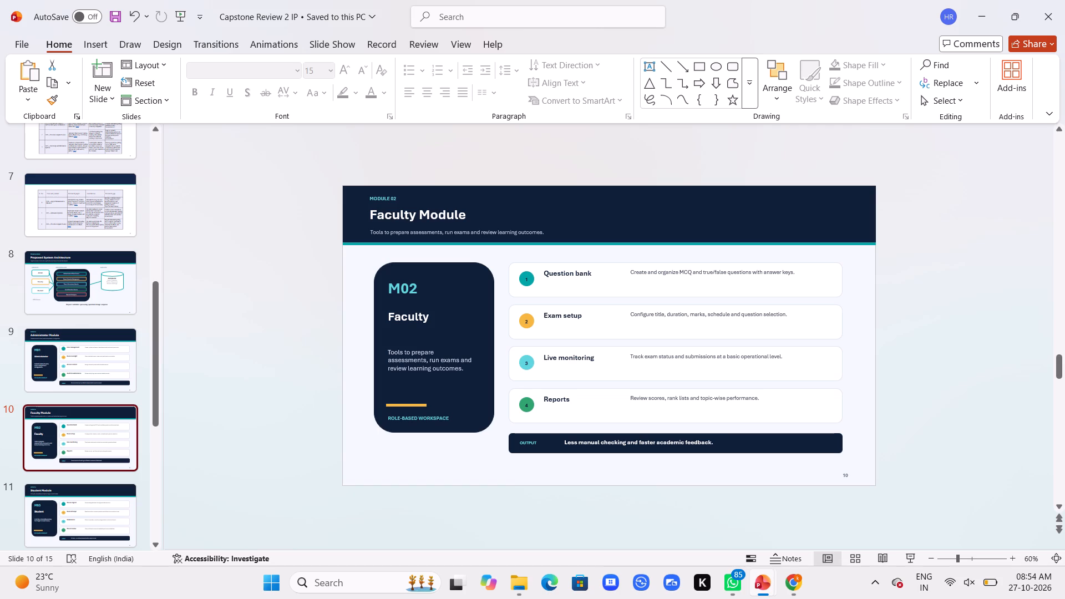
{"action": "key", "text": "Down"}
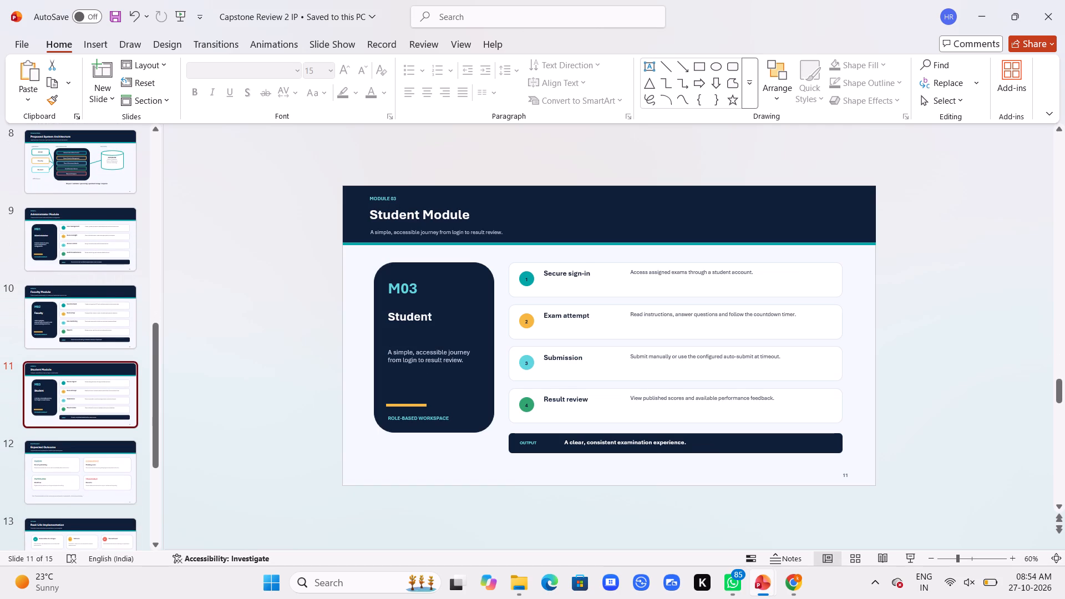
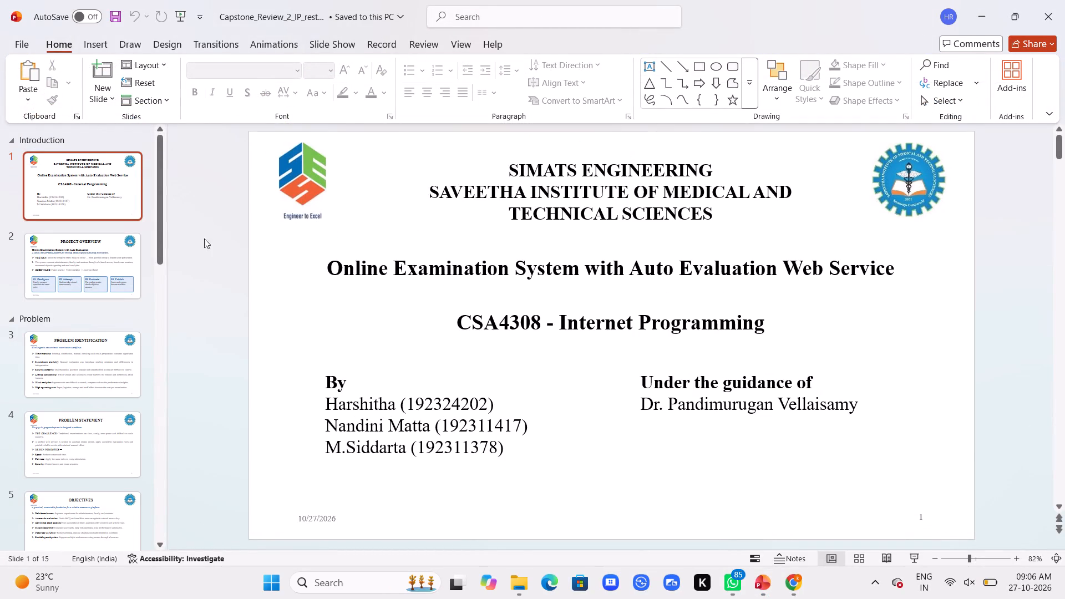
Examine the restyled Project Overview and Problem Identification slides, checking their background style and content, ending on Project Overview.
{"action": "left_click", "coordinate": [104, 273]}
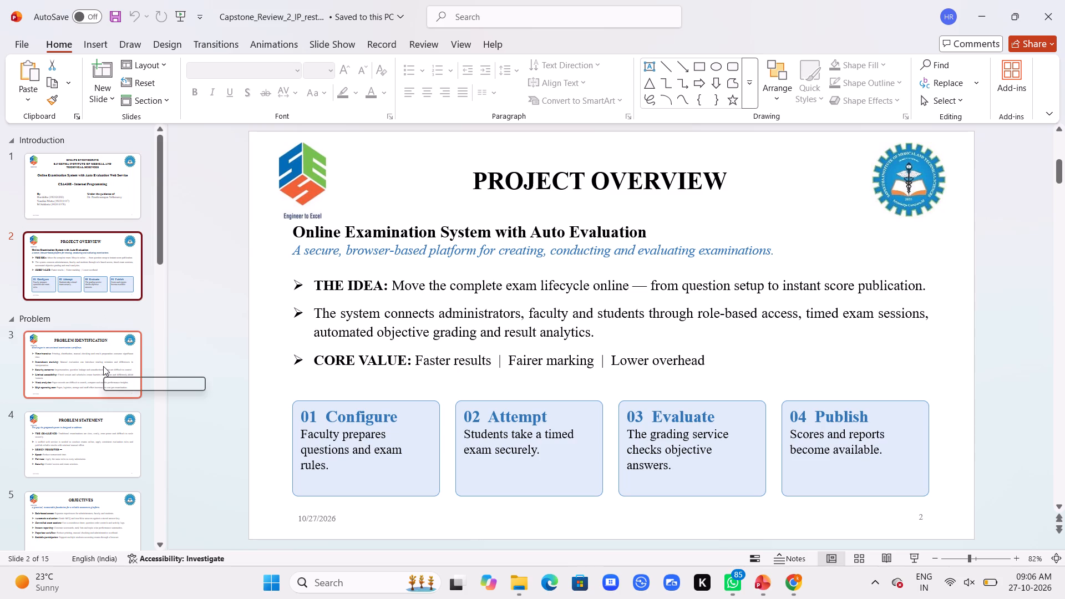
{"action": "left_click", "coordinate": [103, 366]}
{"action": "left_click", "coordinate": [90, 270]}
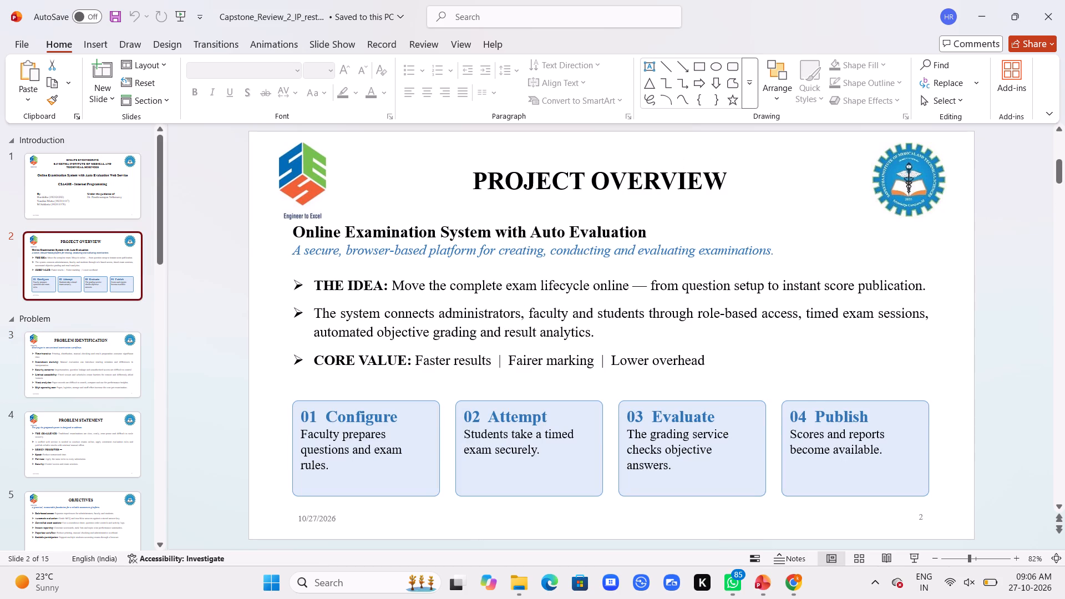
Delete the title text "PROJECT OVERVIEW" on slide 2 of the restyled Capstone Review 2 IP presentation.
{"action": "left_click", "coordinate": [717, 176]}
{"action": "key", "text": "BackSpace"}
{"action": "key", "text": "BackSpace"}
{"action": "key", "text": "BackSpace"}
{"action": "key", "text": "BackSpace"}
{"action": "key", "text": "BackSpace"}
{"action": "key", "text": "BackSpace"}
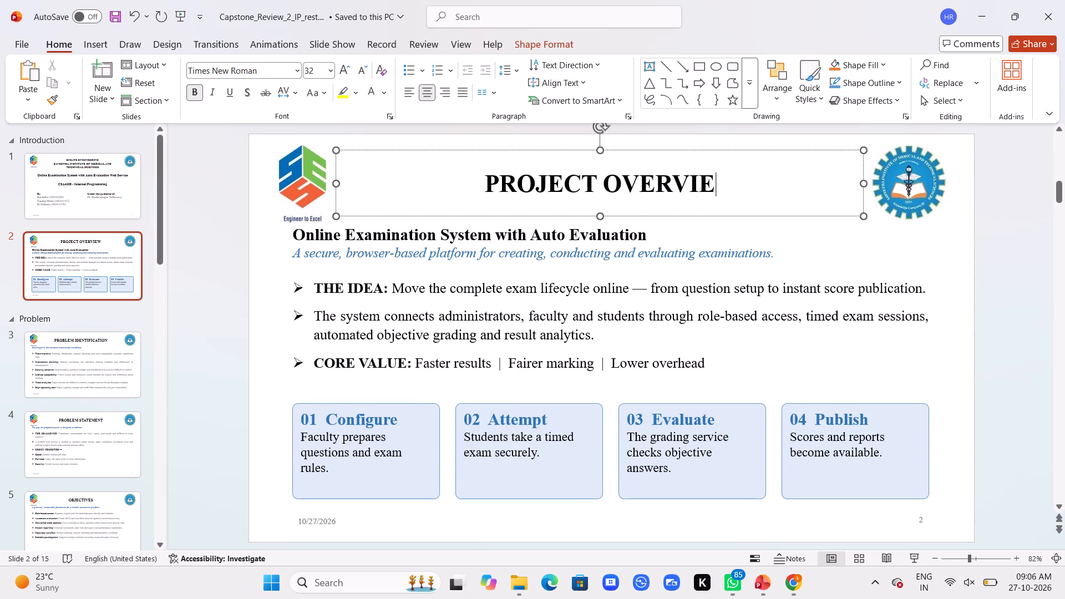
{"action": "key", "text": "BackSpace"}
{"action": "key", "text": "BackSpace"}
{"action": "key", "text": "BackSpace"}
{"action": "key", "text": "BackSpace"}
{"action": "key", "text": "BackSpace"}
{"action": "key", "text": "BackSpace"}
{"action": "key", "text": "BackSpace"}
{"action": "key", "text": "BackSpace"}
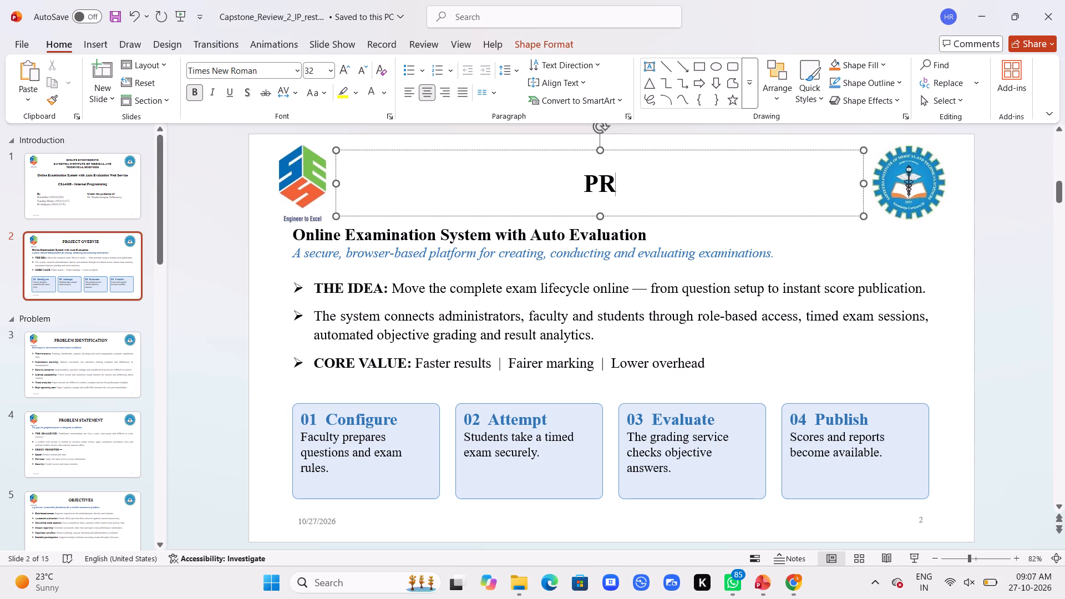
Replace the remaining title text on slide 2 with "INTRODUCTION".
{"action": "key", "text": "BackSpace"}
{"action": "key", "text": "BackSpace"}
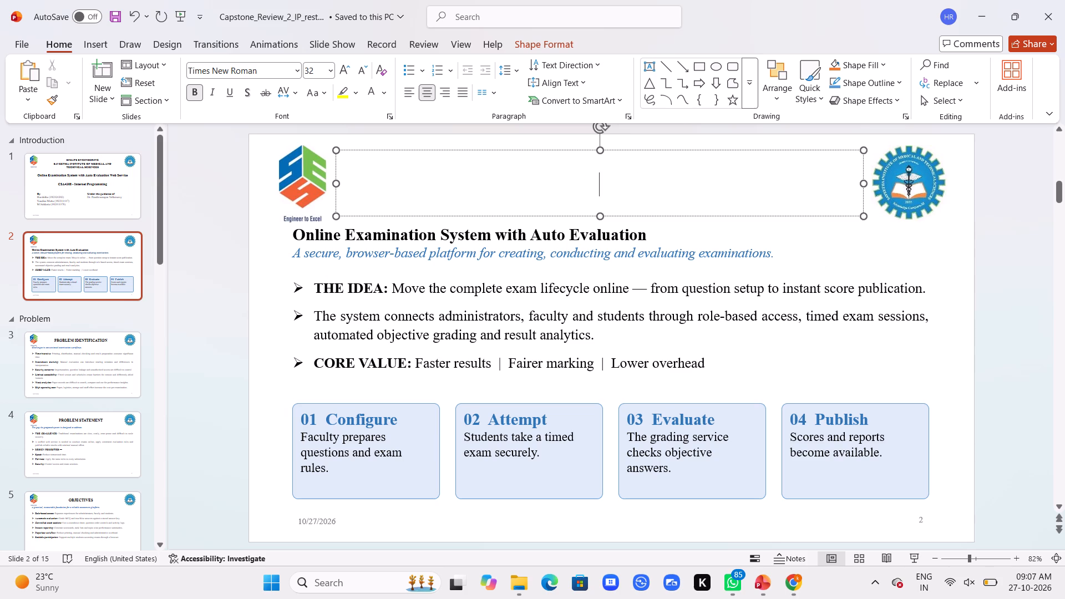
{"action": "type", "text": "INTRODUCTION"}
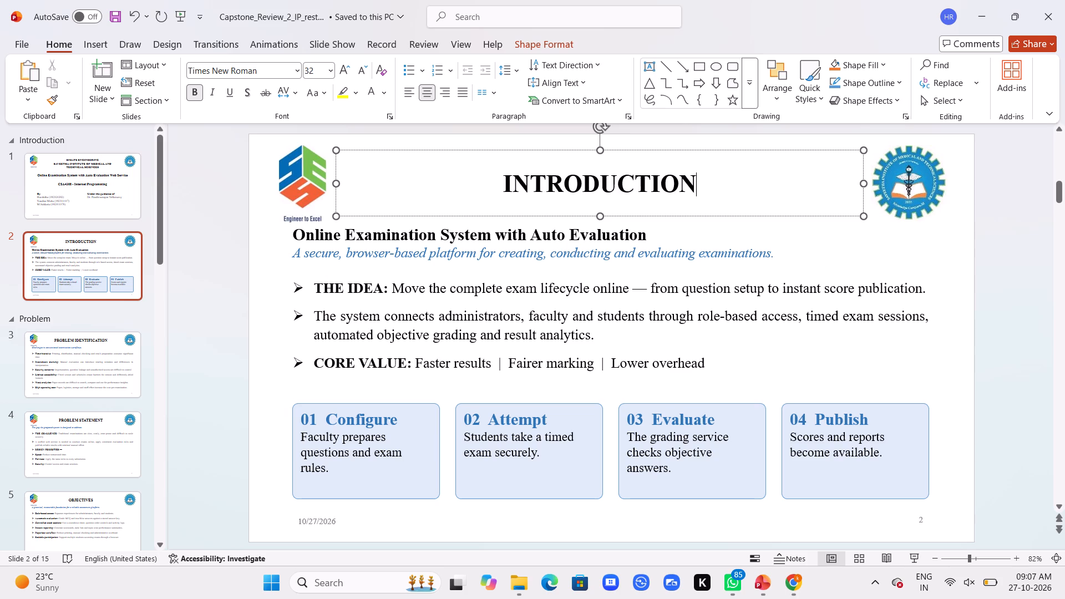
Review the restyled slides one after another, from Problem Identification on slide 3 to the Module 01 slide.
{"action": "left_click", "coordinate": [94, 356]}
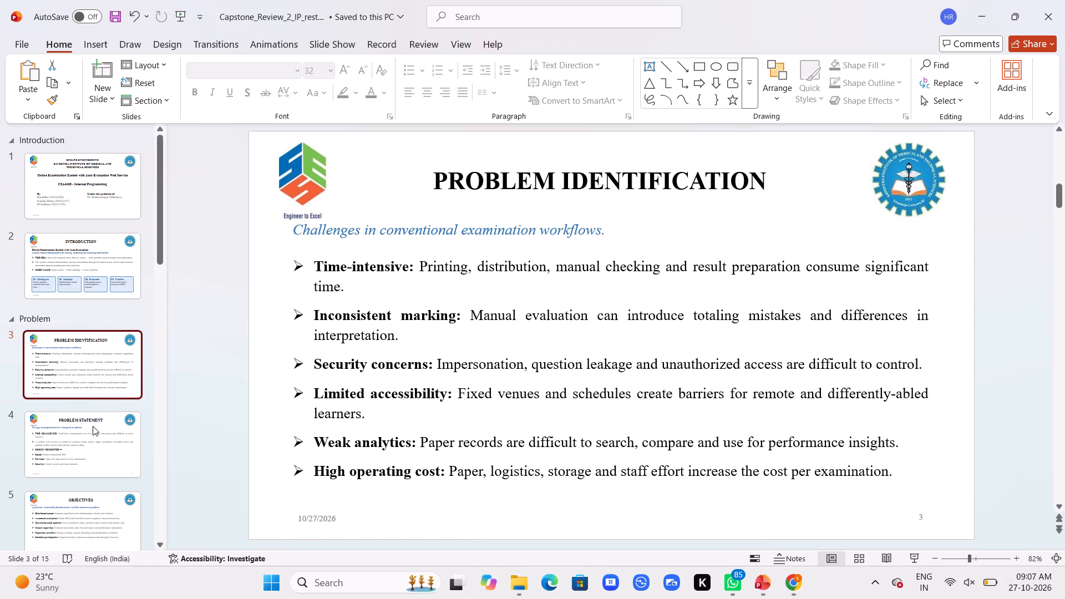
{"action": "left_click", "coordinate": [93, 440]}
{"action": "scroll", "coordinate": [93, 440], "scroll_direction": "down", "scroll_amount": 2}
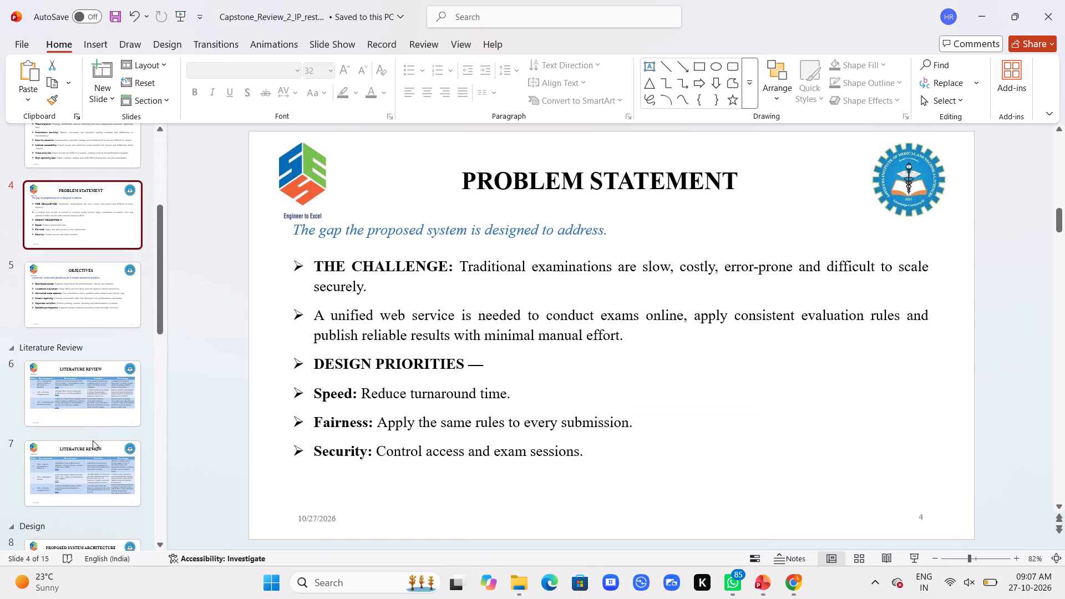
{"action": "left_click", "coordinate": [89, 309]}
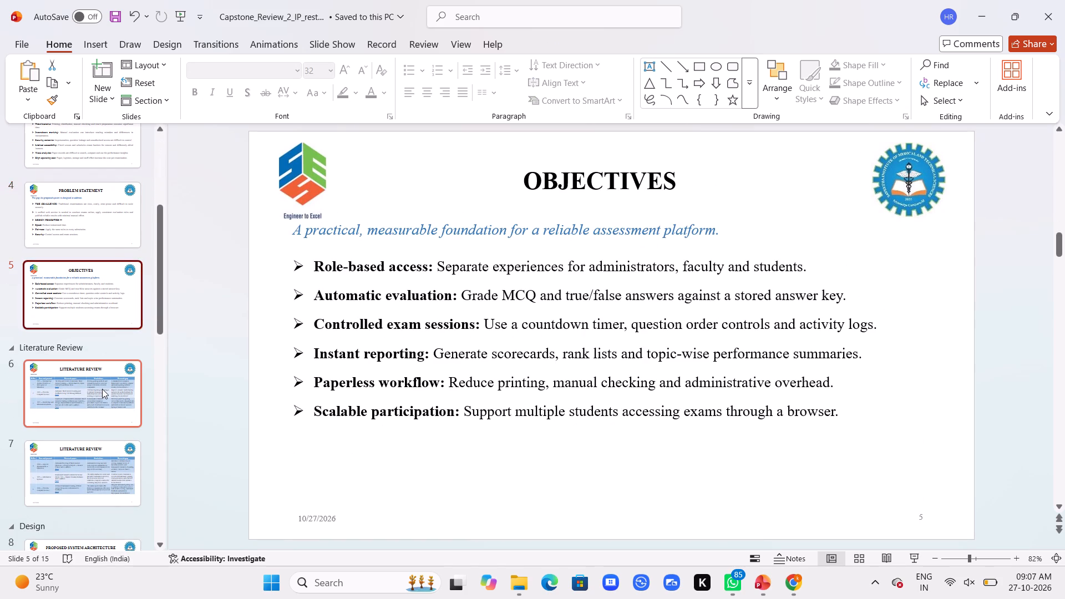
{"action": "left_click", "coordinate": [102, 389]}
{"action": "scroll", "coordinate": [102, 389], "scroll_direction": "down", "scroll_amount": 2}
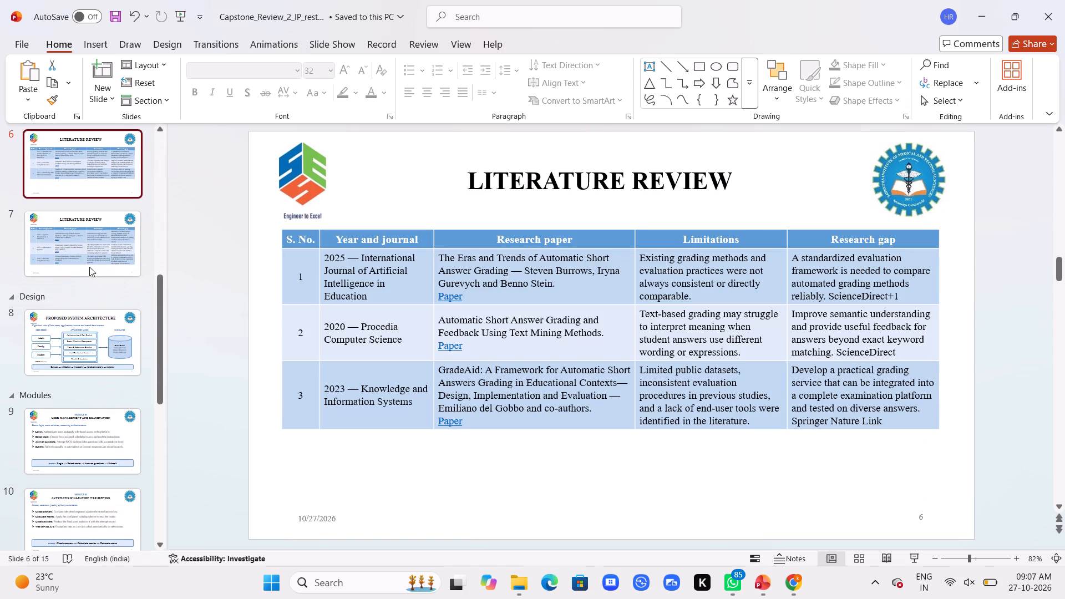
{"action": "left_click", "coordinate": [84, 237]}
{"action": "left_click", "coordinate": [90, 332]}
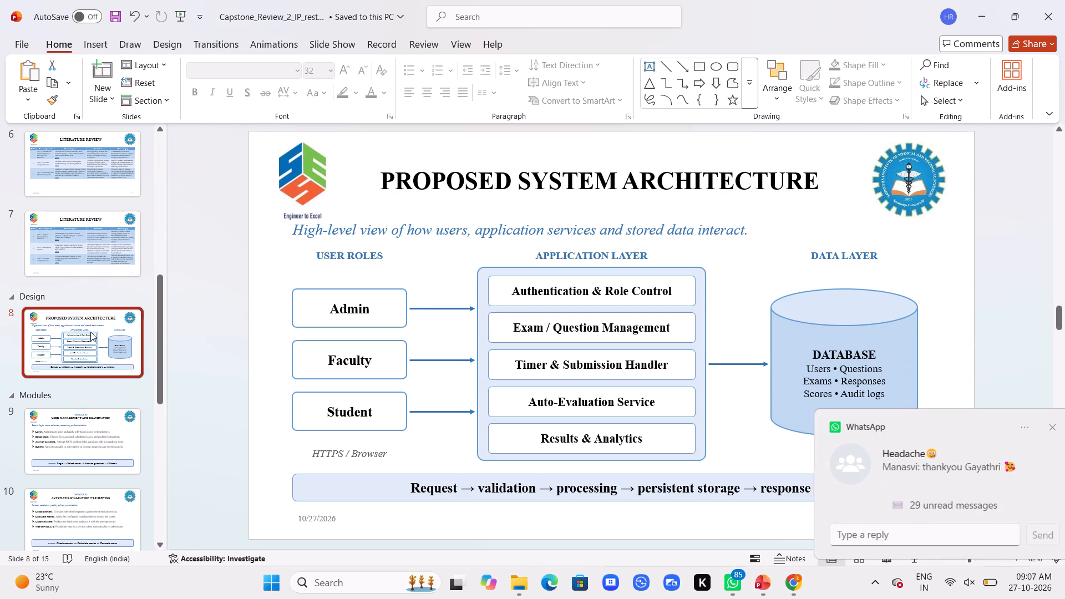
{"action": "scroll", "coordinate": [115, 375], "scroll_direction": "down", "scroll_amount": 1}
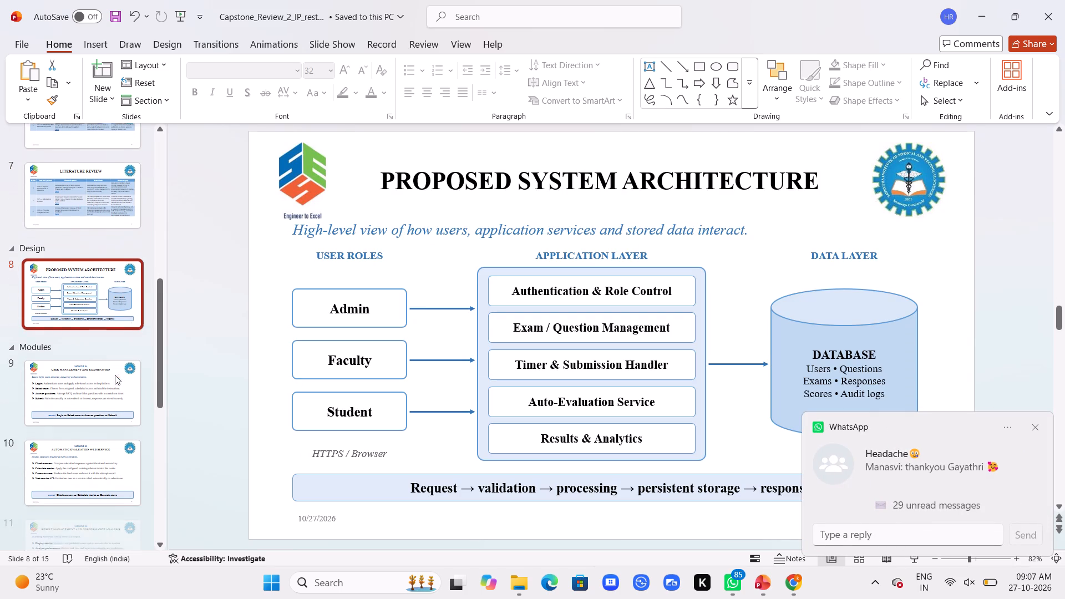
{"action": "scroll", "coordinate": [115, 375], "scroll_direction": "down", "scroll_amount": 1}
{"action": "left_click", "coordinate": [83, 279]}
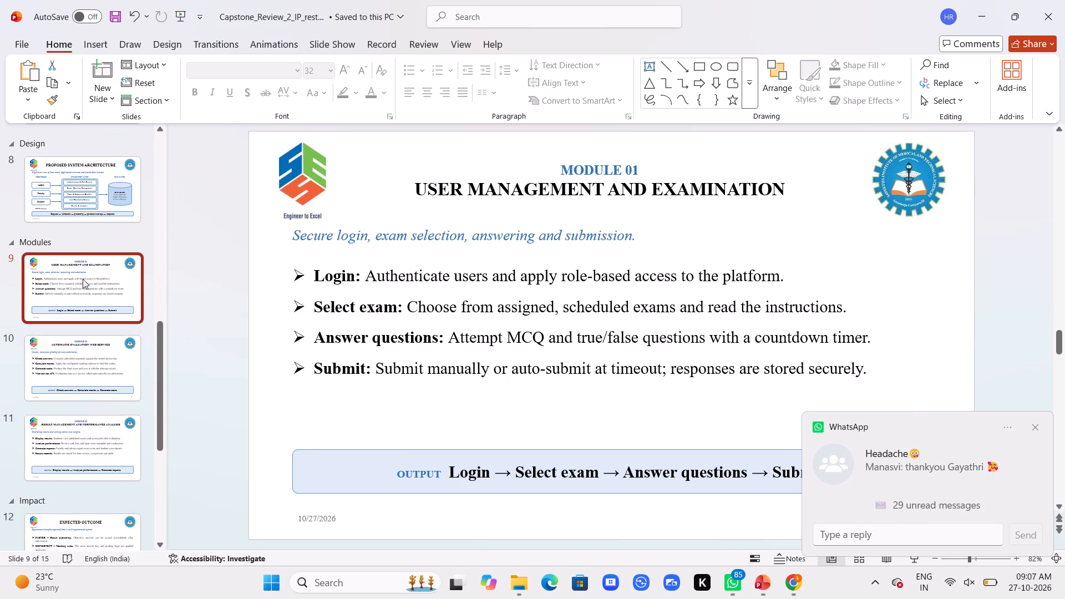
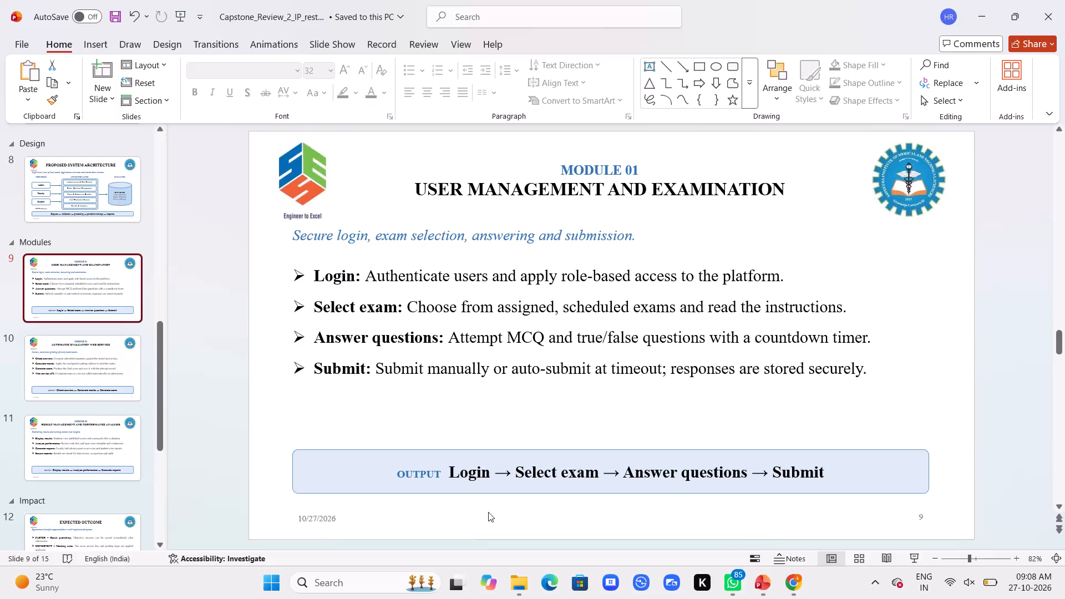
Add a colon after the OUTPUT label in the output boxes of the three module slides, 9, 10 and 11.
{"action": "left_click", "coordinate": [443, 477]}
{"action": "key", "text": "shift+colon"}
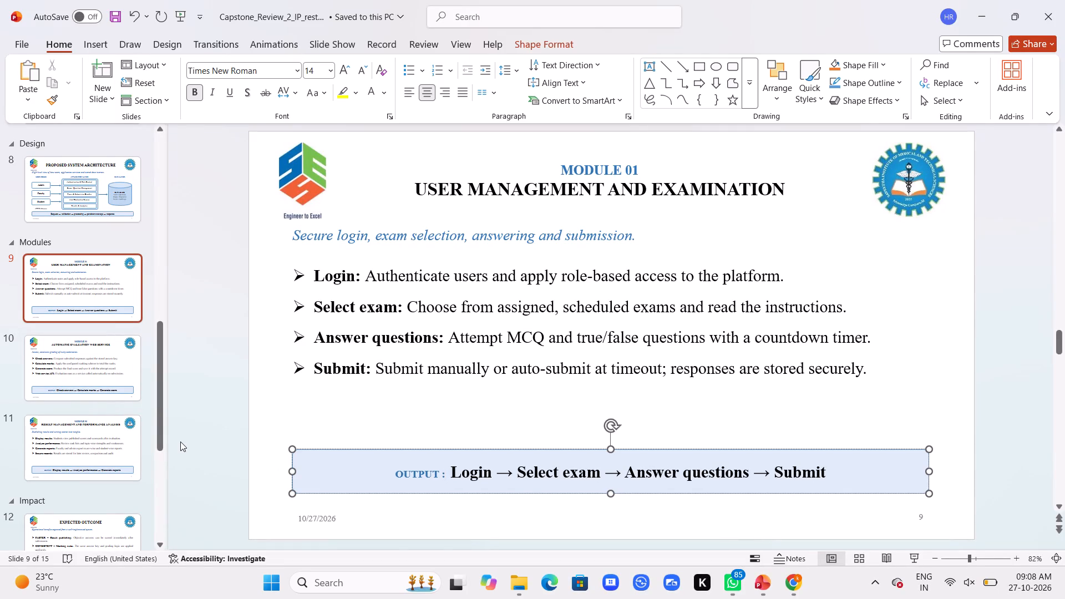
{"action": "left_click", "coordinate": [89, 376]}
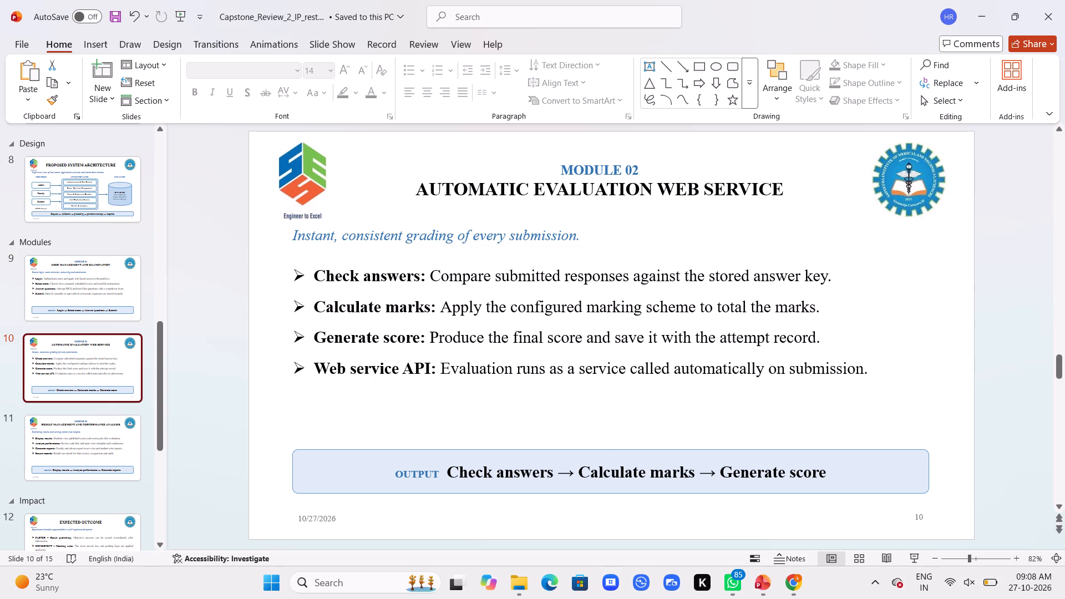
{"action": "left_click", "coordinate": [440, 475]}
{"action": "key", "text": "shift+colon"}
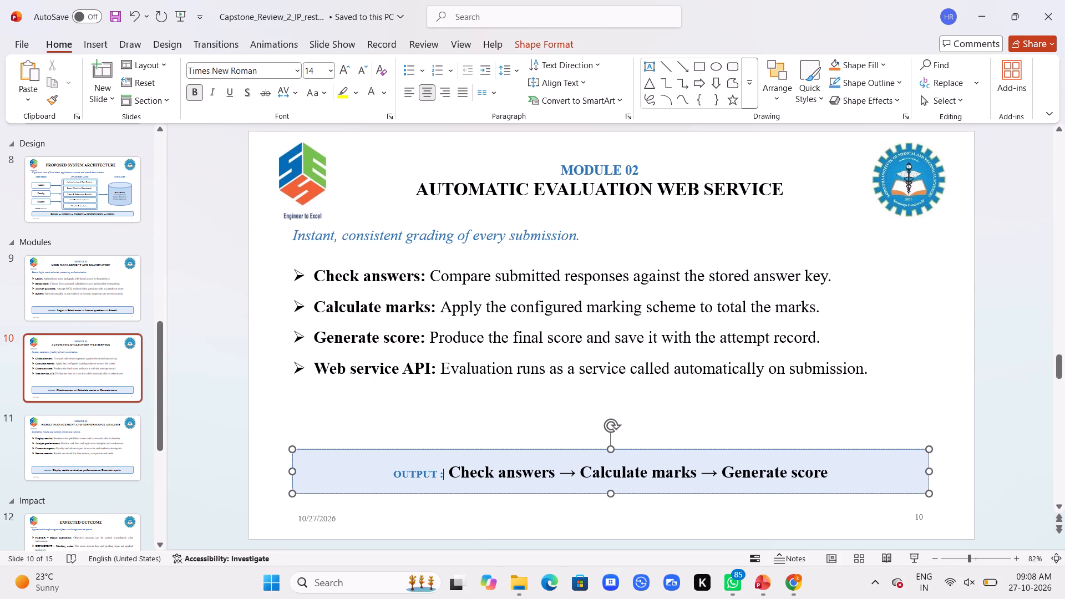
{"action": "left_click", "coordinate": [97, 445]}
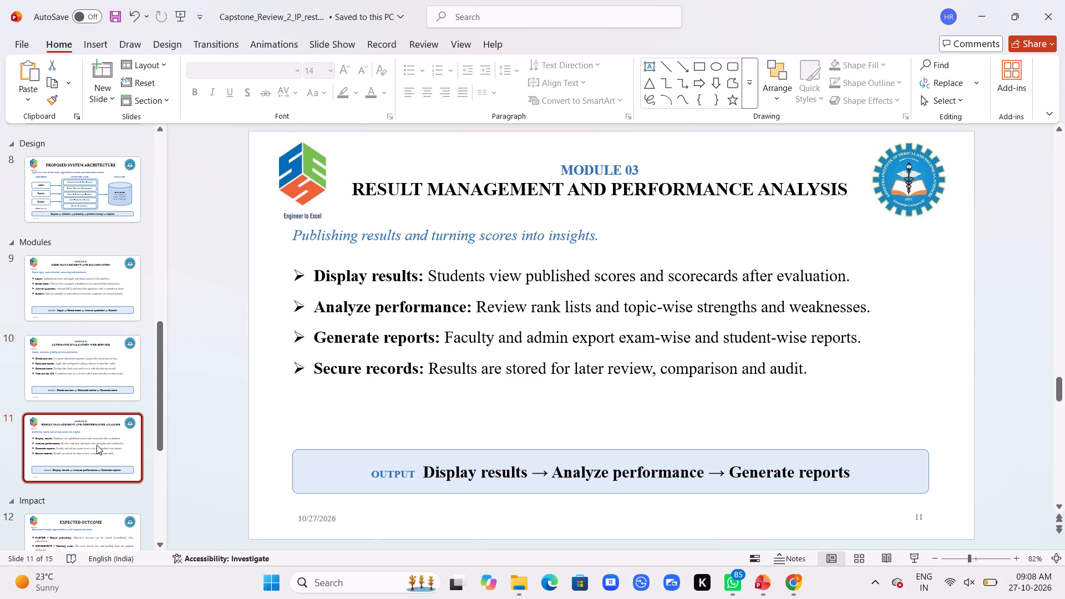
{"action": "left_click", "coordinate": [418, 475]}
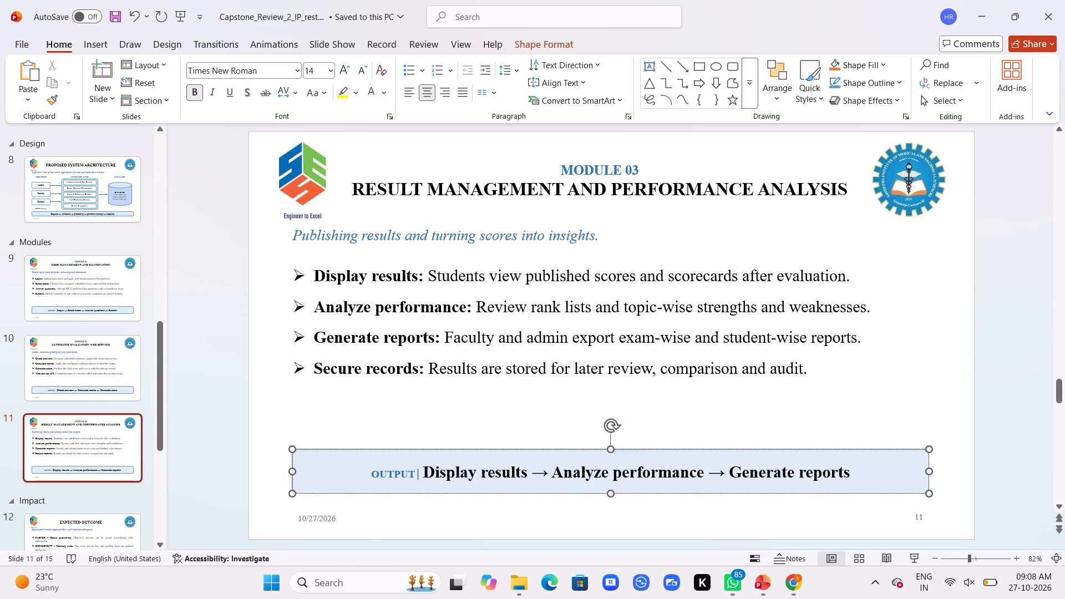
{"action": "key", "text": "shift+colon"}
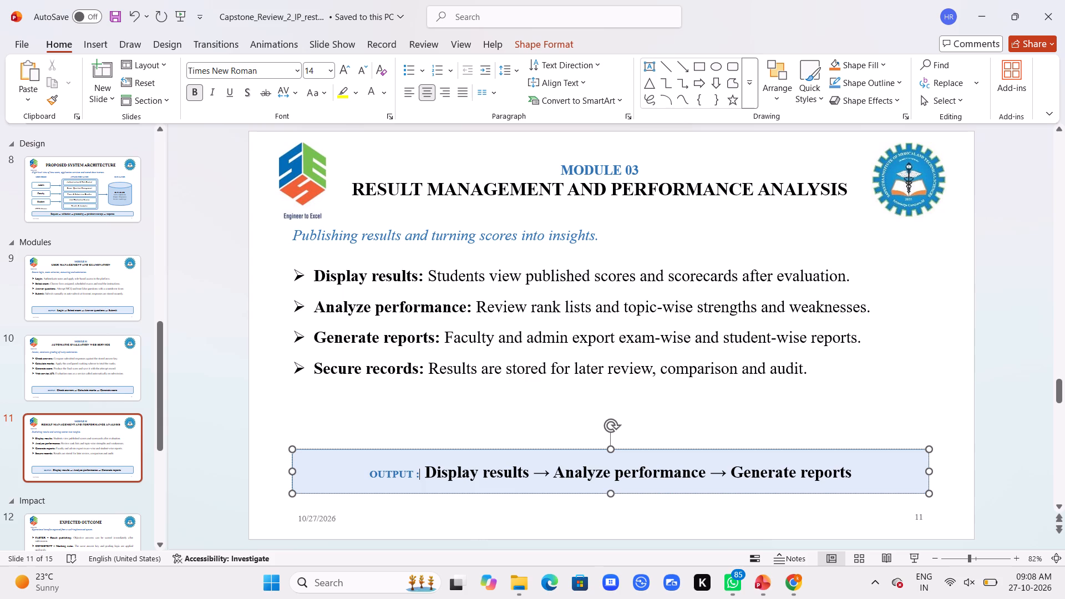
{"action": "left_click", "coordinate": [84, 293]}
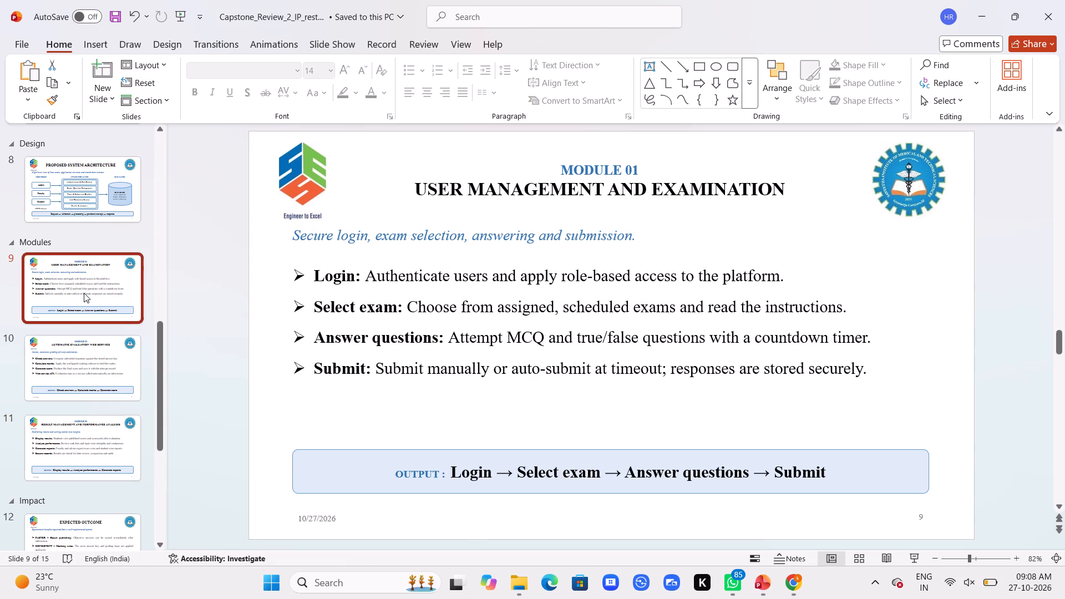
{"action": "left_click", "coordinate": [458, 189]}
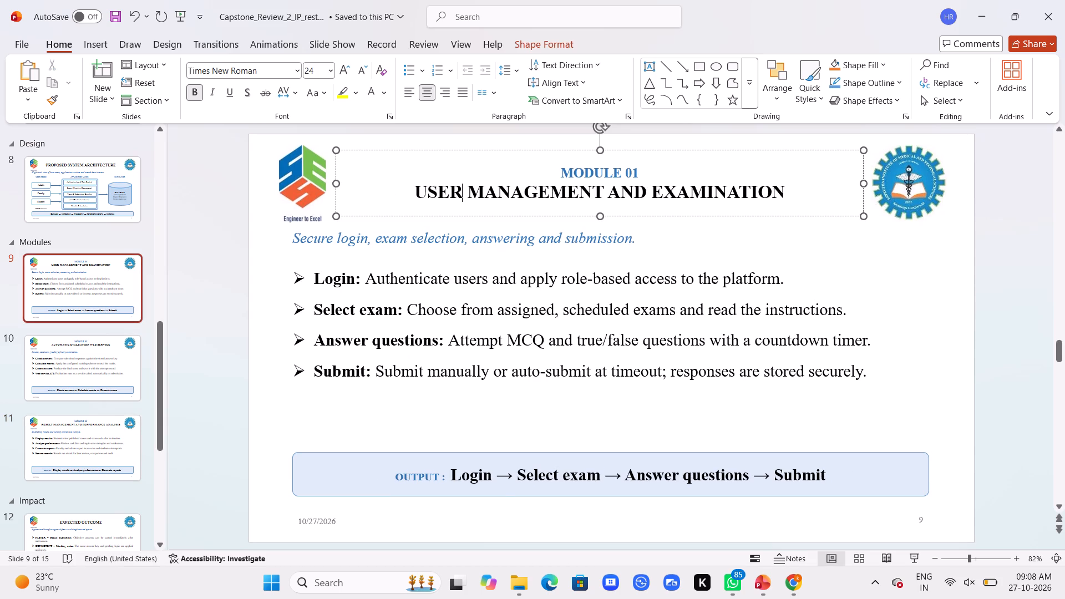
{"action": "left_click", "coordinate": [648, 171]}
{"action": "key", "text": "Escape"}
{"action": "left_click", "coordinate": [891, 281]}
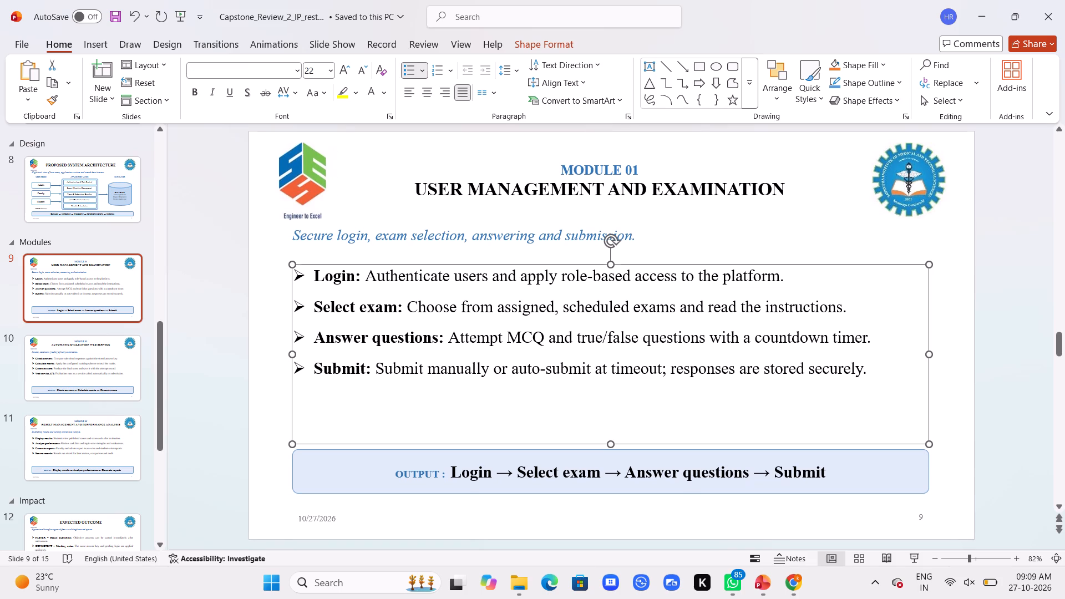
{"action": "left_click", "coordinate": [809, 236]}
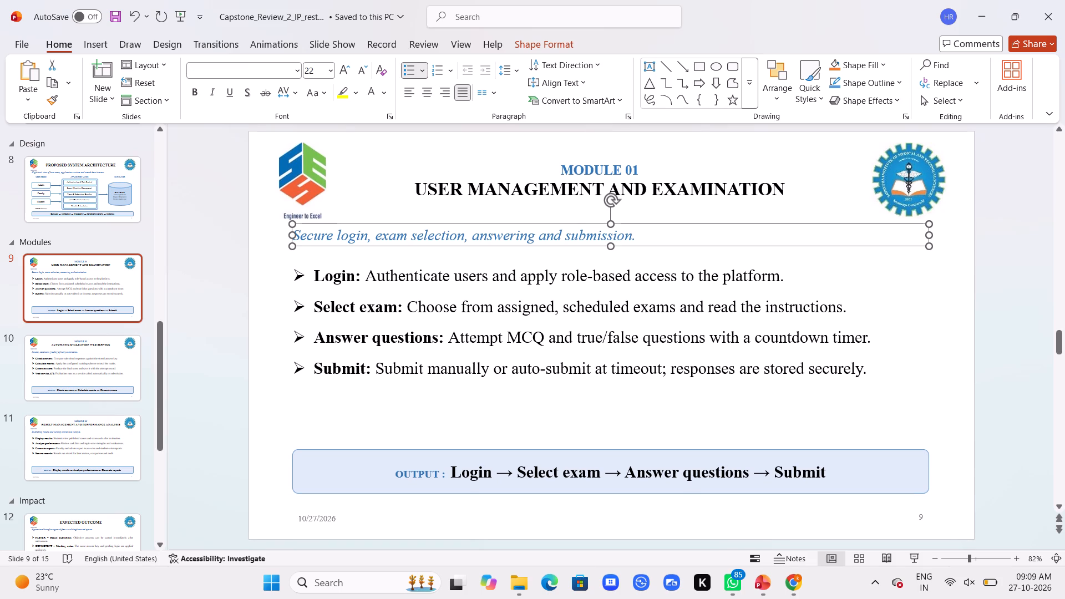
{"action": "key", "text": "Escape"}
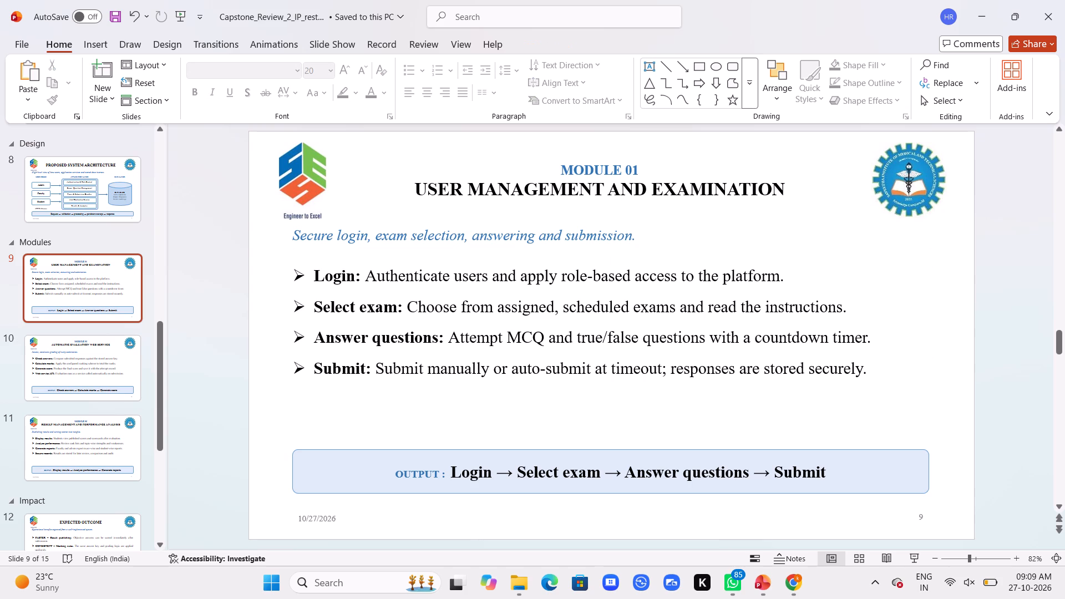
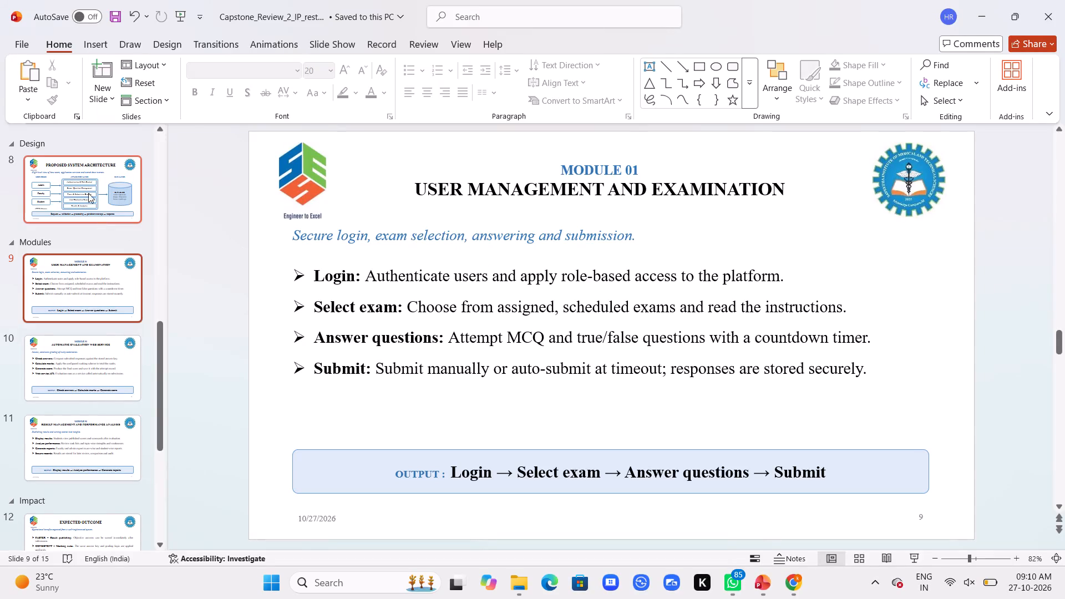
Shorten slide 8's title to SYSTEM ARCHITECTURE by removing the word PROPOSED.
{"action": "left_click", "coordinate": [79, 174]}
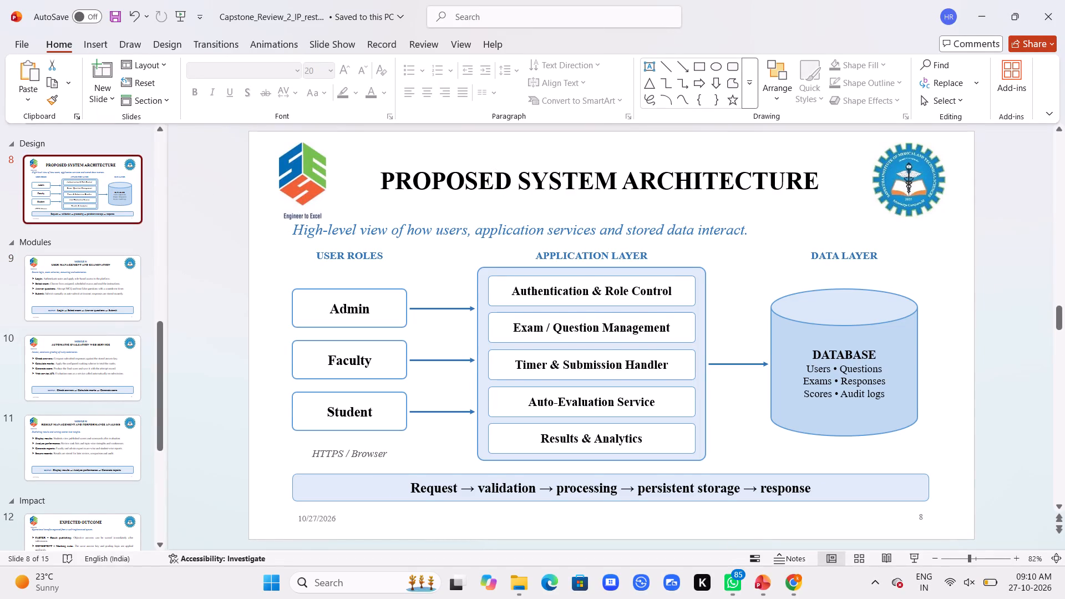
{"action": "left_click", "coordinate": [518, 178]}
{"action": "key", "text": "BackSpace"}
{"action": "key", "text": "BackSpace"}
{"action": "key", "text": "BackSpace"}
{"action": "key", "text": "BackSpace"}
{"action": "key", "text": "BackSpace"}
{"action": "key", "text": "BackSpace"}
{"action": "key", "text": "BackSpace"}
{"action": "key", "text": "BackSpace"}
{"action": "key", "text": "BackSpace"}
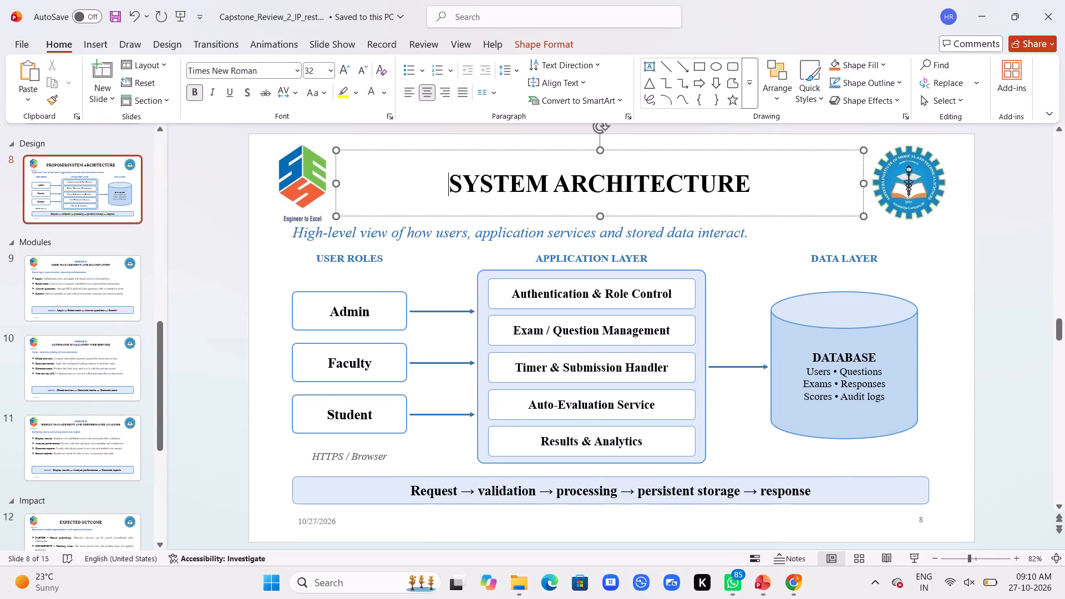
Open slide 9, the Module 01 User Management and Examination slide.
{"action": "left_click", "coordinate": [87, 278]}
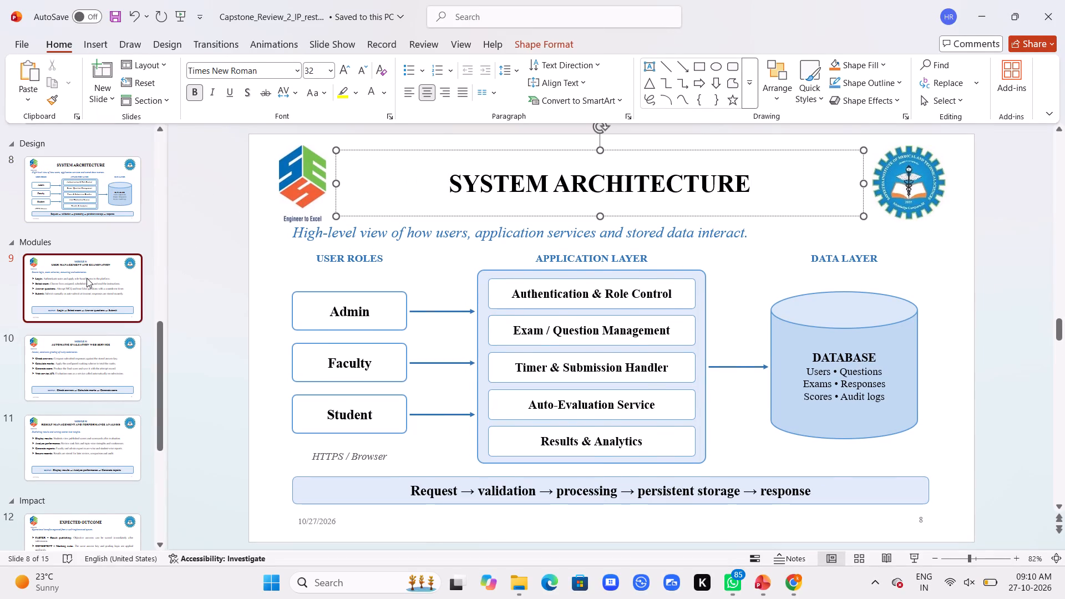
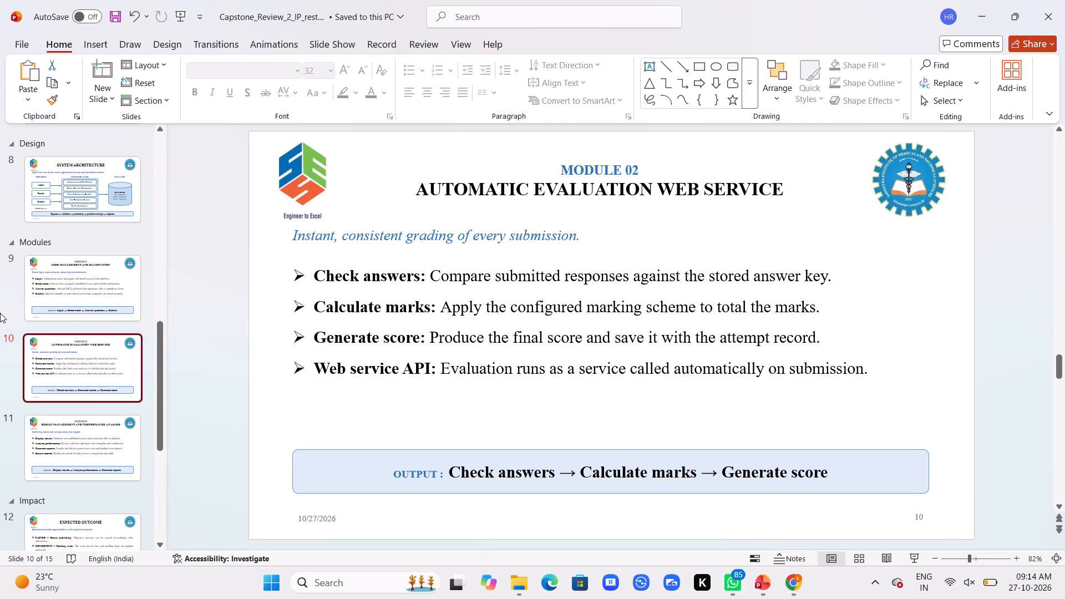
Look through the three module slides and the System Architecture slide to check their restyled titles and content.
{"action": "key", "text": "Down"}
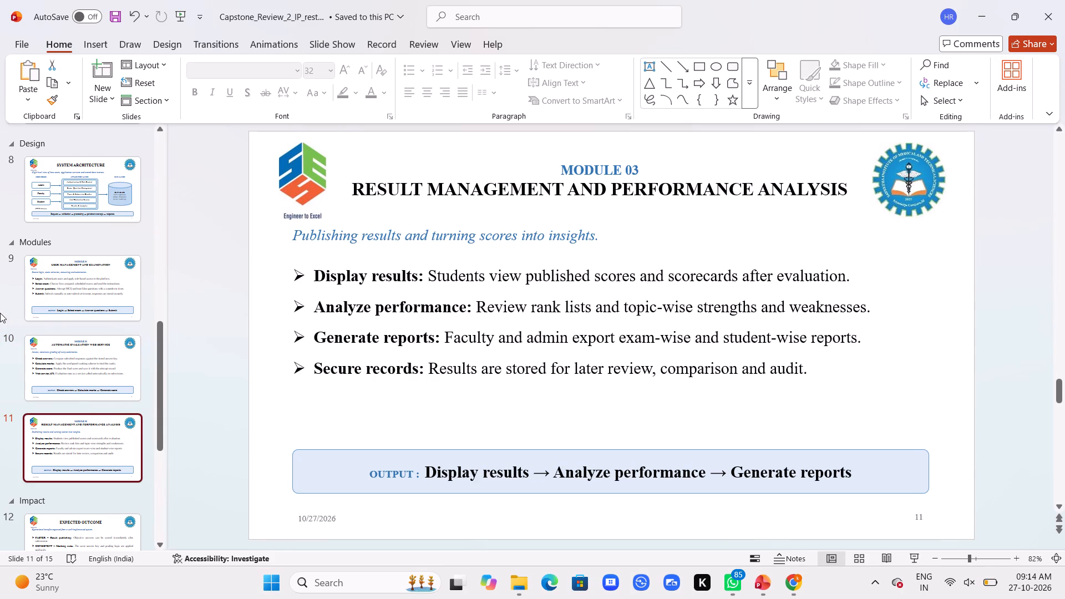
{"action": "key", "text": "Up"}
{"action": "key", "text": "Up"}
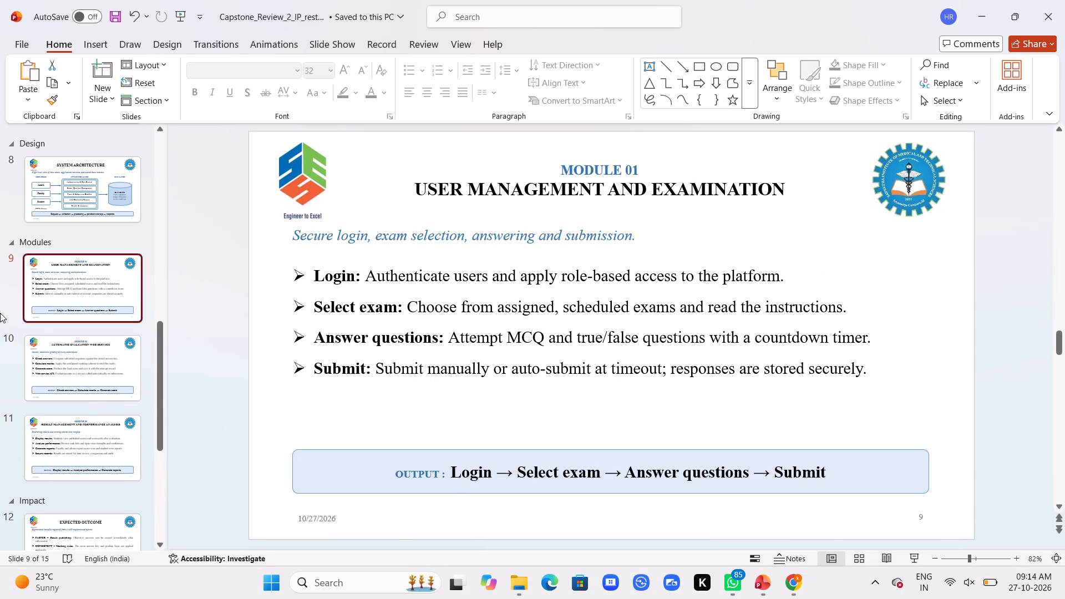
{"action": "key", "text": "Up"}
{"action": "key", "text": "Up"}
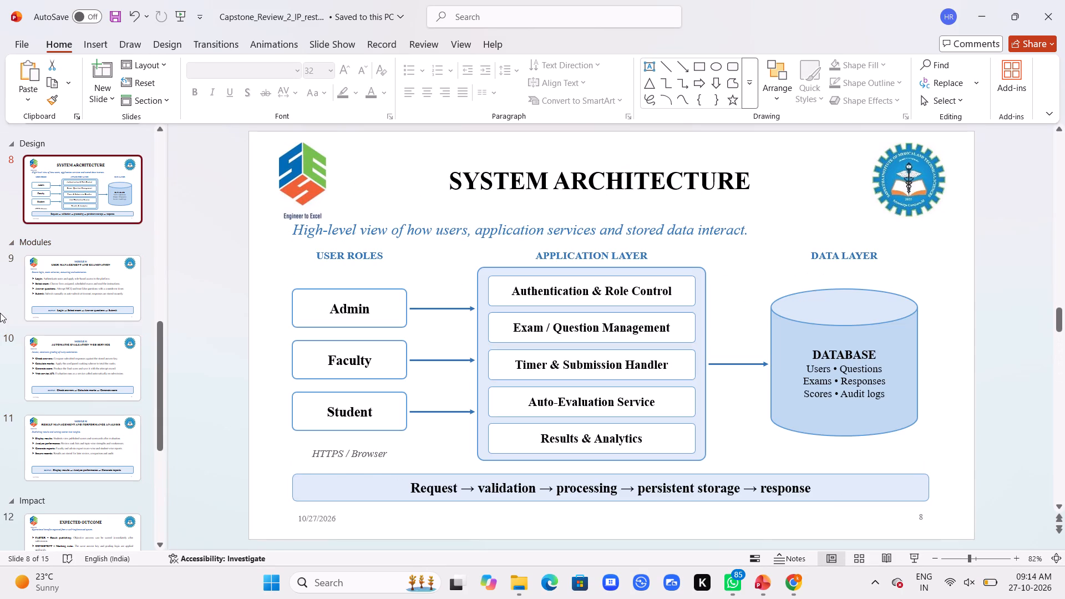
{"action": "key", "text": "Up"}
Open slide 6, the first Literature Review table slide.
{"action": "scroll", "coordinate": [0, 313], "scroll_direction": "up", "scroll_amount": 2}
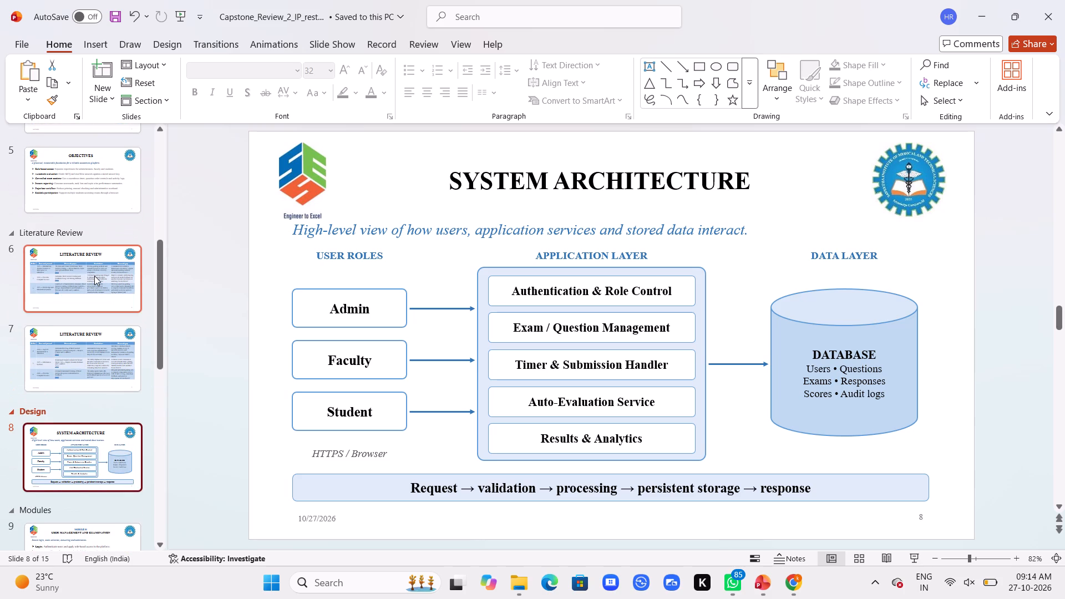
{"action": "left_click", "coordinate": [94, 276]}
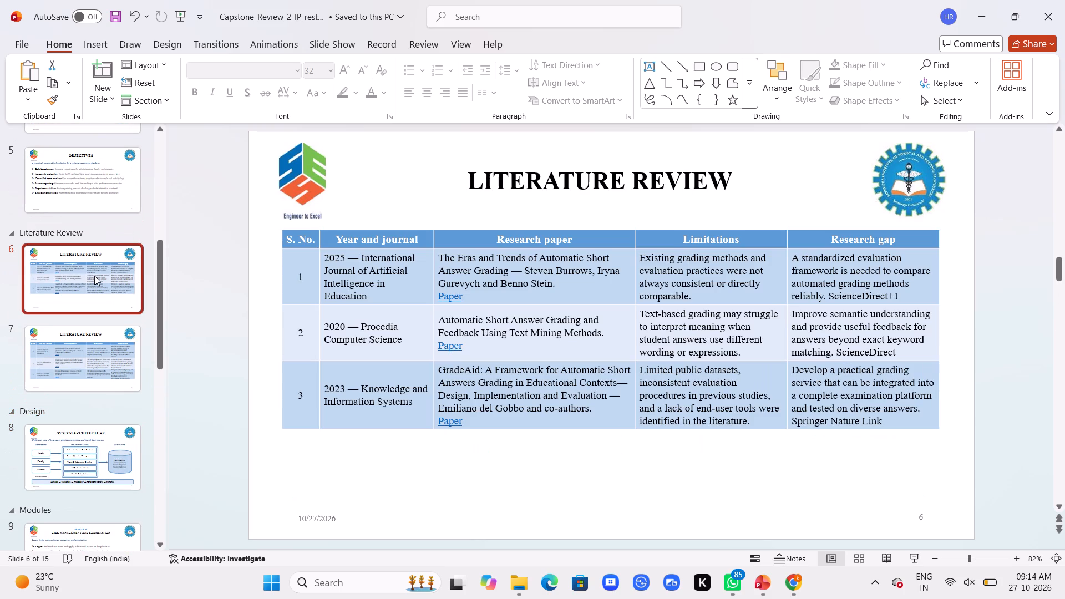
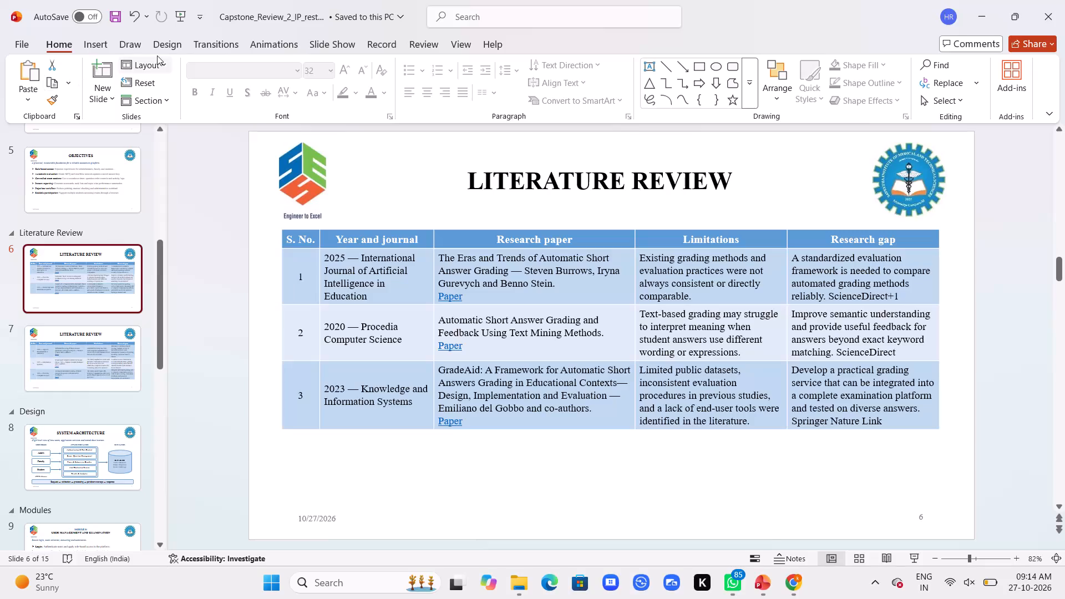
Run the slide show from the first slide and advance to the Literature Review tables, ending on slide 6.
{"action": "left_click", "coordinate": [177, 11]}
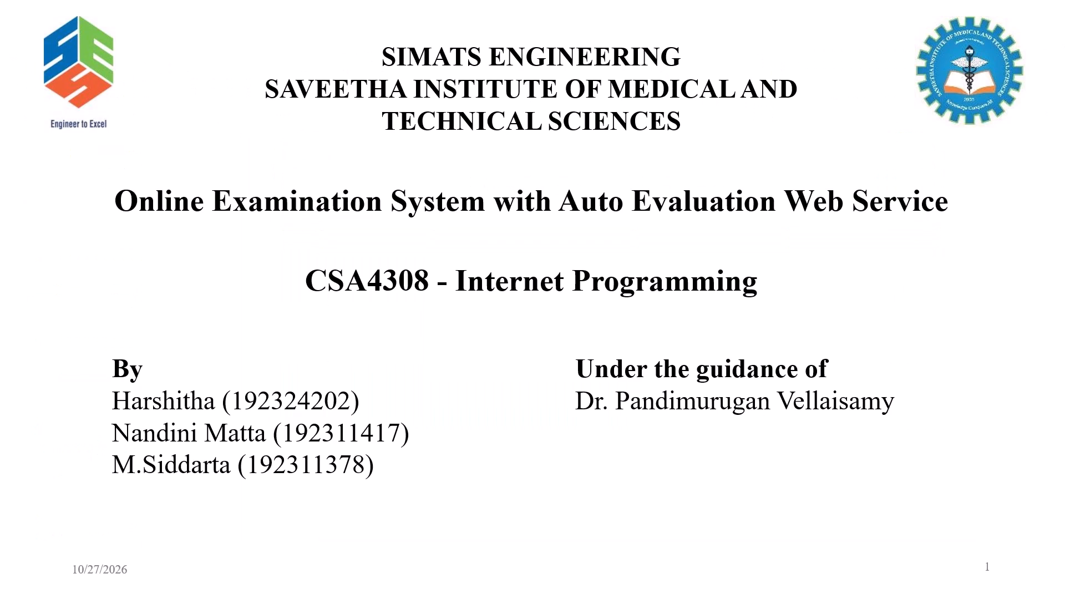
{"action": "key", "text": "Down"}
{"action": "key", "text": "Down"}
{"action": "key", "text": "Down"}
{"action": "key", "text": "Down"}
{"action": "key", "text": "Down"}
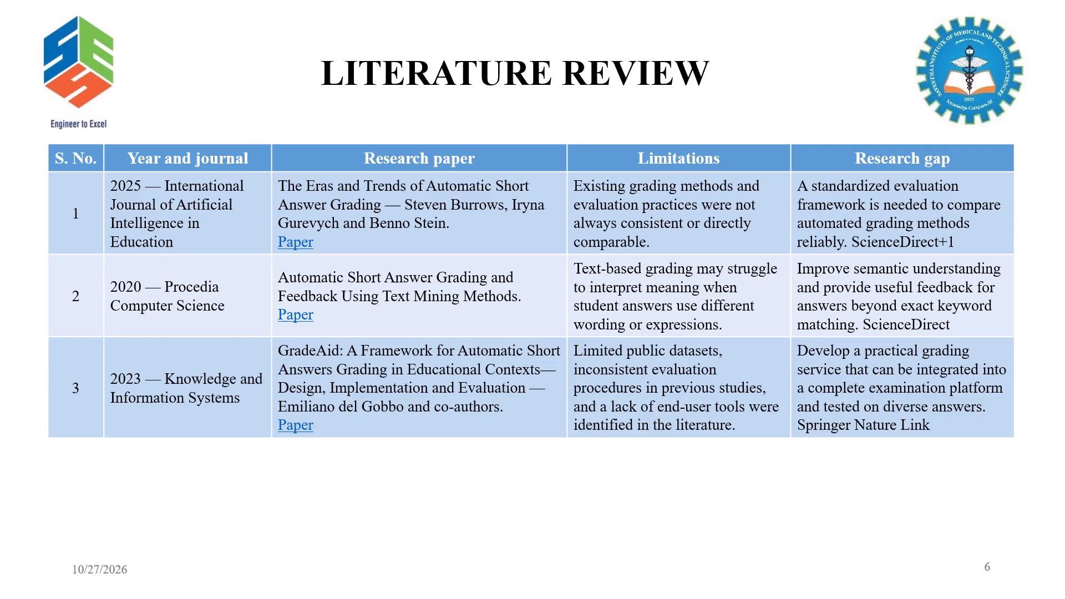
{"action": "key", "text": "Down"}
{"action": "key", "text": "Up"}
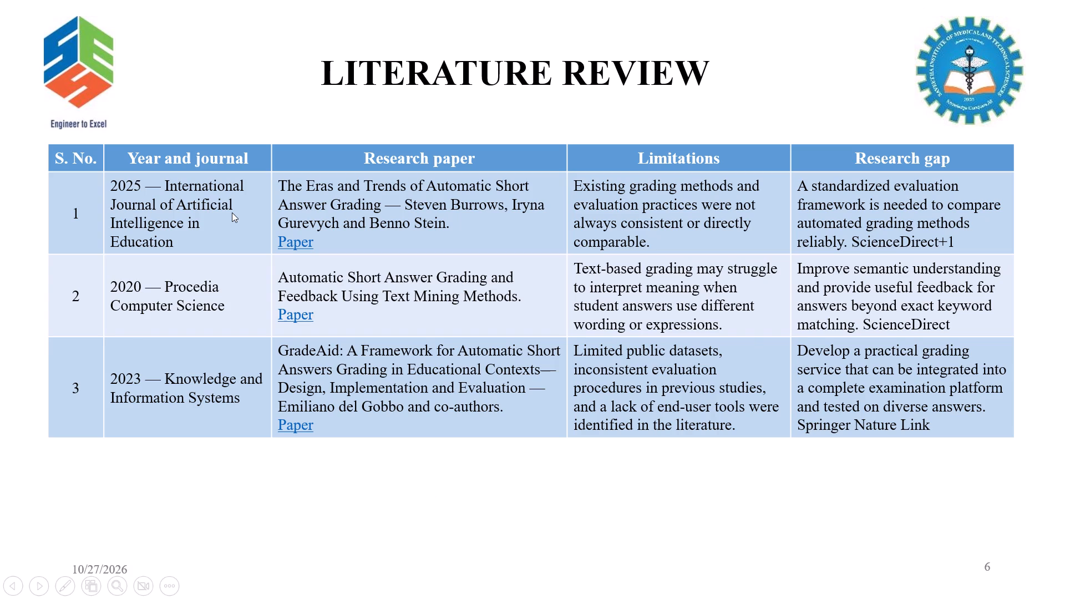
Follow the Paper link in row 1 of the Literature Review table to check its source.
{"action": "left_click", "coordinate": [293, 245]}
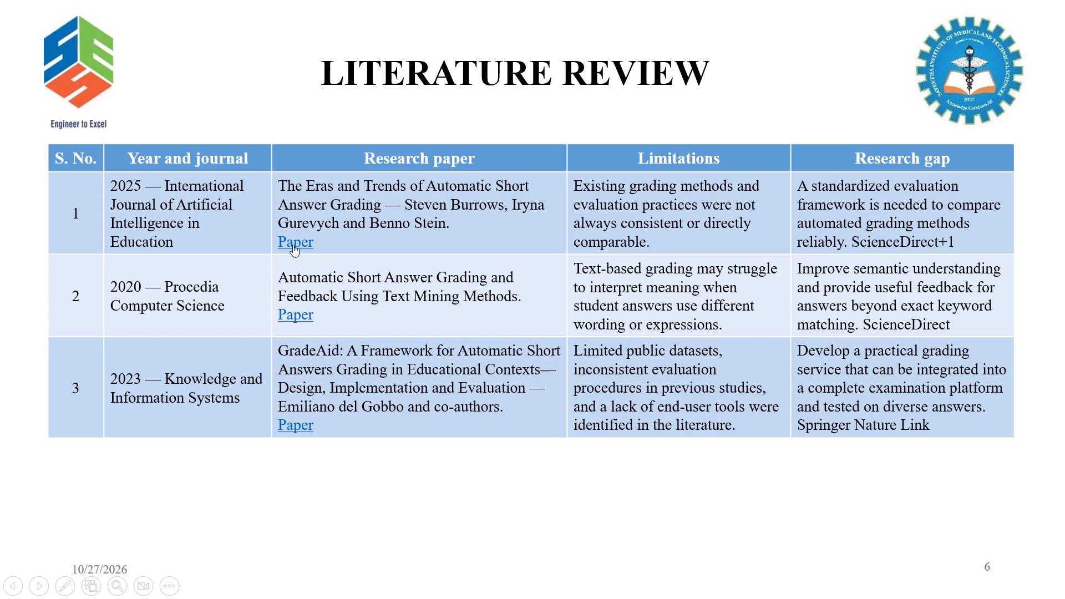
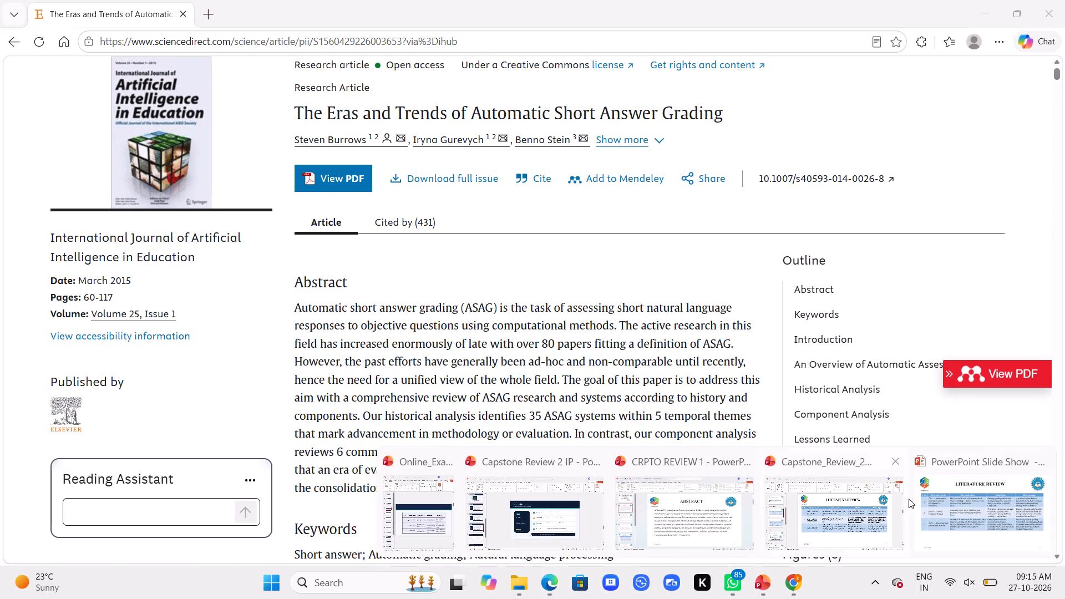
Return to the running slide show and advance from the Literature Review tables through System Architecture to the Module 01 slide.
{"action": "left_click", "coordinate": [968, 495]}
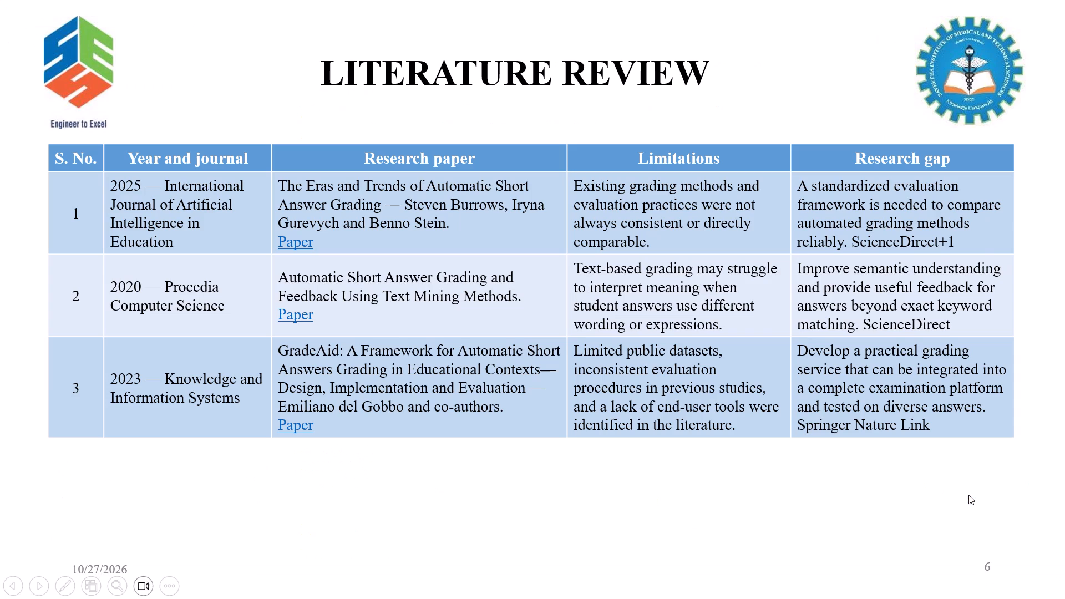
{"action": "key", "text": "Down"}
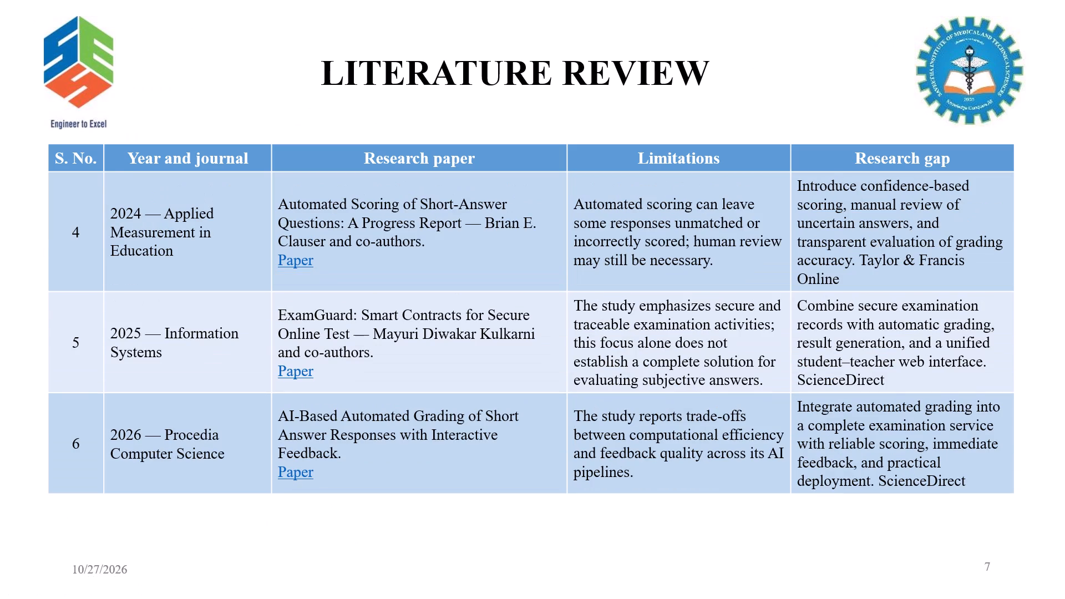
{"action": "key", "text": "Down"}
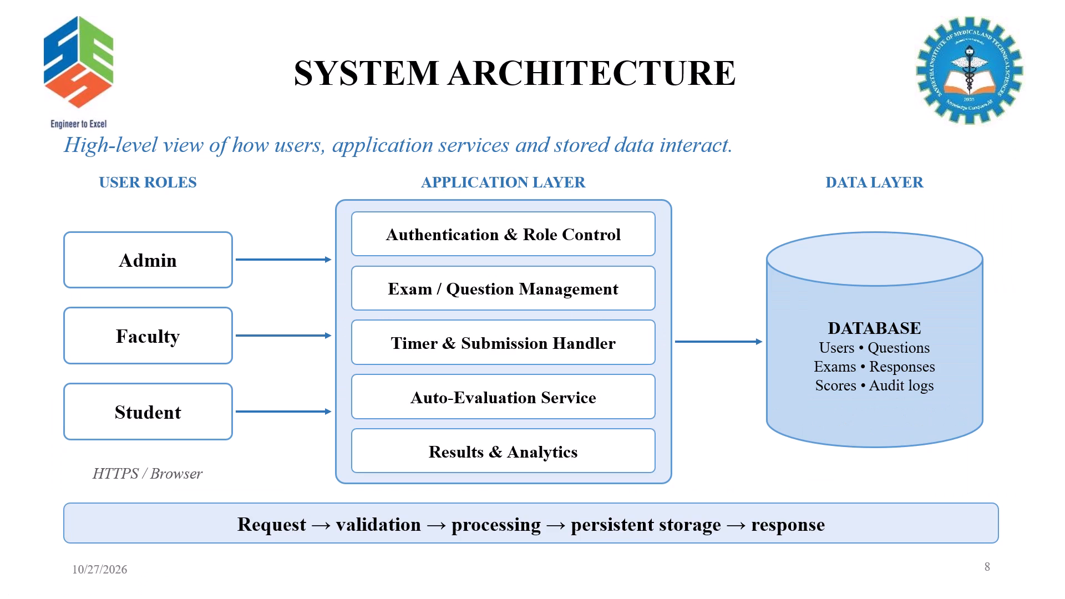
{"action": "key", "text": "Down"}
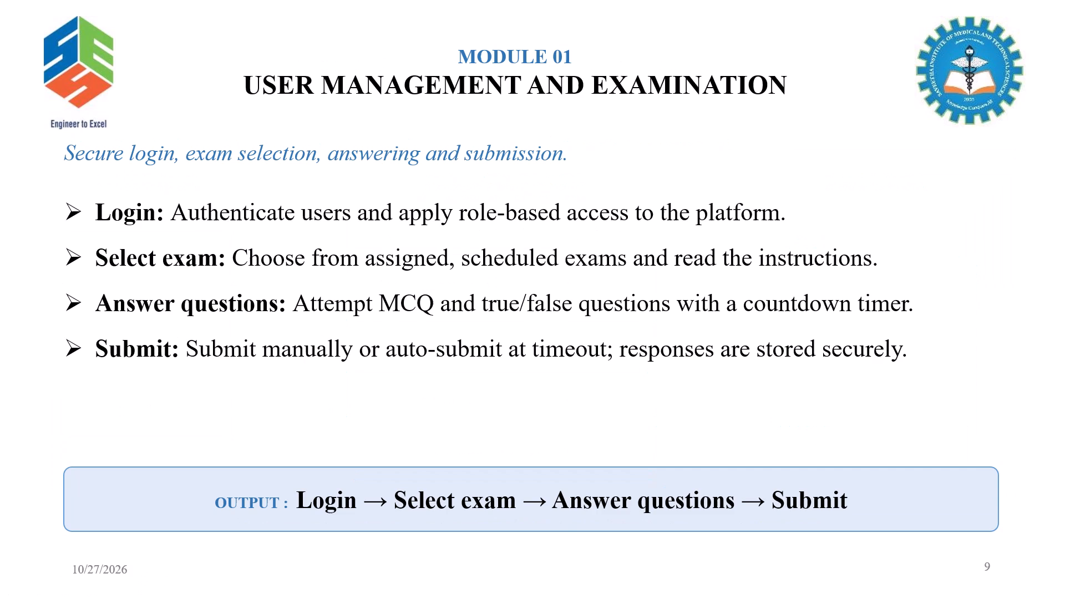
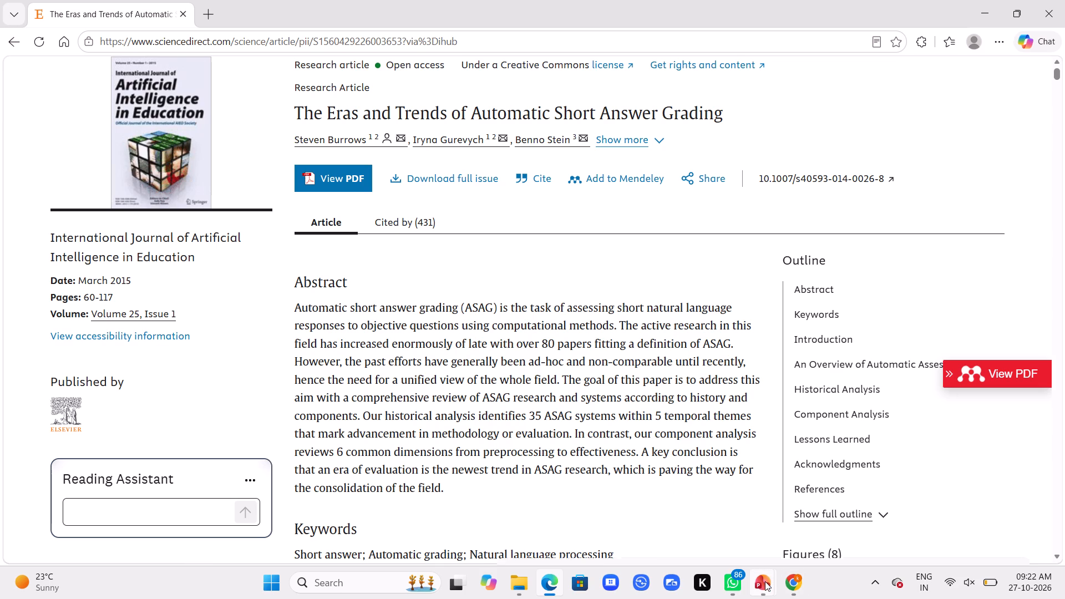
In the PowerPoint presentation, compare the two Literature Review slides and stretch slide 6's table downward until it ends just above the footer.
{"action": "left_click", "coordinate": [895, 525]}
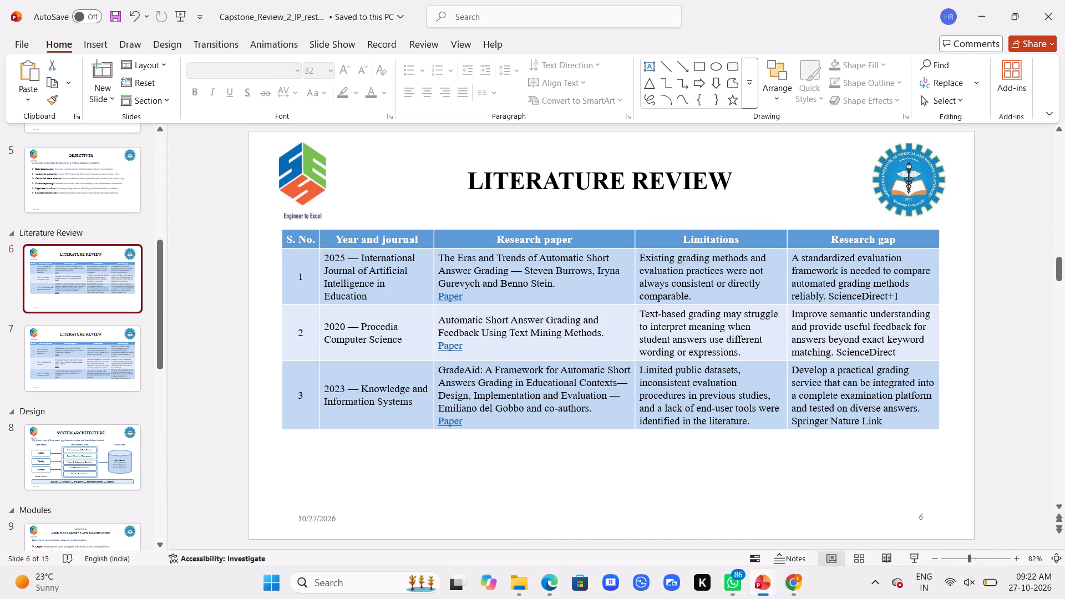
{"action": "left_click", "coordinate": [85, 354]}
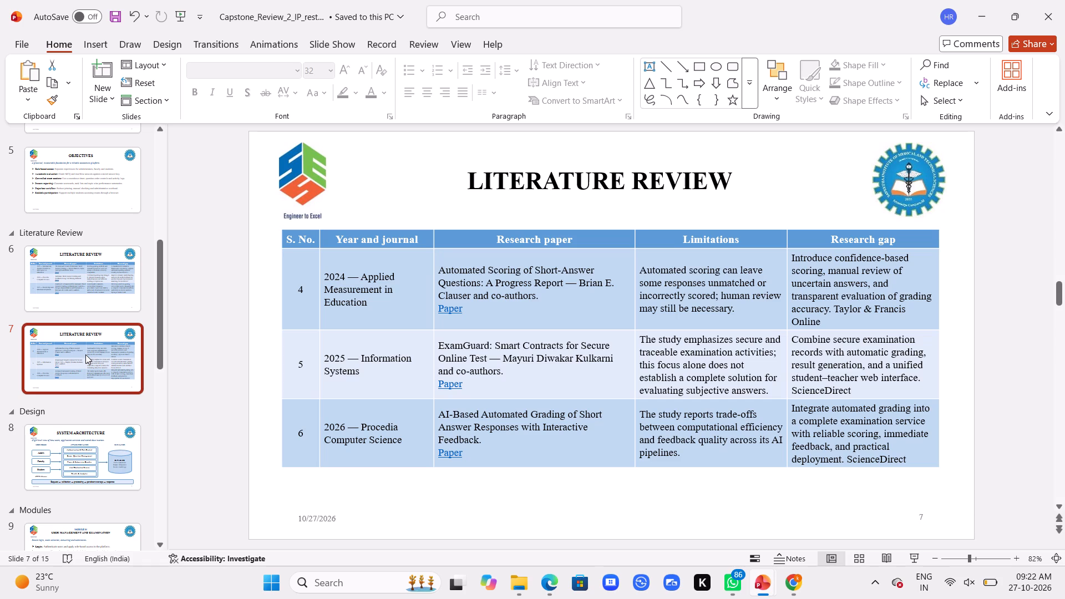
{"action": "key", "text": "Up"}
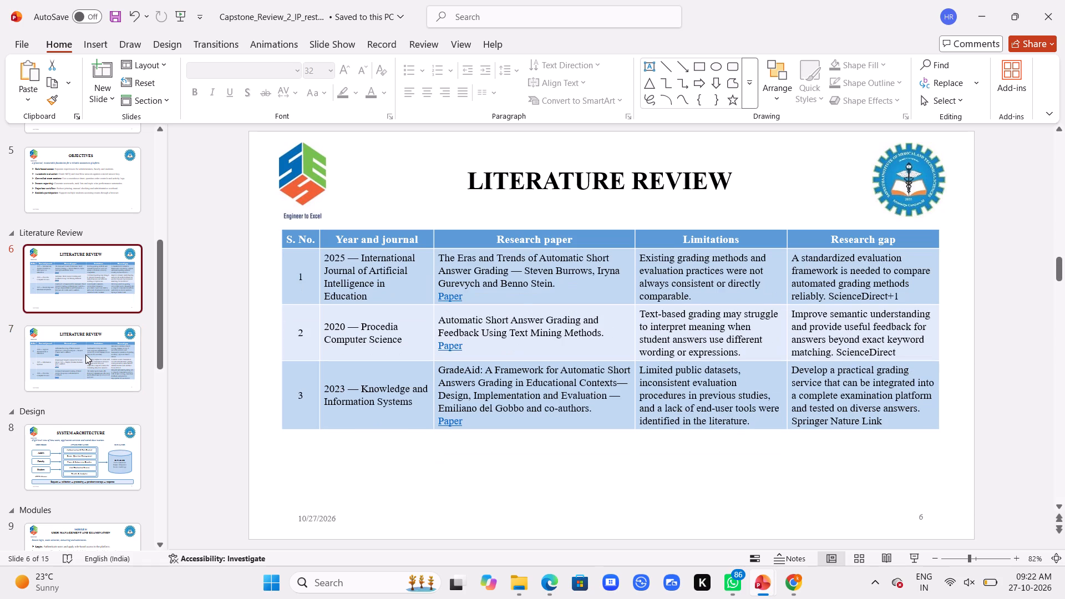
{"action": "key", "text": "Down"}
{"action": "key", "text": "Up"}
{"action": "left_click", "coordinate": [602, 391]}
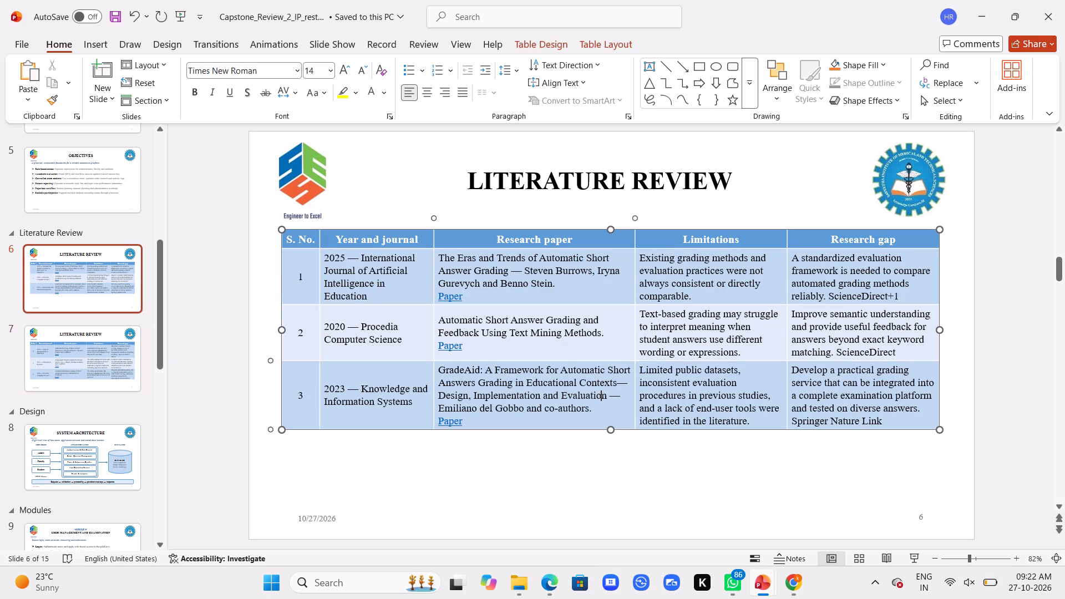
{"action": "left_click_drag", "start_coordinate": [610, 432], "coordinate": [615, 456]}
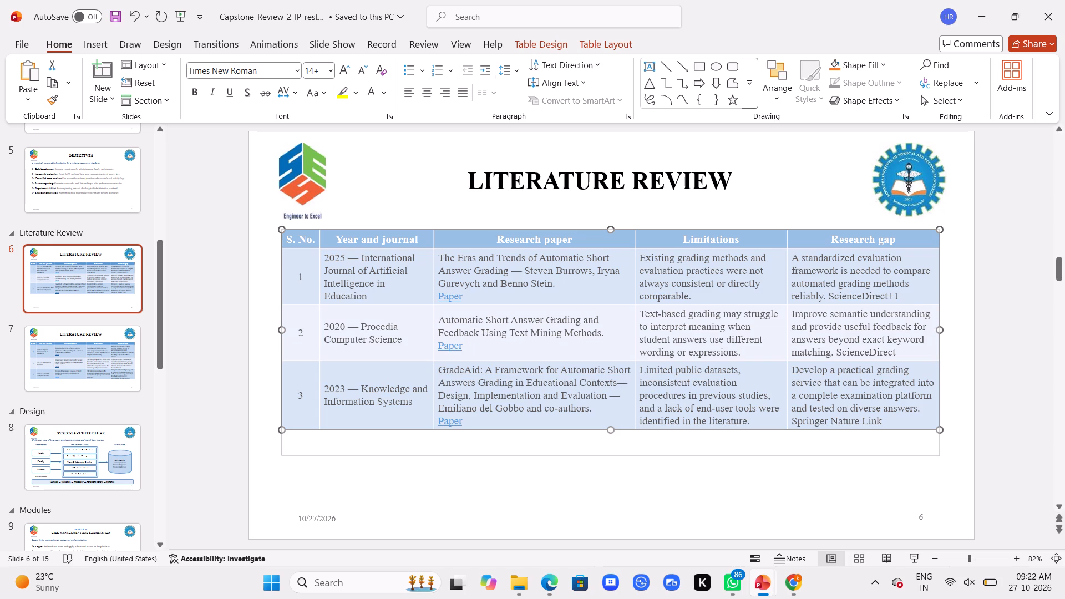
{"action": "left_click_drag", "start_coordinate": [615, 456], "coordinate": [617, 482]}
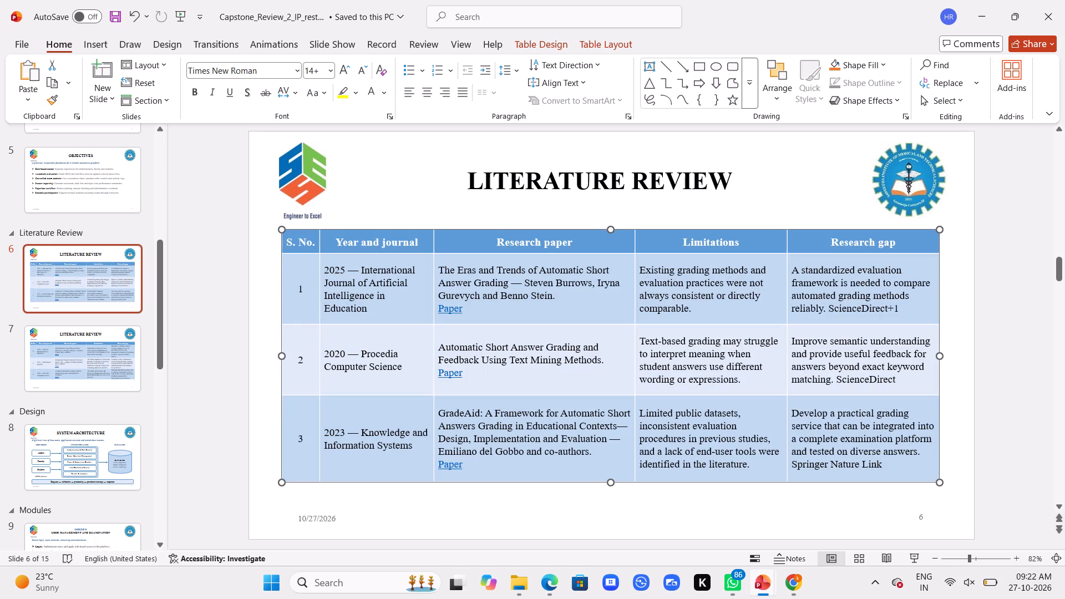
{"action": "left_click", "coordinate": [91, 375]}
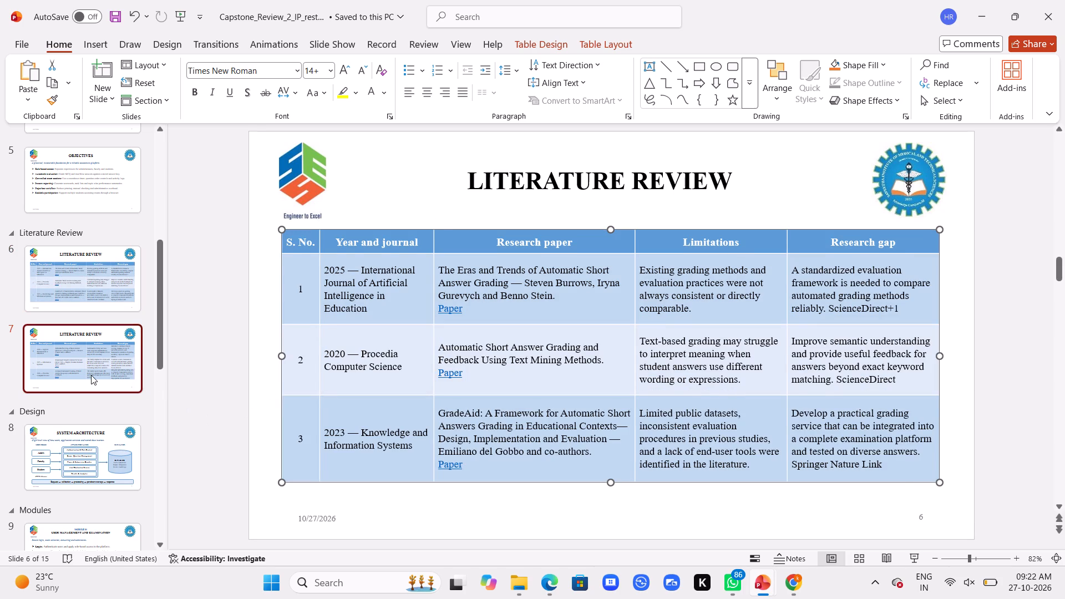
{"action": "left_click", "coordinate": [95, 285]}
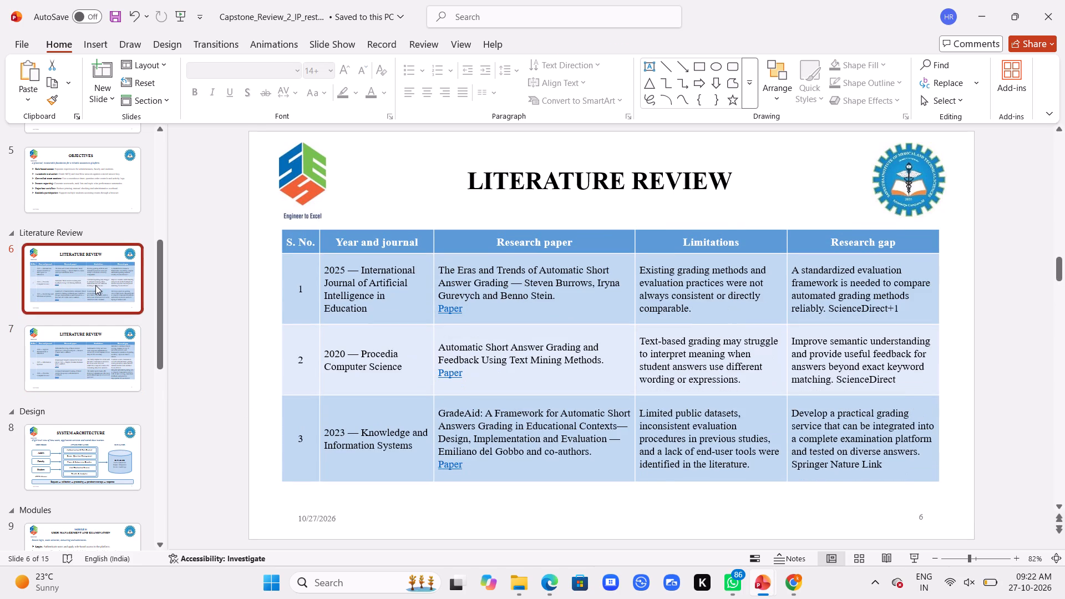